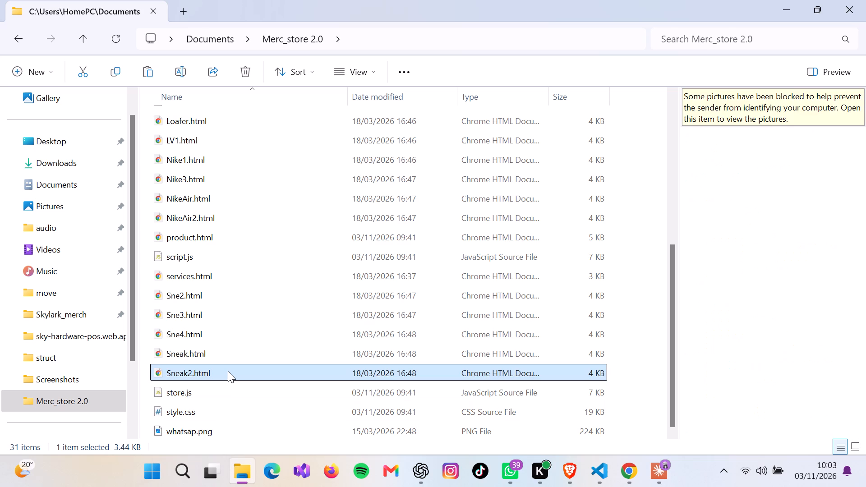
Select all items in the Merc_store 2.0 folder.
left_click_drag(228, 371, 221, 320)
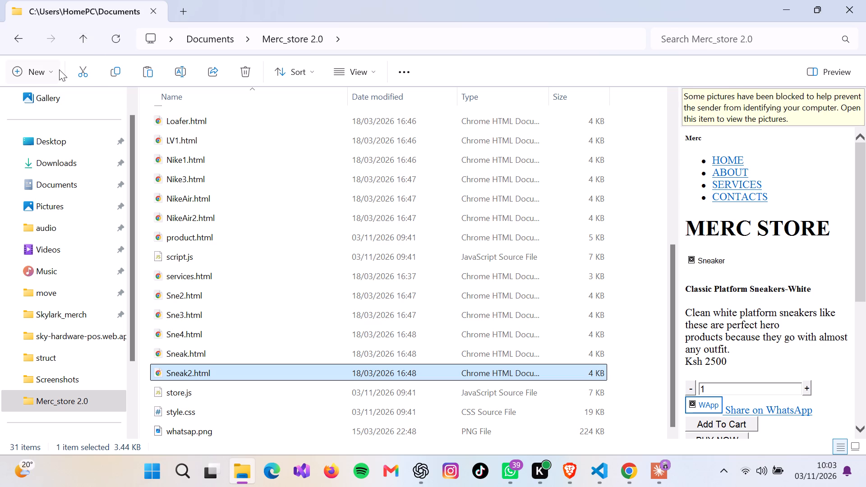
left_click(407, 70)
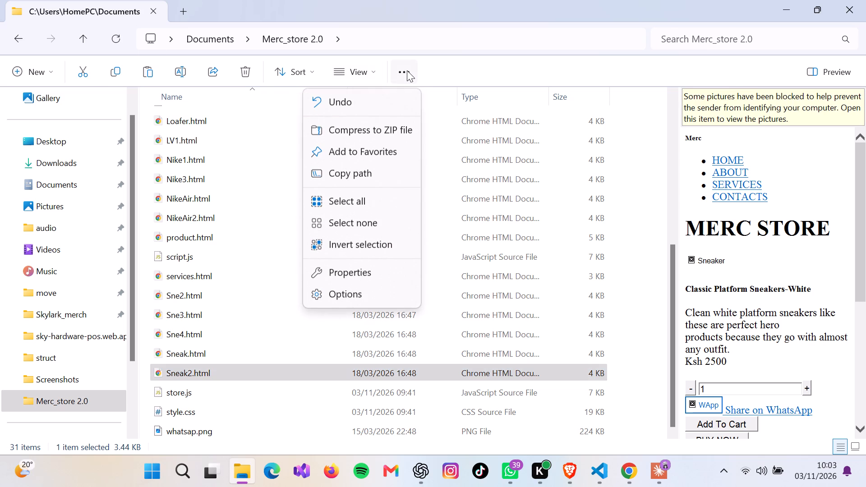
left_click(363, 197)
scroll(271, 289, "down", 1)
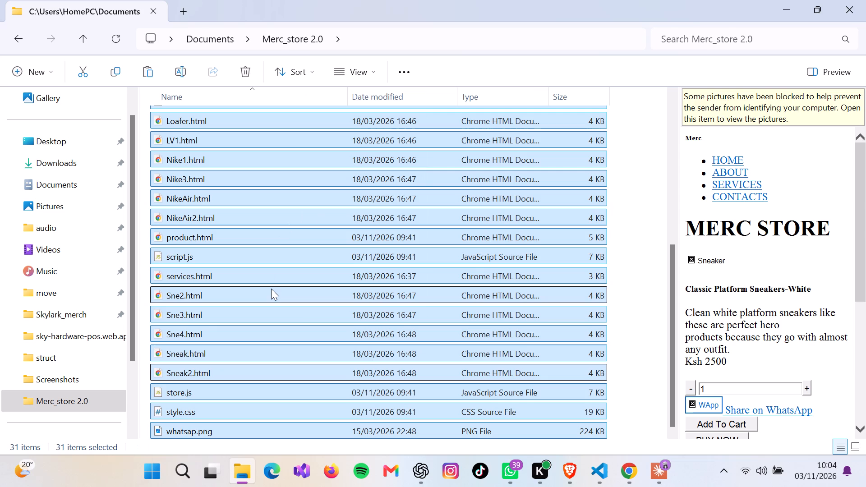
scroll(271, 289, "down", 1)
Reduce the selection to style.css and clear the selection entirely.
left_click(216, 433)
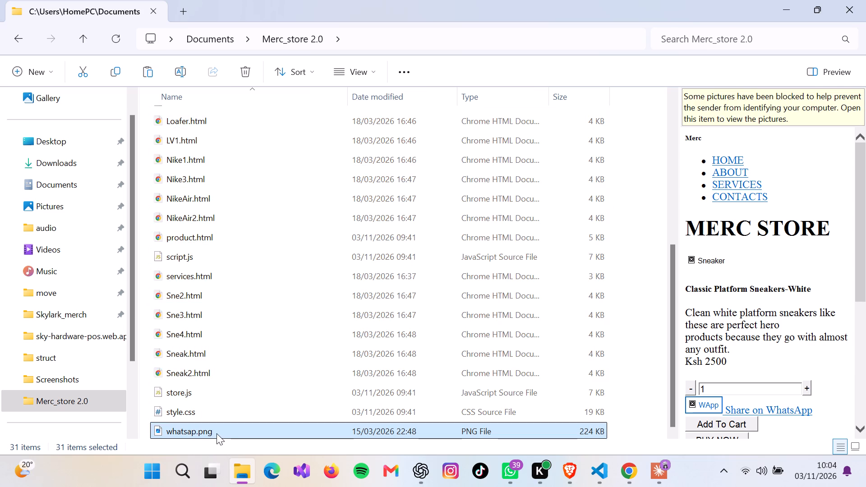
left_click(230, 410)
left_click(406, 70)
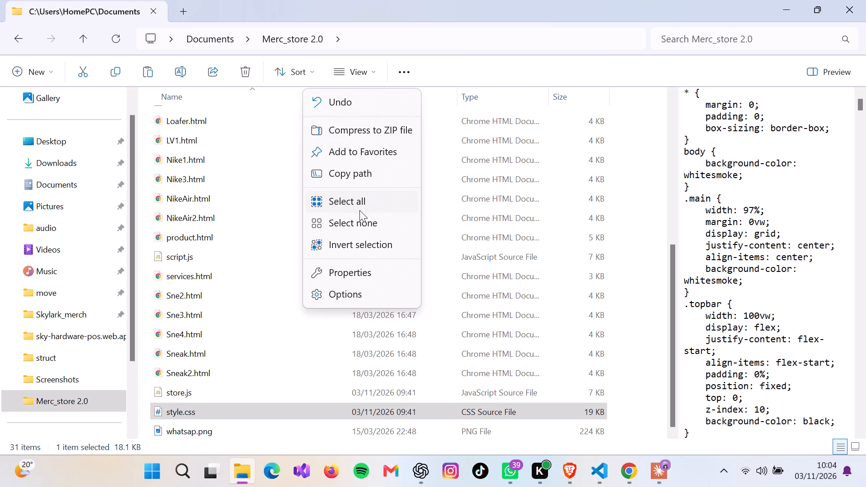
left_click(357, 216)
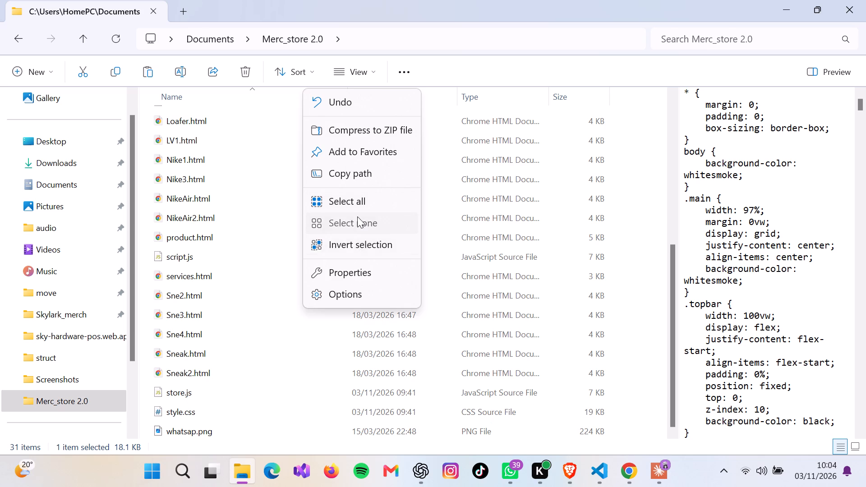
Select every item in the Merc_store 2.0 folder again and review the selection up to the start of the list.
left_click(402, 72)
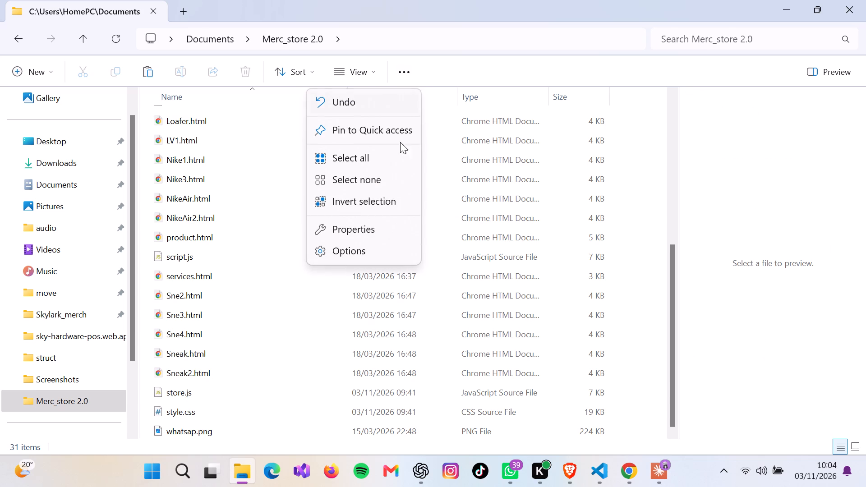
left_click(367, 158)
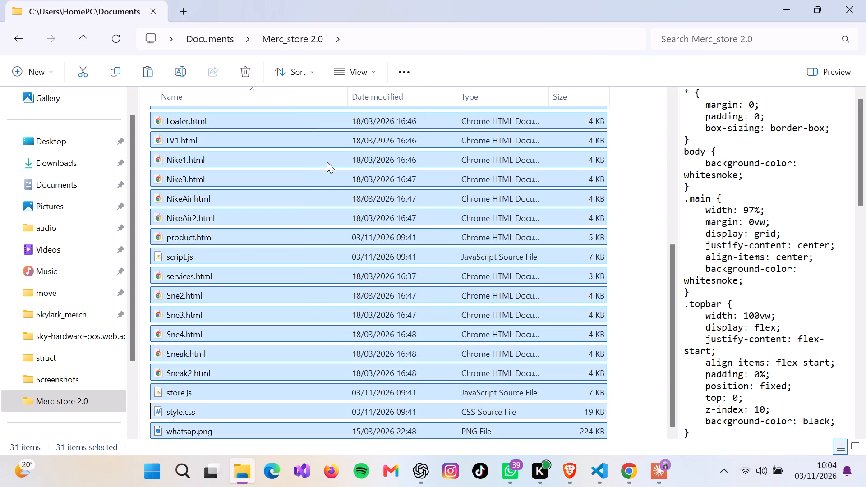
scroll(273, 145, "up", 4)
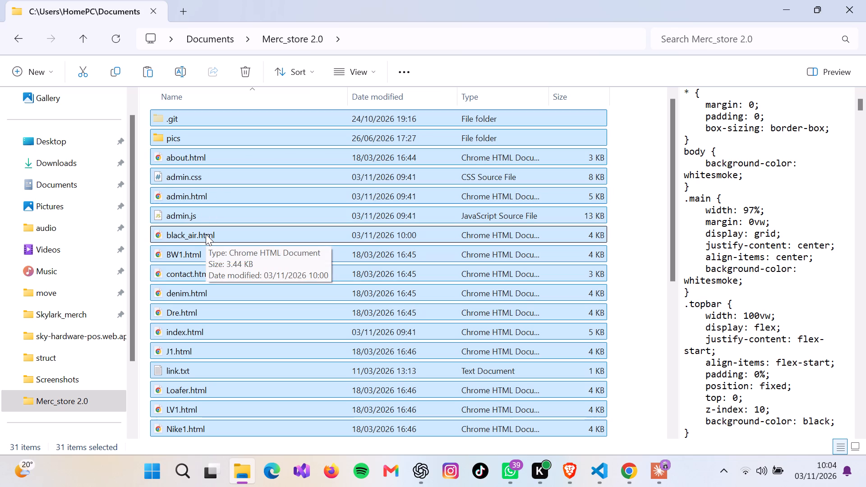
Preview the BW1.html and black_air.html product pages, finishing with only BW1.html selected.
left_click(204, 254)
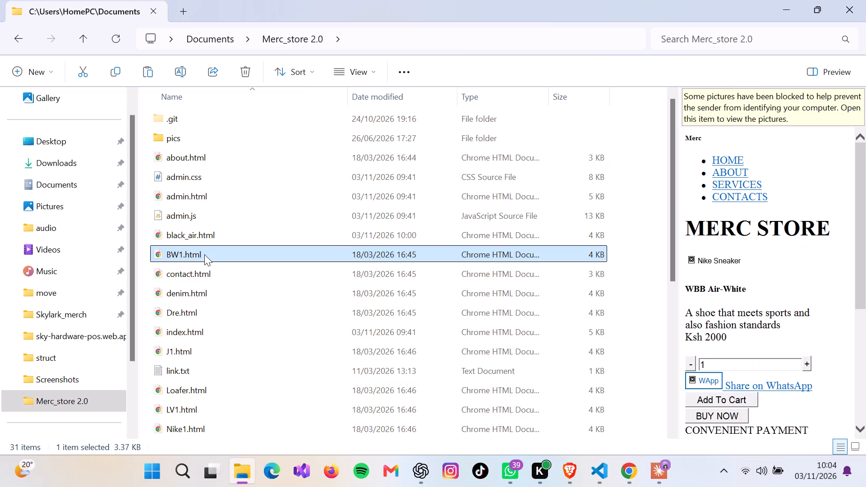
left_click(207, 234)
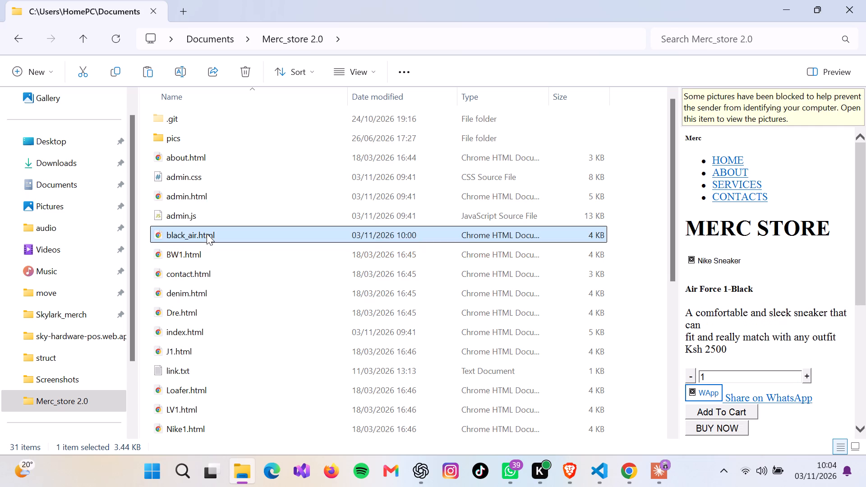
key("Down")
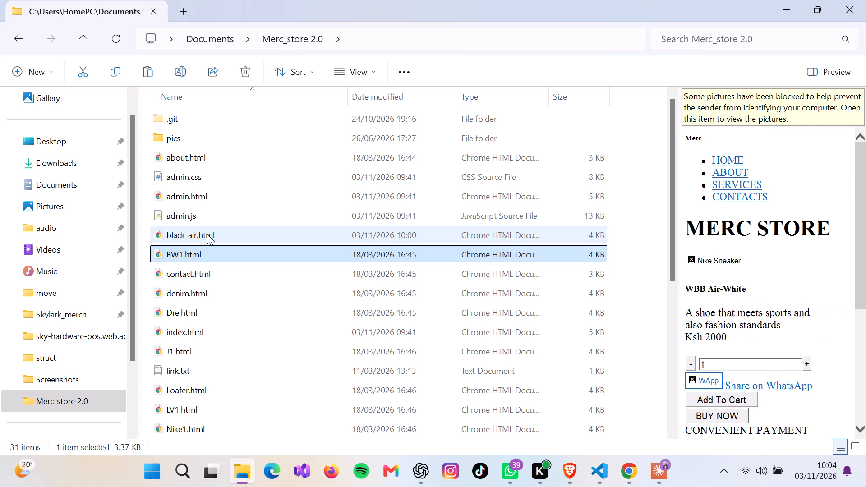
key("Down")
key("Up")
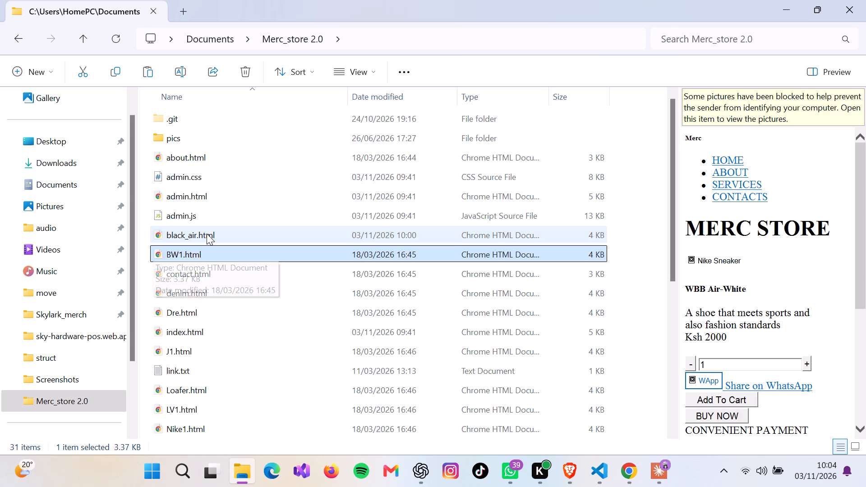
Move black_air.html from the Merc_store 2.0 folder into the folder named move.
left_click(207, 234)
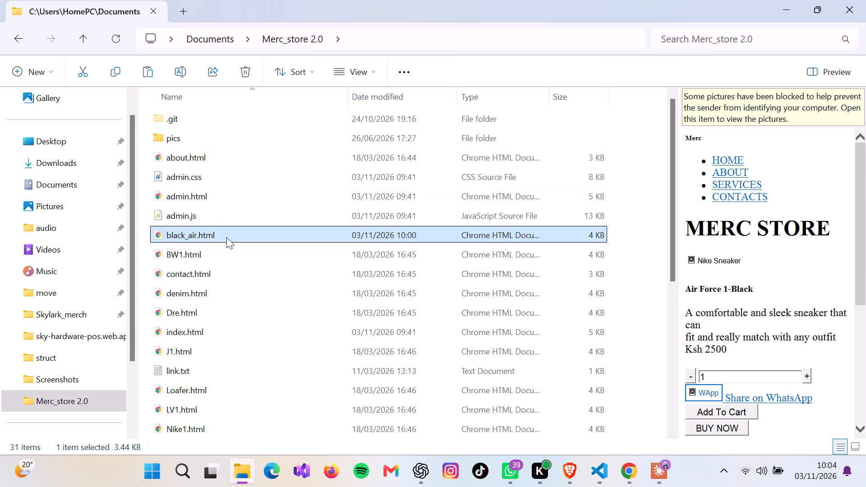
left_click_drag(226, 237, 90, 300)
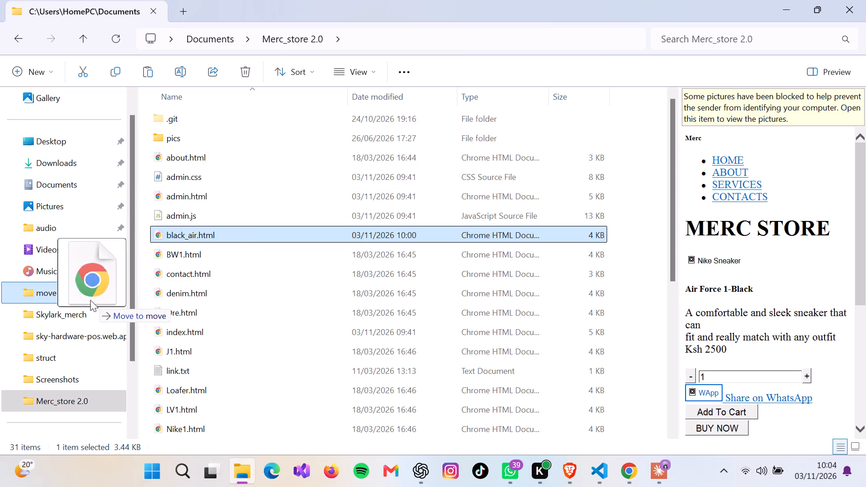
left_click_drag(90, 300, 71, 279)
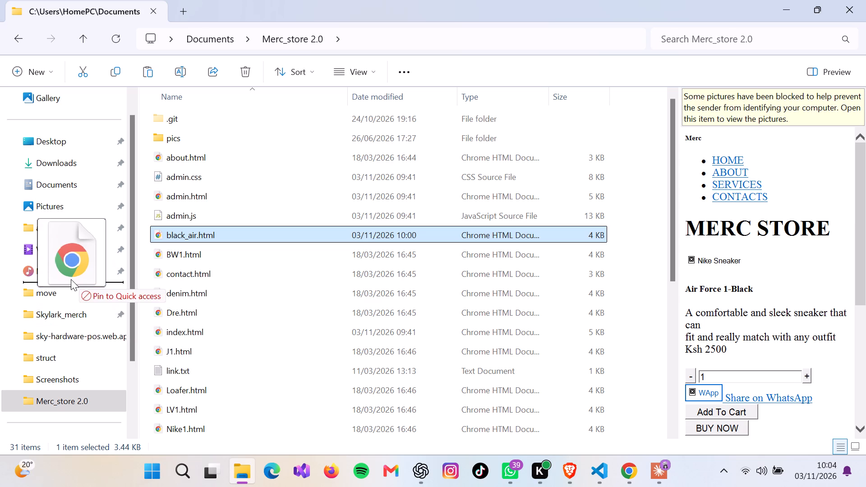
left_click_drag(71, 279, 71, 285)
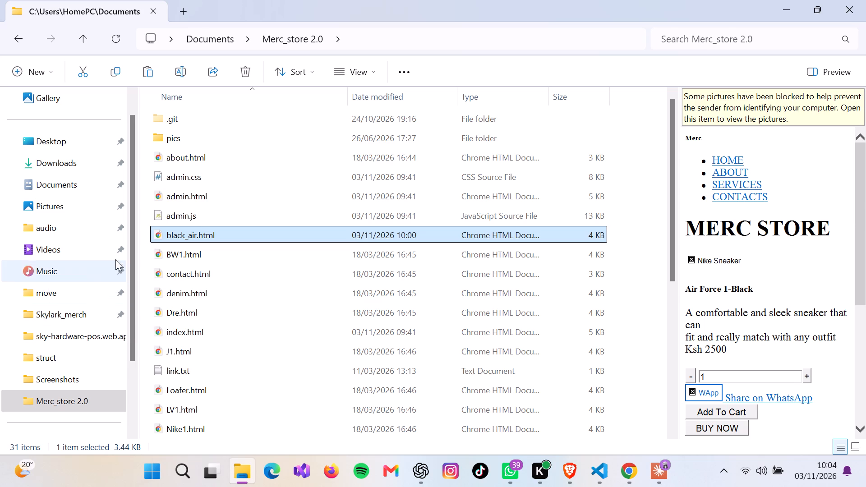
left_click_drag(201, 229, 82, 291)
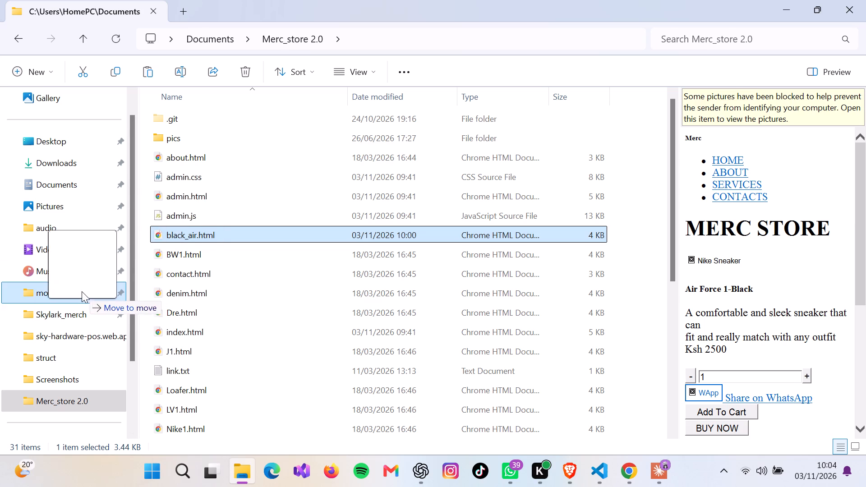
left_click_drag(82, 291, 81, 294)
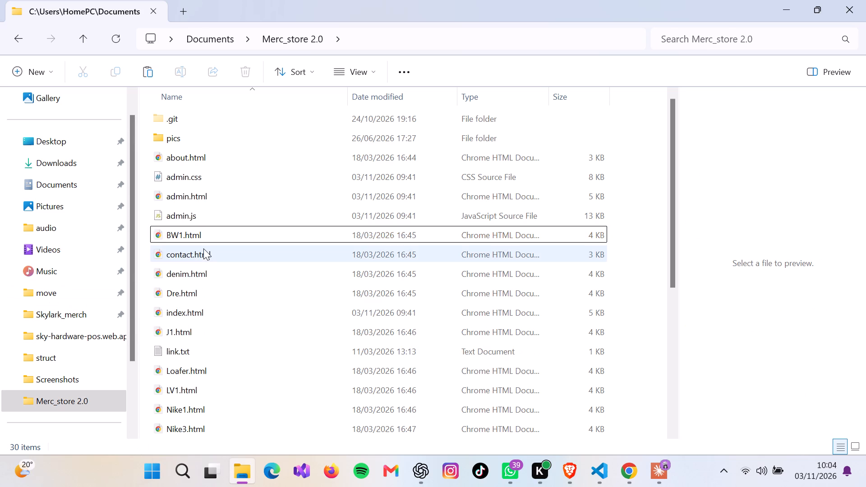
Move BW1.html from the Merc_store 2.0 folder into the folder named move.
left_click_drag(216, 233, 185, 239)
left_click_drag(185, 239, 93, 349)
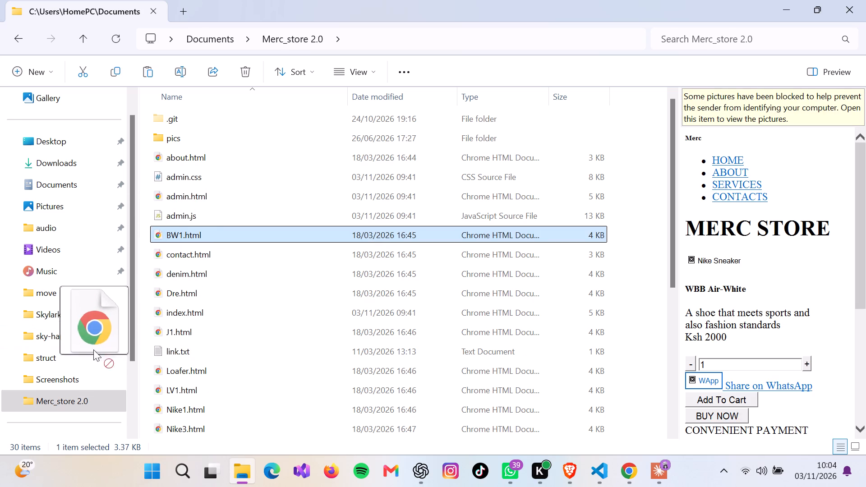
left_click_drag(93, 349, 78, 291)
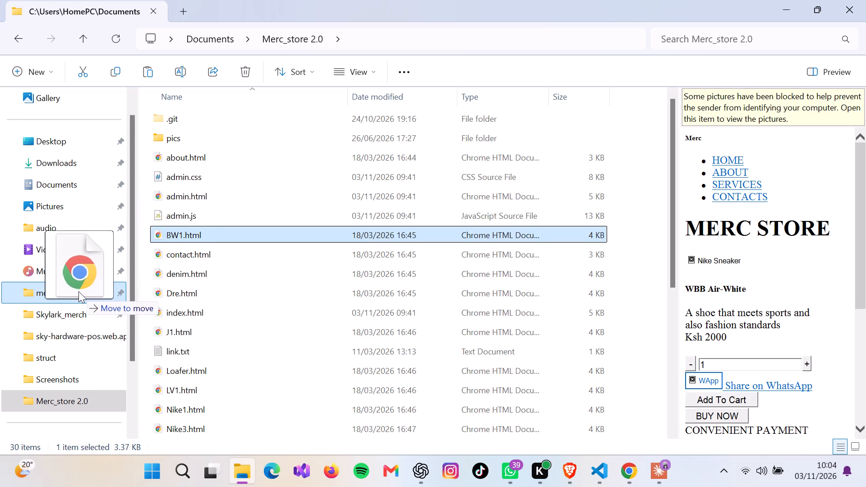
left_click_drag(78, 291, 78, 291)
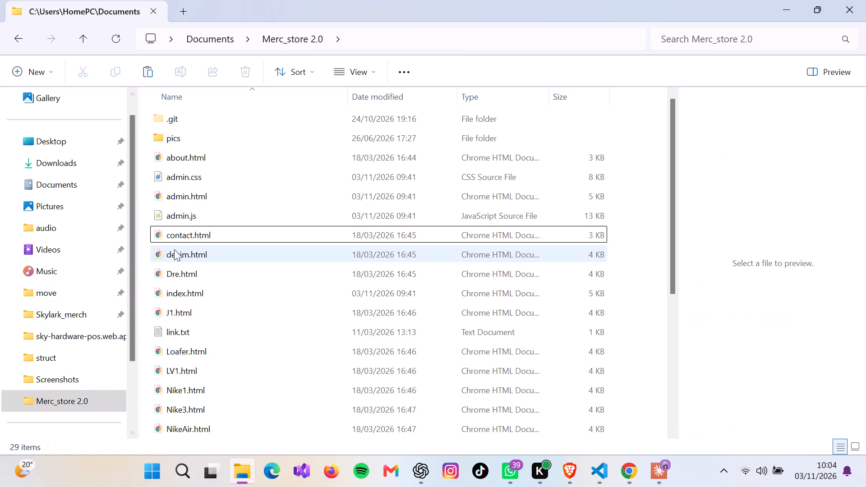
Move denim.html from the Merc_store 2.0 folder into the folder named move.
left_click(204, 249)
left_click_drag(204, 249, 203, 249)
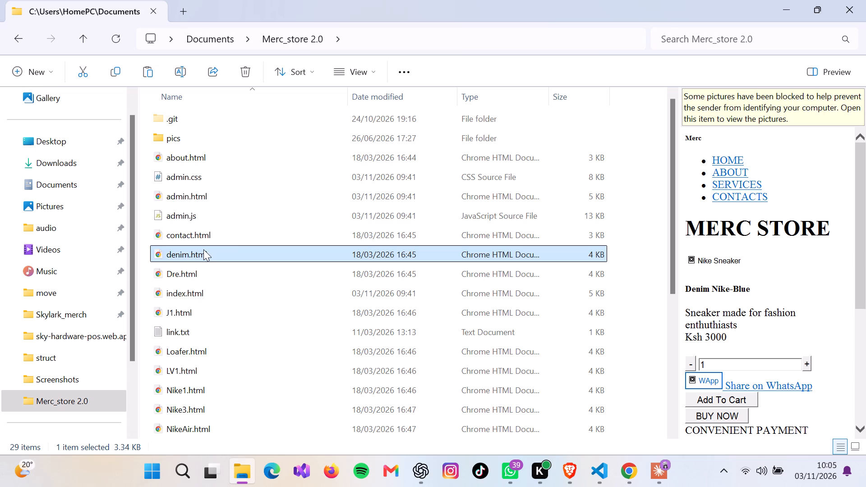
left_click_drag(203, 249, 74, 296)
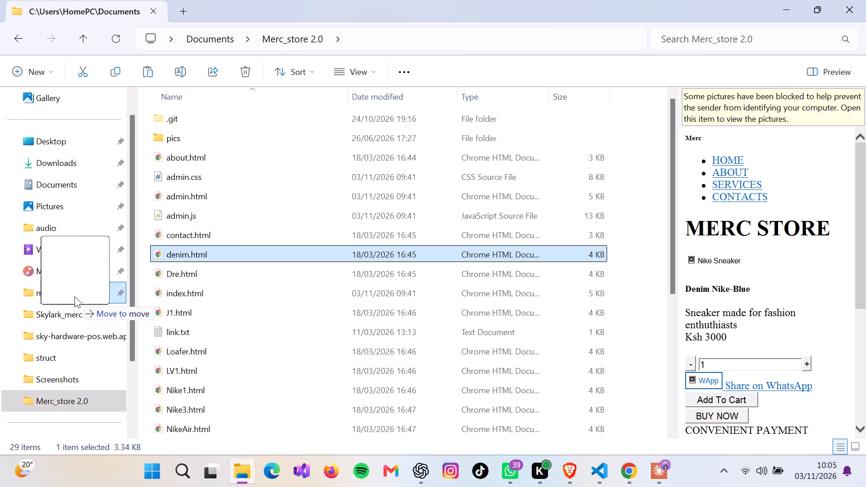
left_click_drag(74, 296, 74, 296)
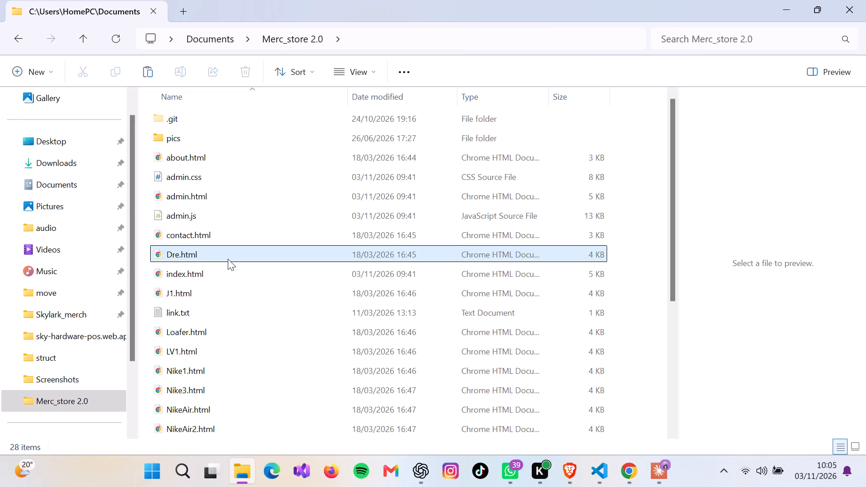
Move Dre.html from the Merc_store 2.0 folder into the folder named move.
left_click_drag(228, 259, 213, 258)
left_click_drag(213, 258, 169, 268)
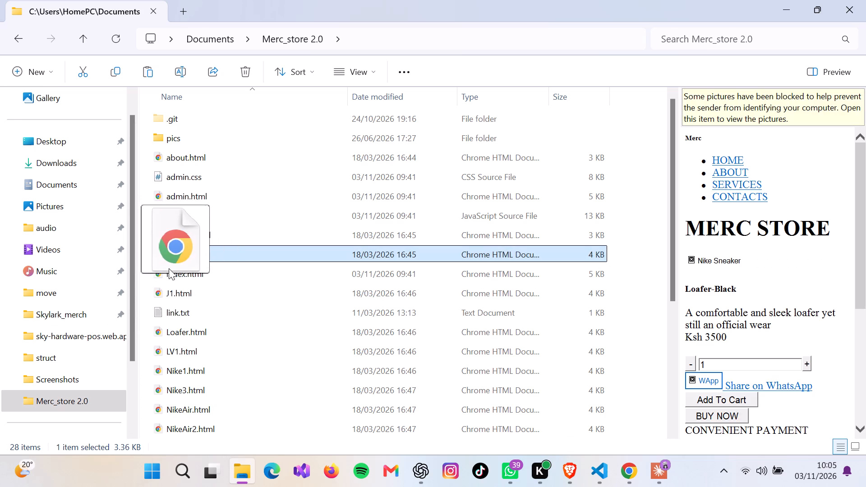
left_click_drag(169, 268, 88, 309)
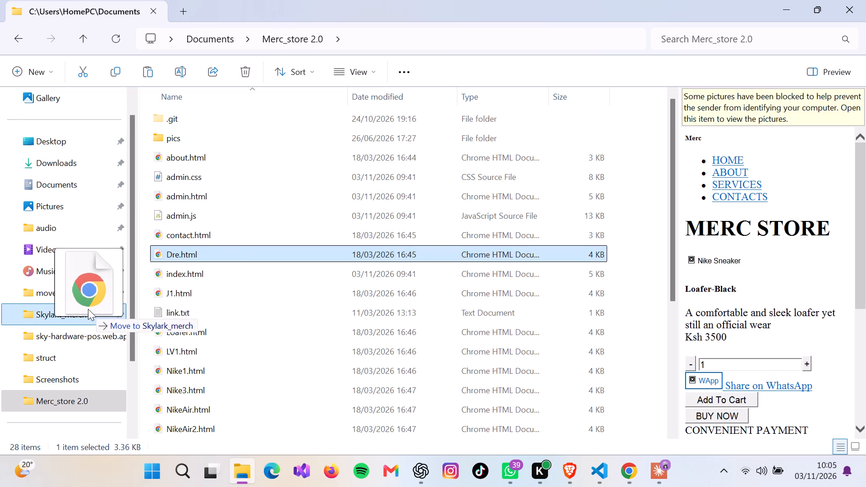
left_click_drag(88, 309, 86, 296)
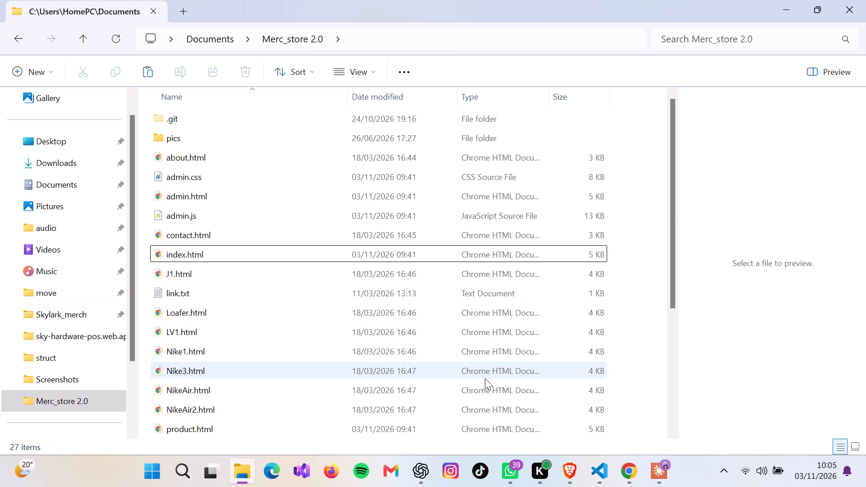
Switch to the Merc Store site in Chrome, open its admin dashboard and look through the products in stock.
left_click(635, 470)
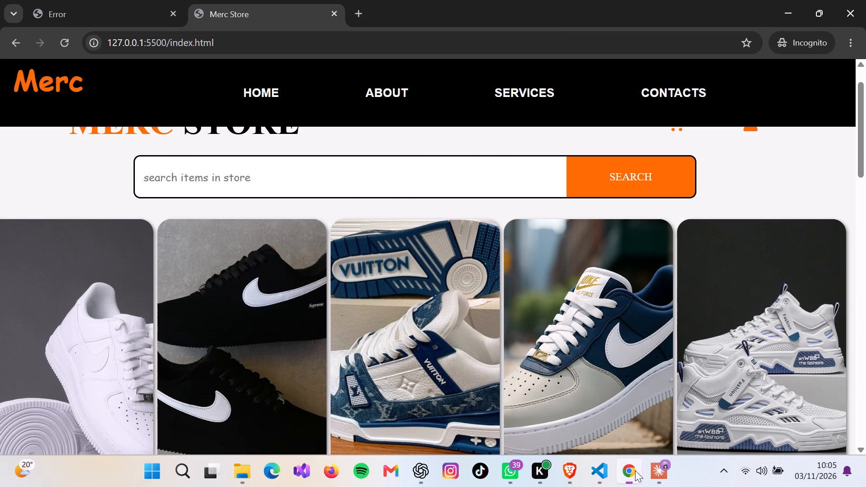
scroll(298, 139, "up", 4)
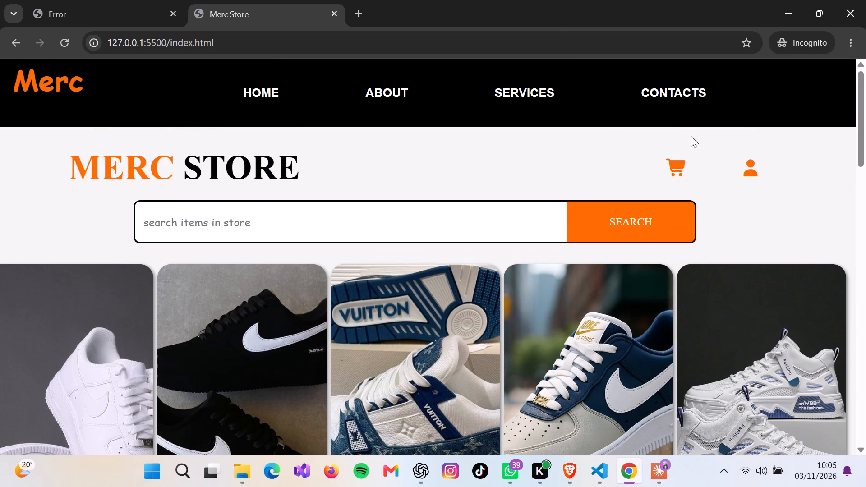
left_click(755, 169)
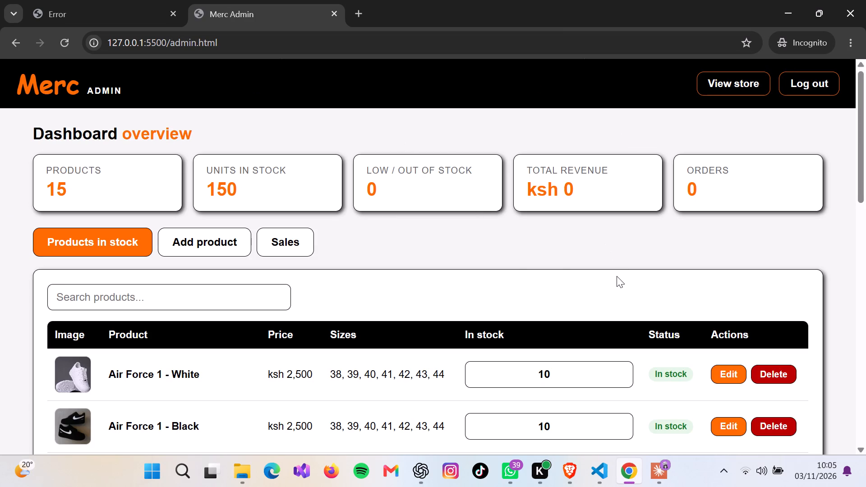
scroll(516, 261, "down", 4)
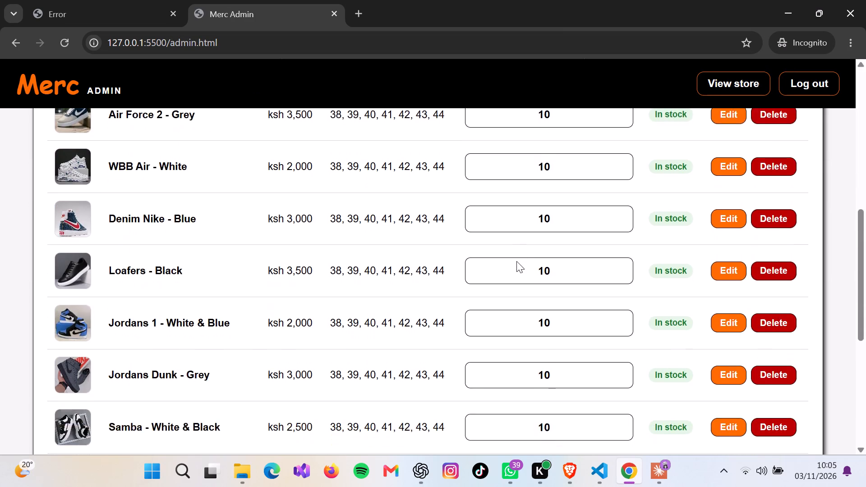
scroll(516, 261, "down", 4)
scroll(672, 327, "up", 5)
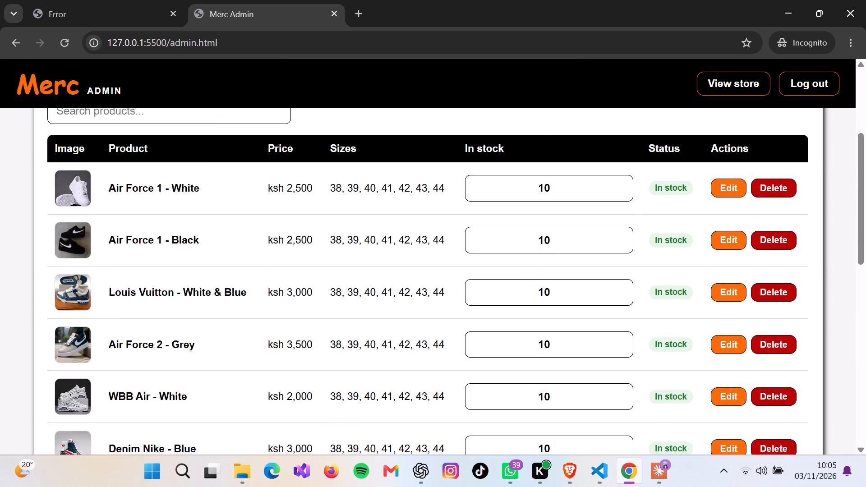
Delete the products Air Force 1 - White and Air Force 1 - Black from the admin stock list.
left_click(773, 375)
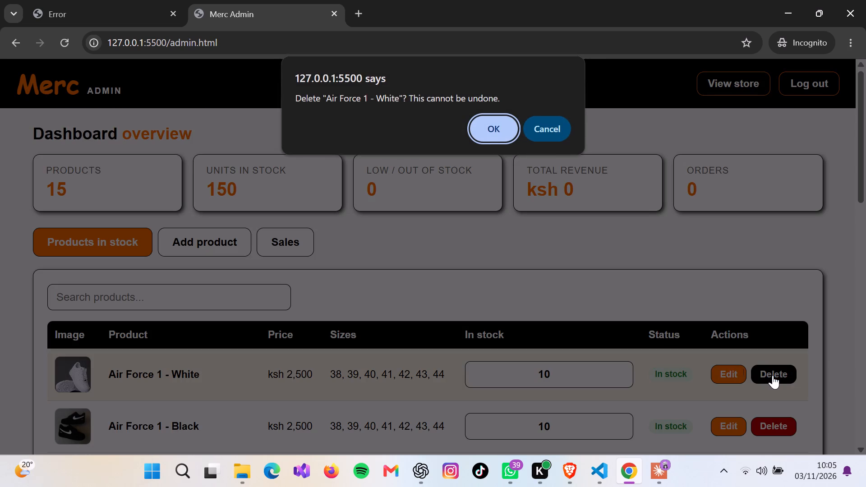
left_click(499, 122)
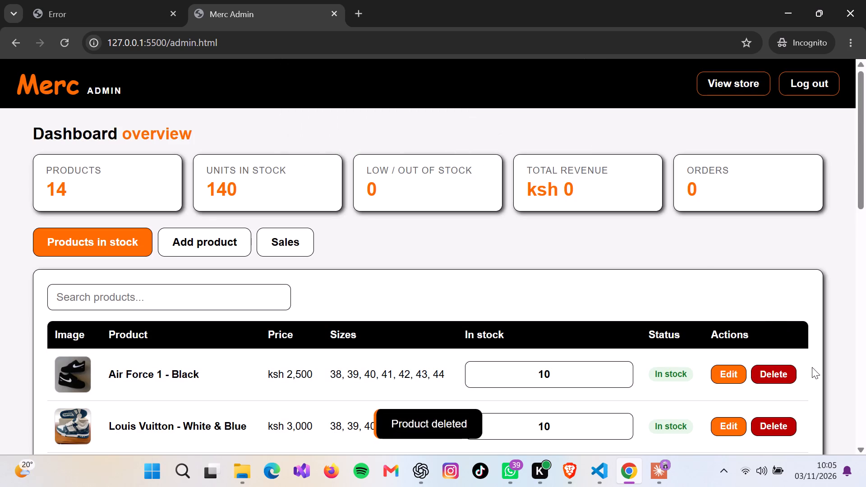
left_click(779, 381)
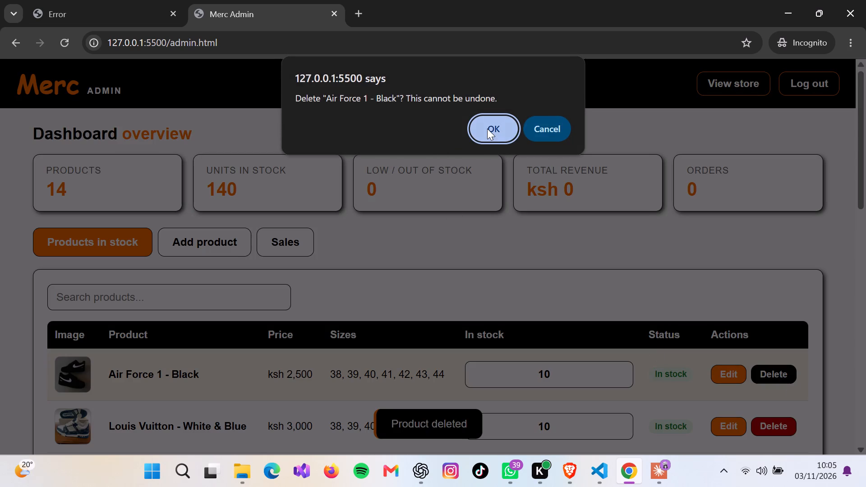
left_click(487, 129)
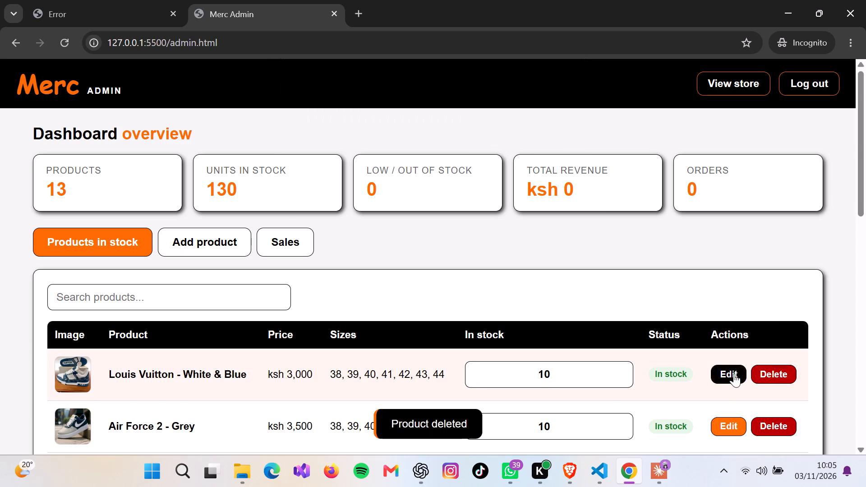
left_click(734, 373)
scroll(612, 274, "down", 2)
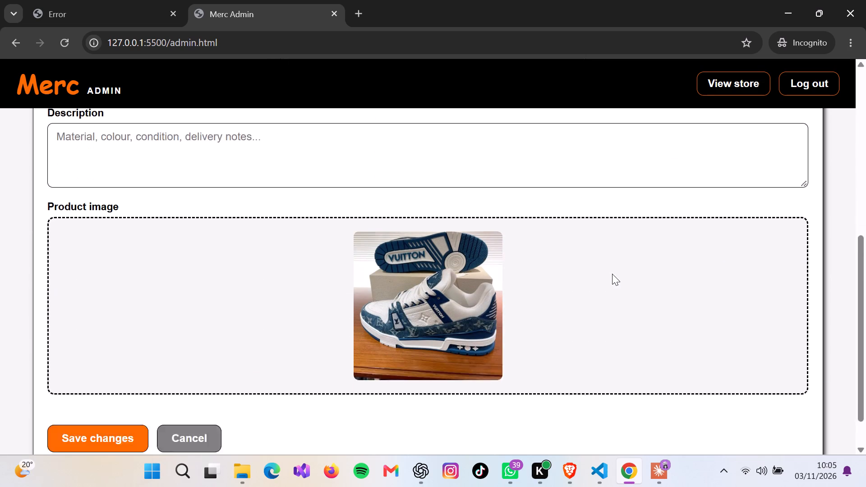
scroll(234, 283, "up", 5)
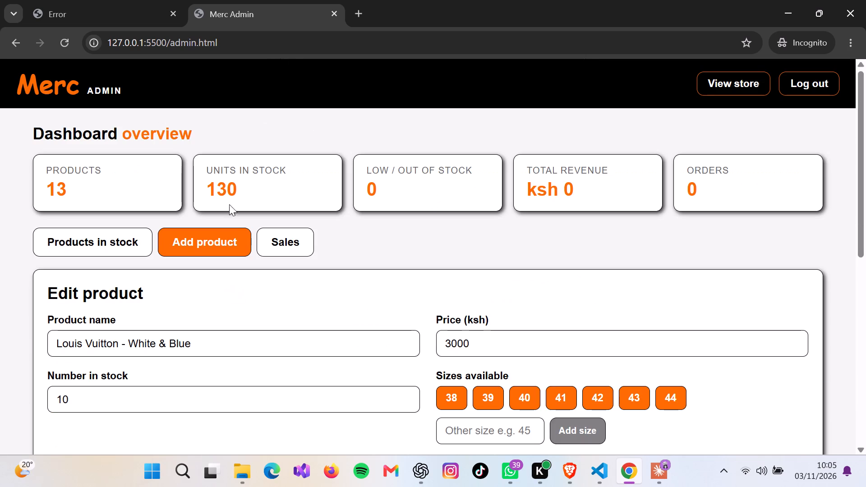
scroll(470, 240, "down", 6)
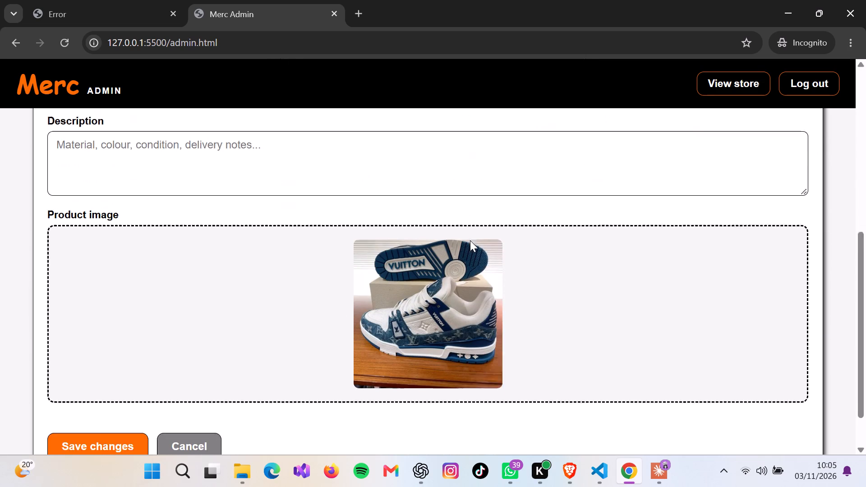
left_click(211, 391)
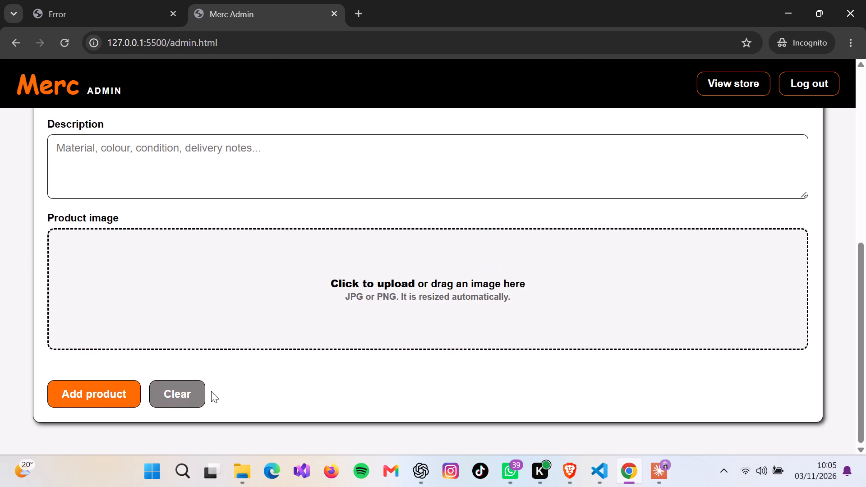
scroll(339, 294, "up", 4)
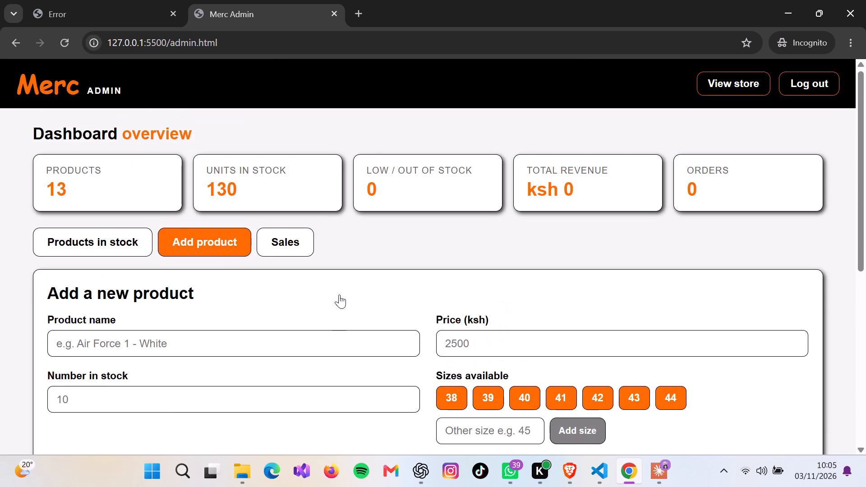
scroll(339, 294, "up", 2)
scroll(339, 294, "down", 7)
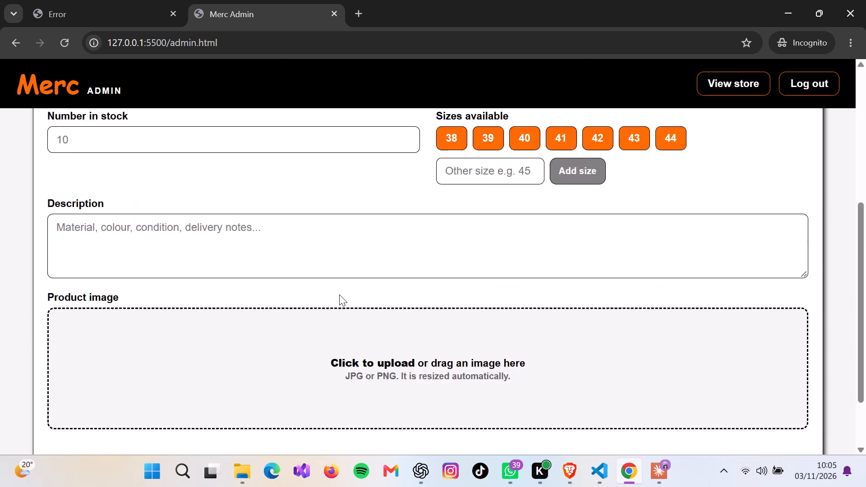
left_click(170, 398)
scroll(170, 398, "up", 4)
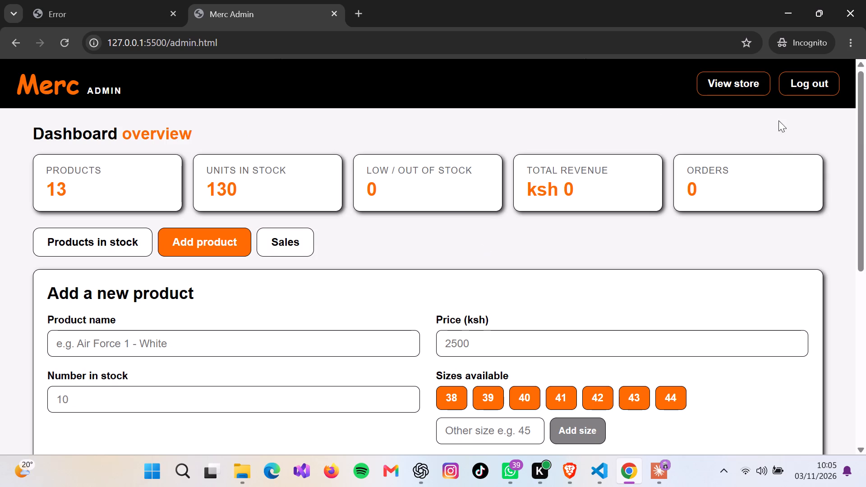
Check the product listing and the shopping cart in the storefront and return to the admin dashboard.
left_click(745, 89)
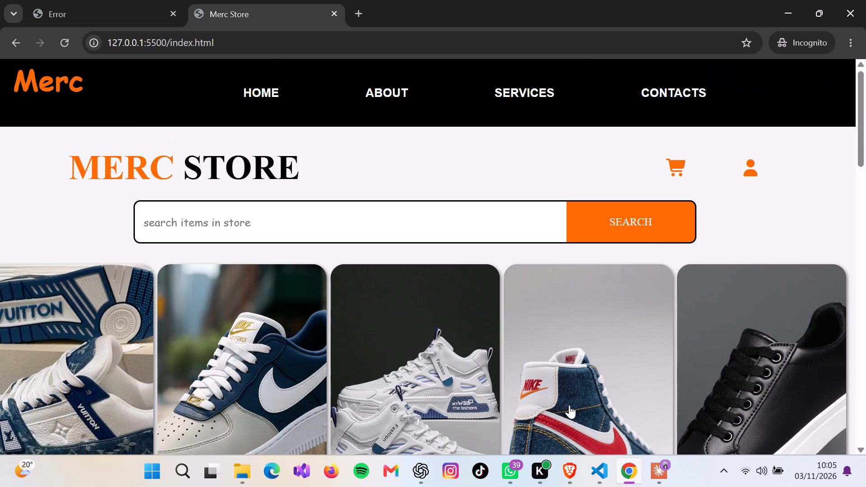
scroll(569, 405, "down", 6)
scroll(569, 405, "up", 7)
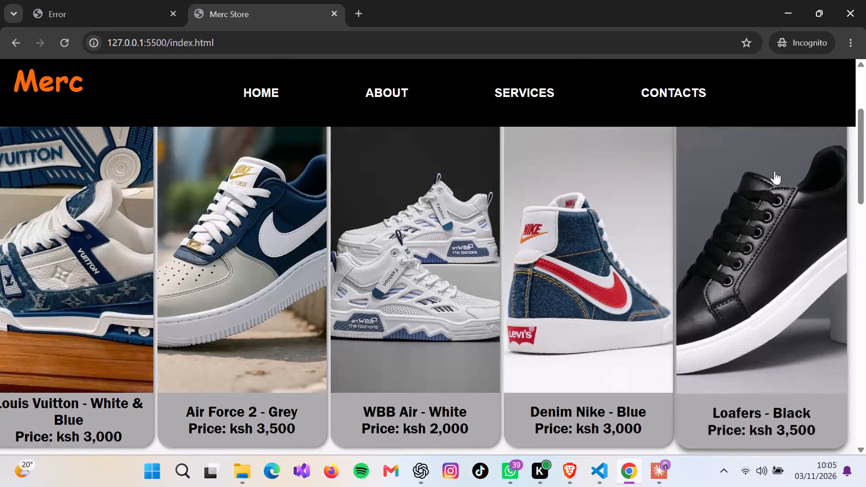
scroll(776, 171, "up", 6)
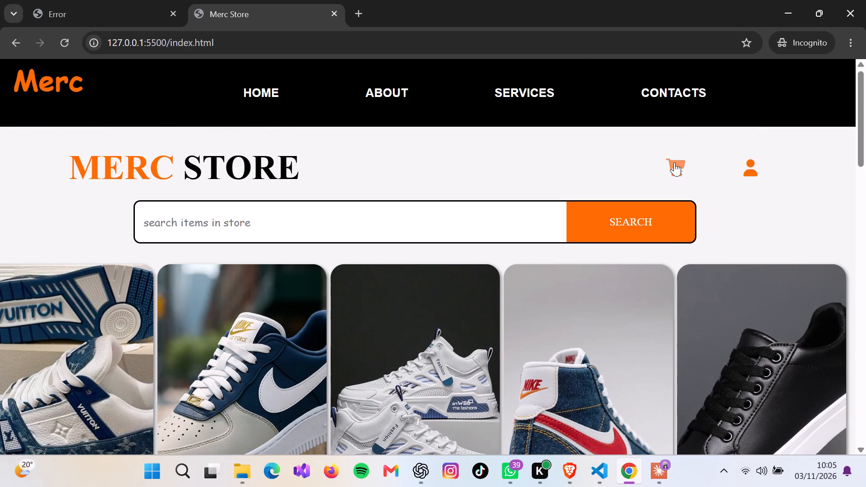
left_click(674, 162)
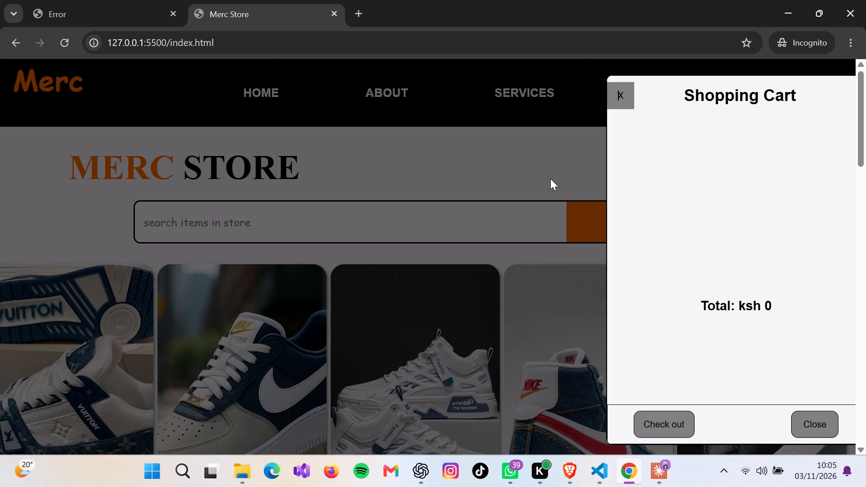
left_click(550, 179)
left_click(752, 165)
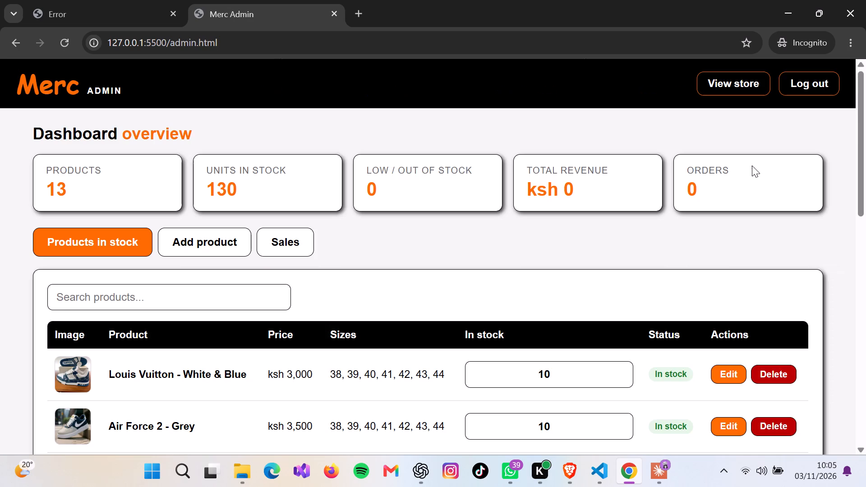
Delete Louis Vuitton - White & Blue, Air Force 2 - Grey and WBB Air - White from the products in stock.
scroll(571, 289, "down", 2)
left_click(769, 233)
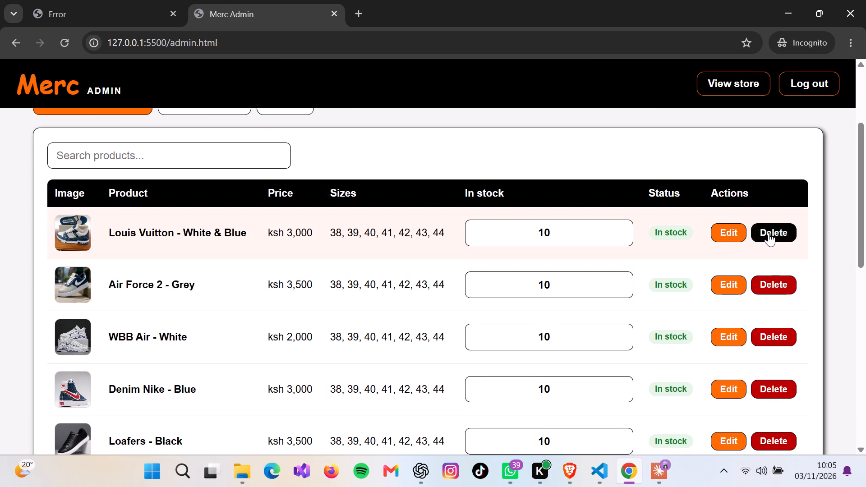
left_click(497, 138)
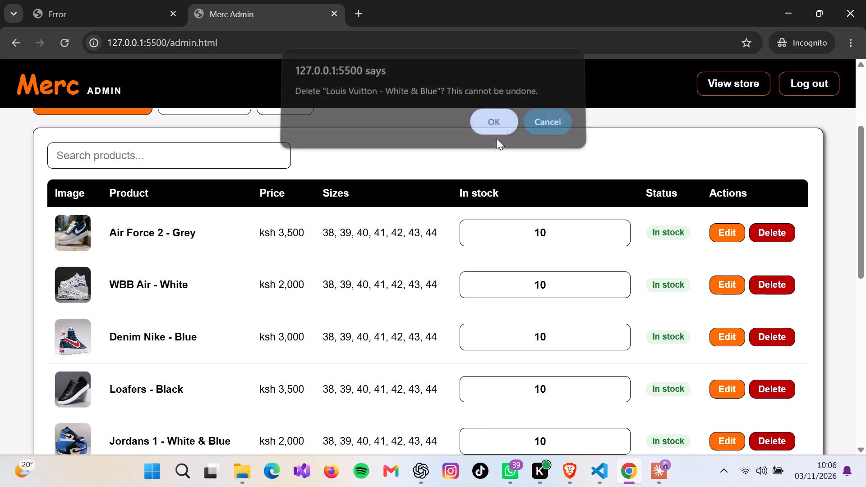
left_click(770, 232)
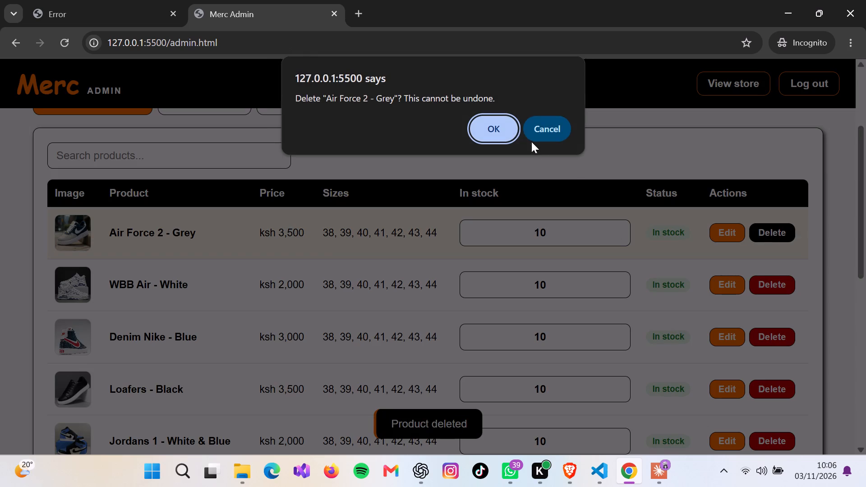
left_click(507, 124)
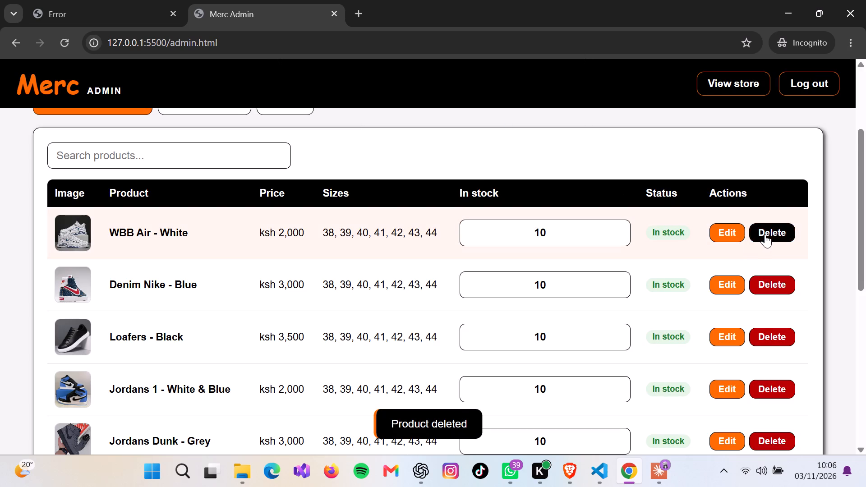
left_click(765, 234)
left_click(502, 126)
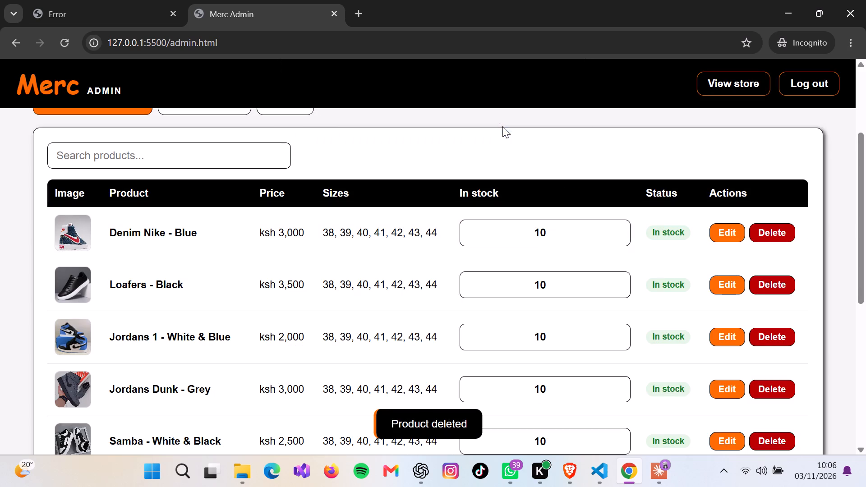
Delete Denim Nike - Blue, Loafers - Black and Jordans 1 - White & Blue from the products in stock.
left_click(777, 234)
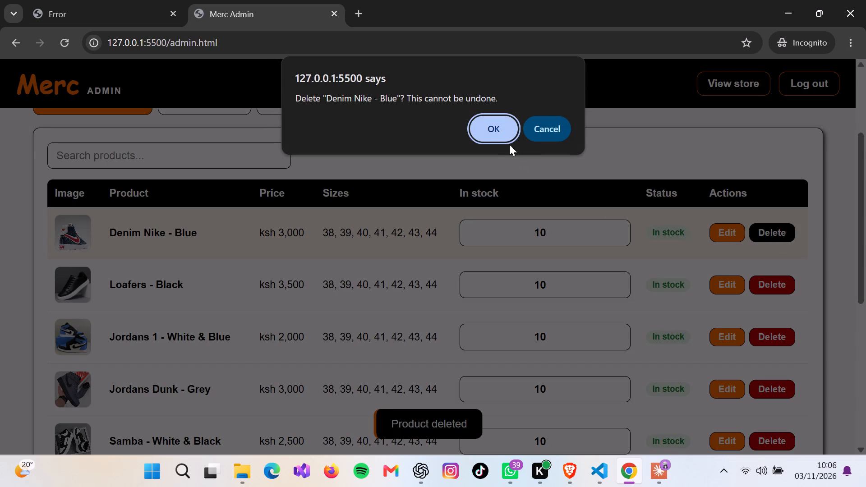
left_click(498, 131)
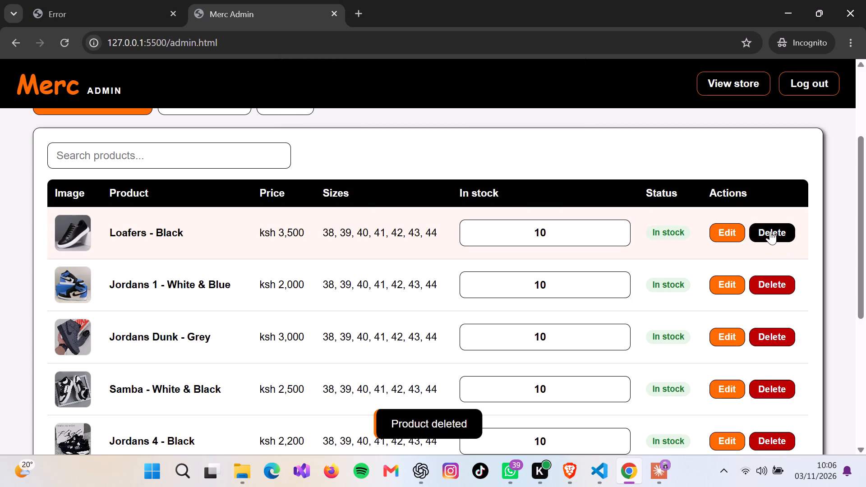
left_click(770, 231)
left_click(500, 133)
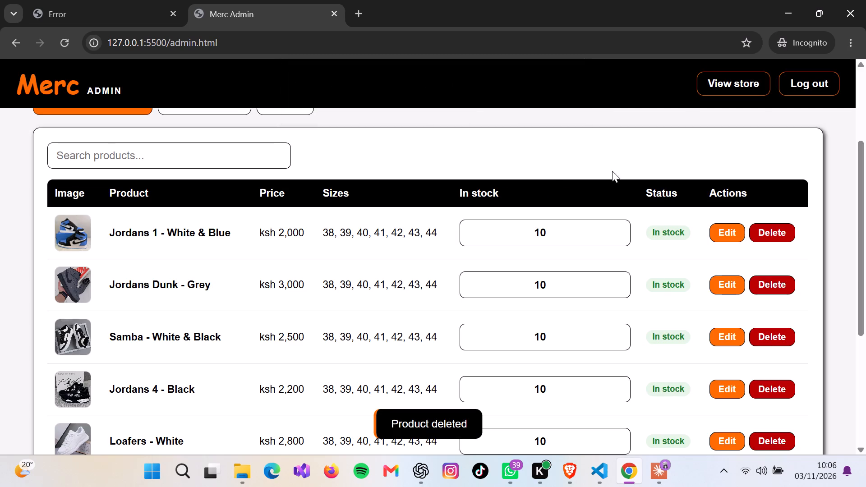
left_click(772, 226)
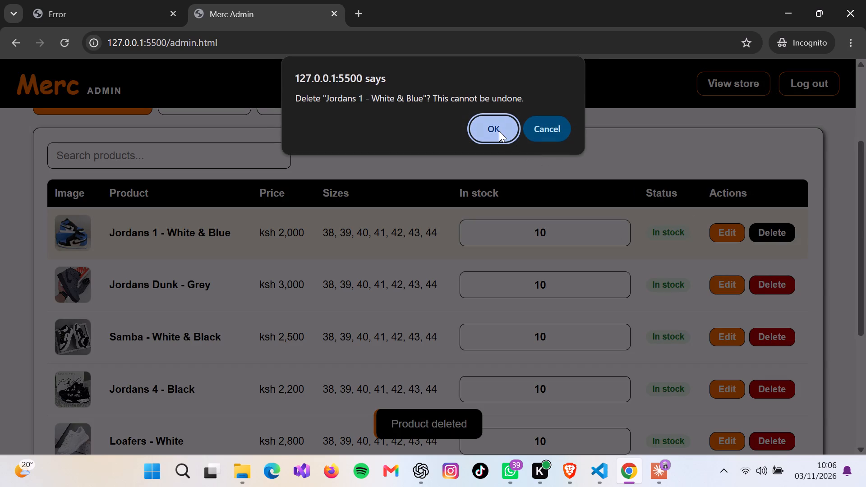
left_click(499, 131)
Delete Jordans Dunk - Grey, Samba - White & Black and Jordans 4 - Black from the products in stock.
left_click(780, 231)
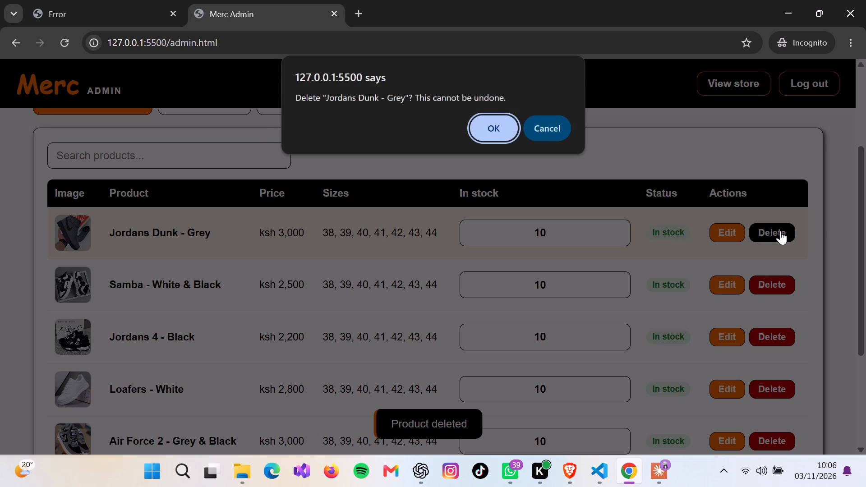
left_click(501, 121)
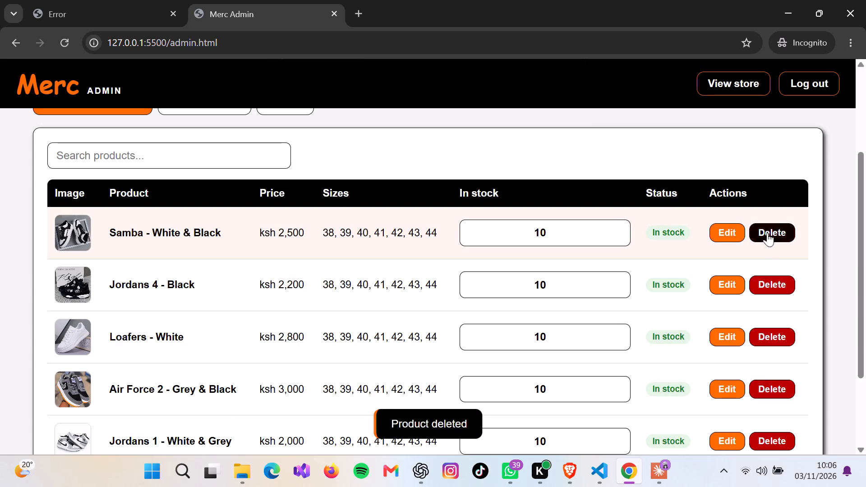
left_click(765, 230)
left_click(492, 132)
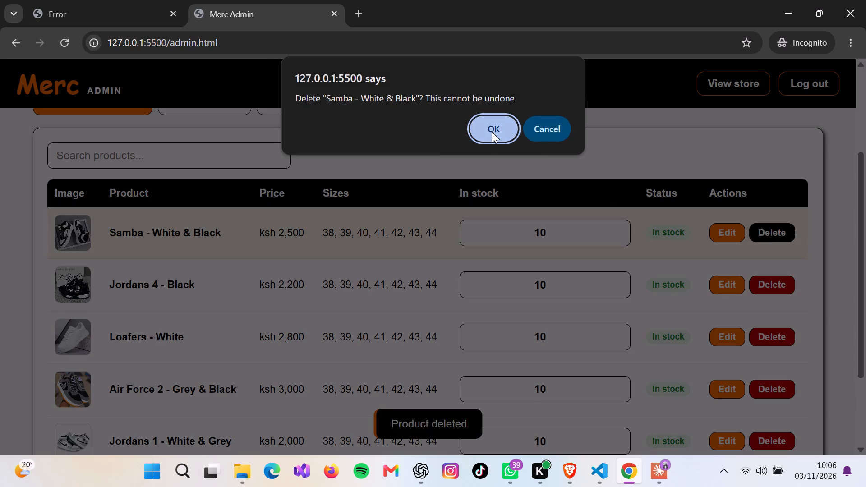
left_click_drag(767, 232, 580, 178)
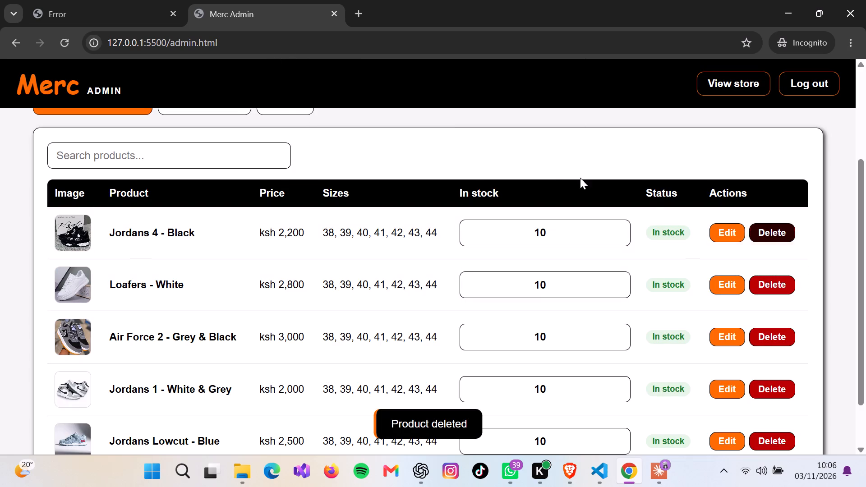
left_click_drag(580, 178, 769, 227)
left_click(769, 227)
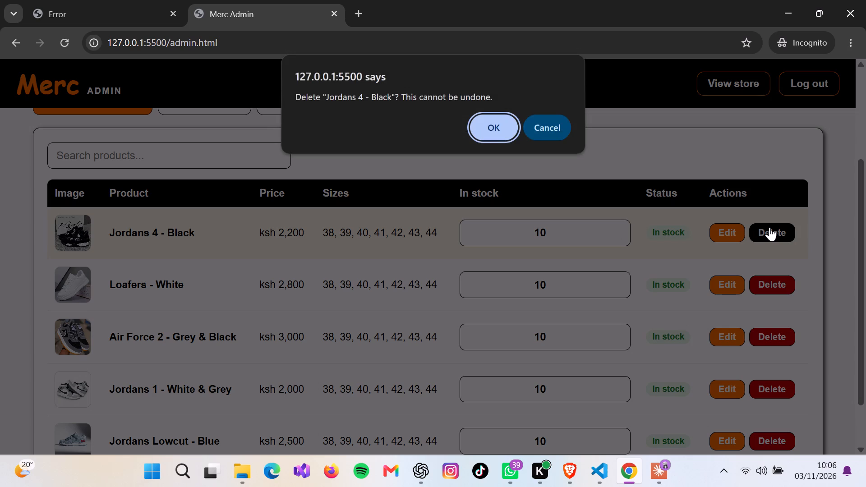
left_click(502, 127)
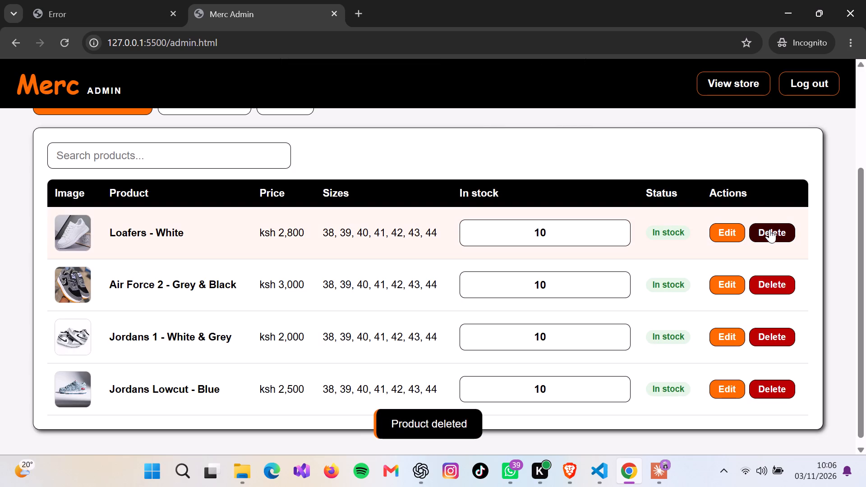
Delete Loafers - White, Air Force 2 - Grey & Black and Jordans 1 - White & Grey from the products in stock.
left_click(769, 229)
left_click(499, 128)
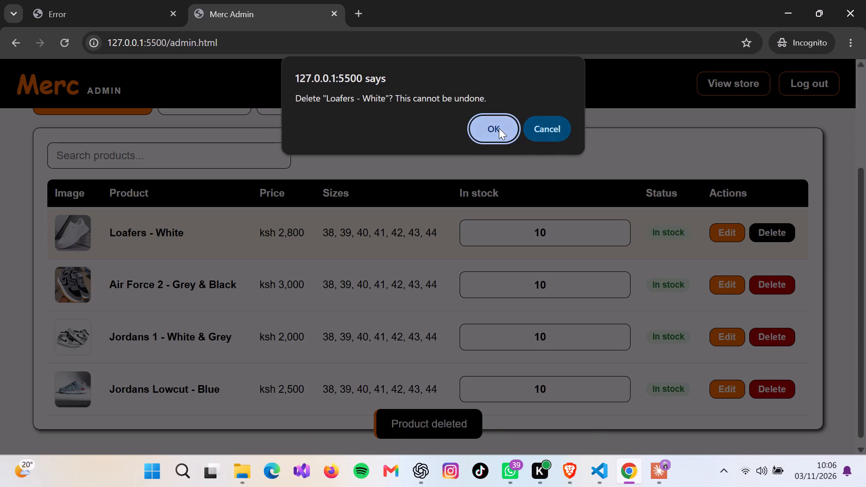
left_click(775, 274)
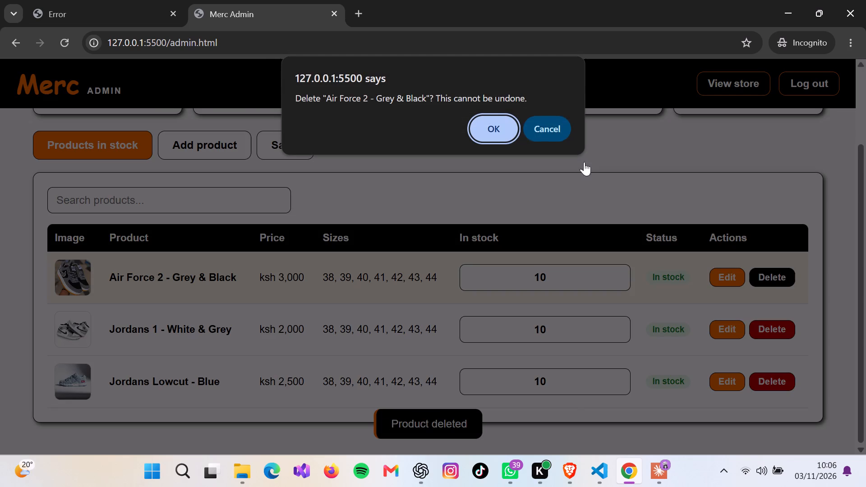
left_click(506, 131)
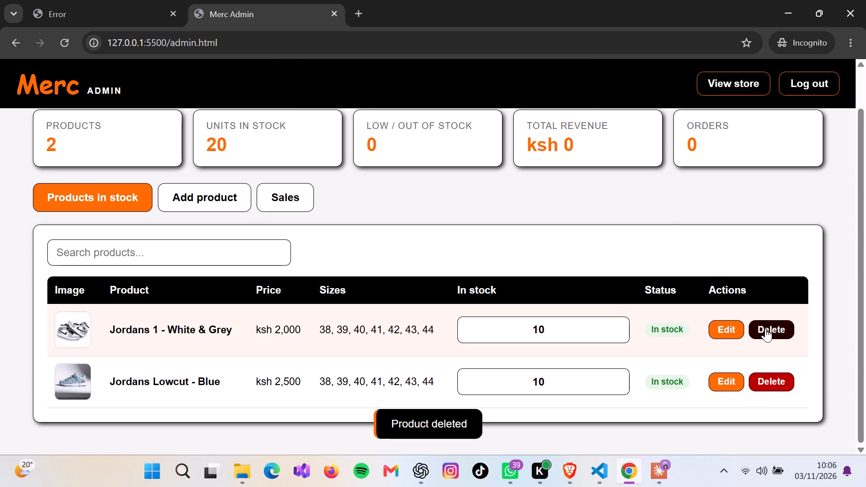
left_click(765, 328)
left_click(496, 131)
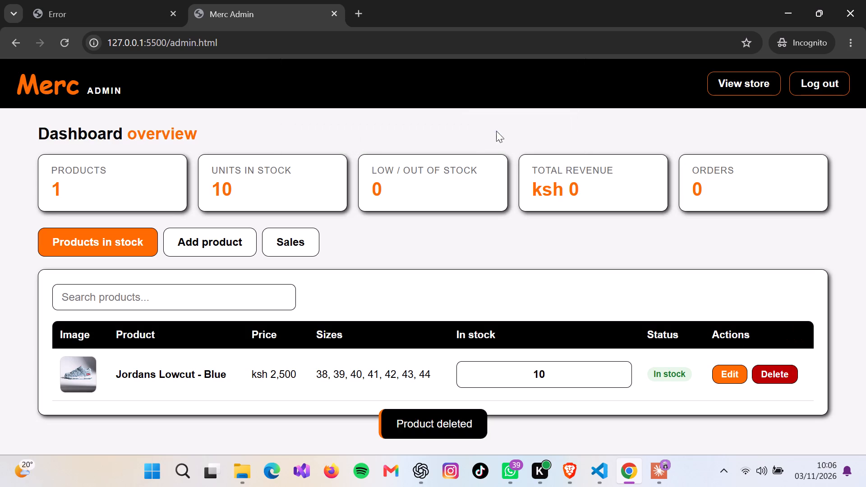
Delete Jordans Lowcut - Blue from the products in stock.
left_click(762, 373)
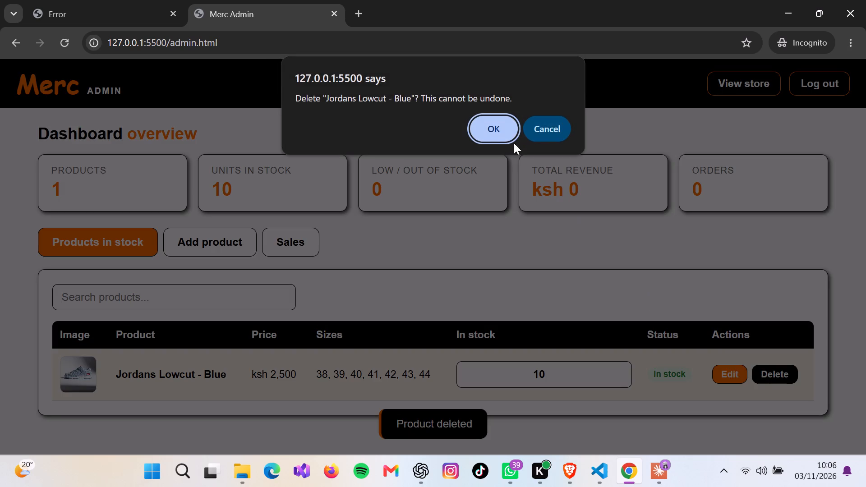
left_click(492, 137)
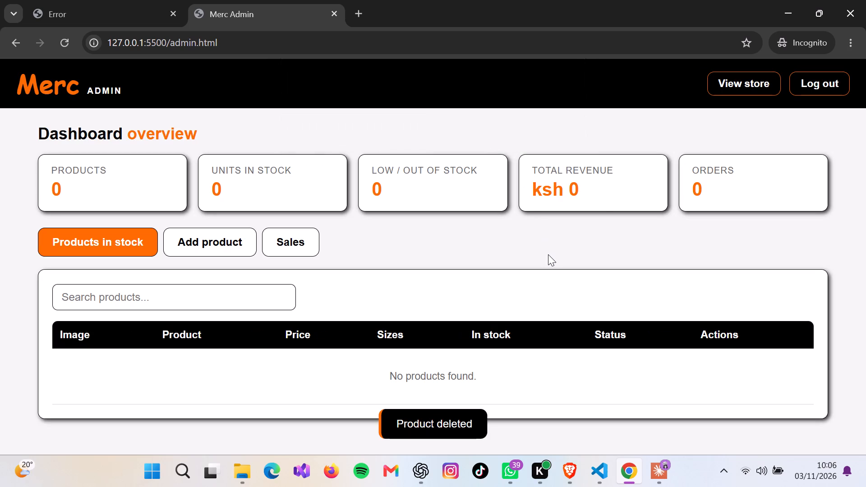
View the storefront page to check its product listing.
left_click(733, 78)
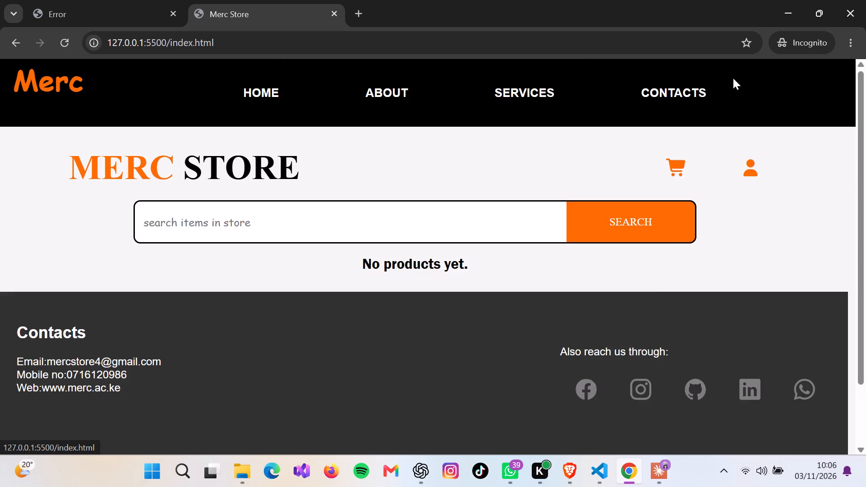
scroll(451, 288, "down", 1)
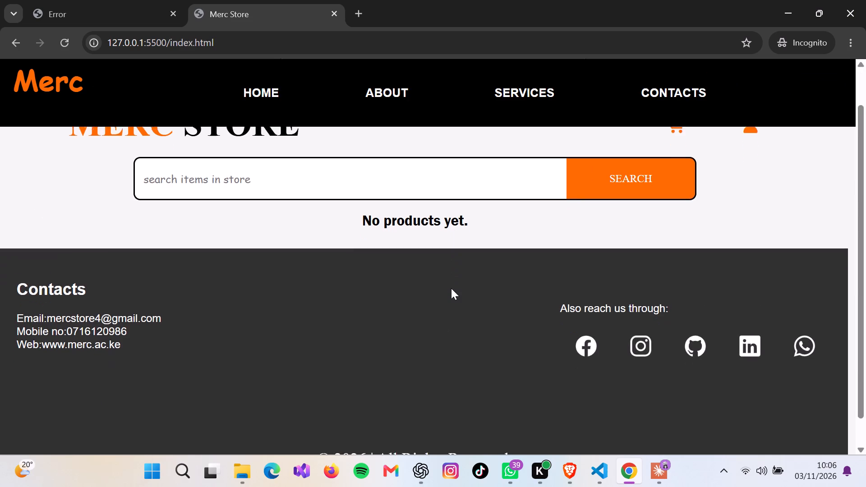
scroll(451, 288, "down", 3)
scroll(451, 288, "up", 6)
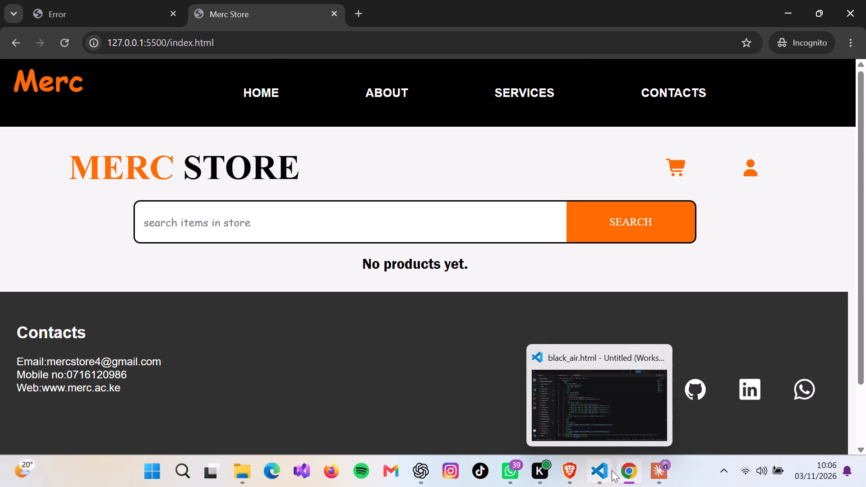
Switch to File Explorer and move J1.html from the Merc_store 2.0 folder into the move folder.
left_click(233, 466)
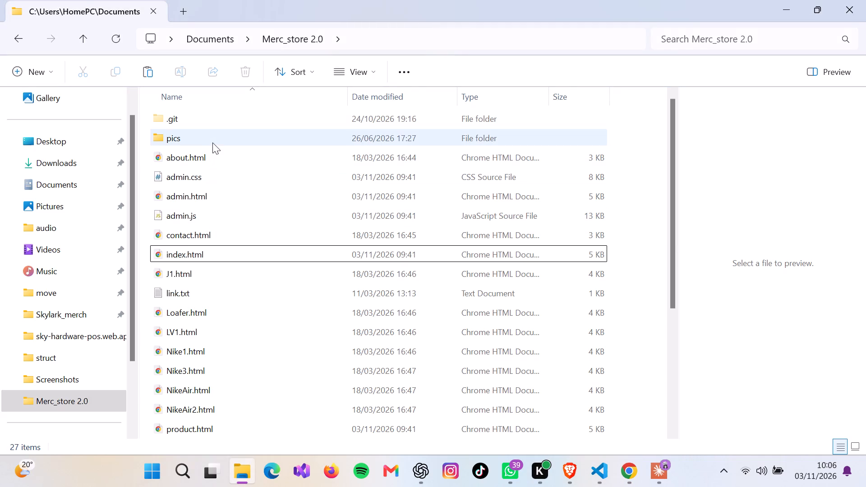
left_click_drag(212, 142, 213, 116)
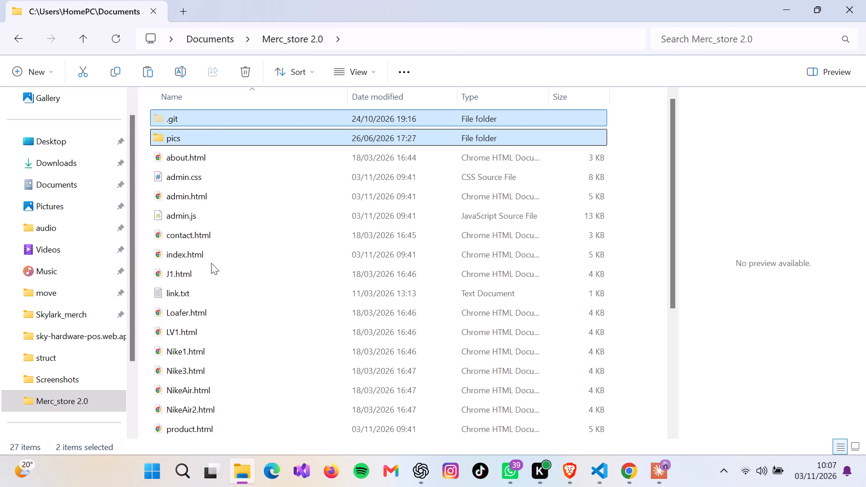
left_click(221, 219)
scroll(204, 373, "down", 3)
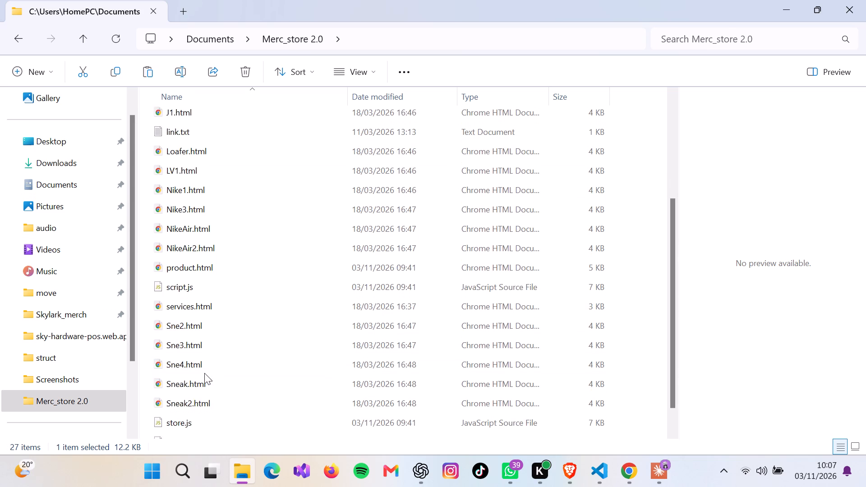
scroll(204, 373, "down", 2)
scroll(195, 336, "up", 6)
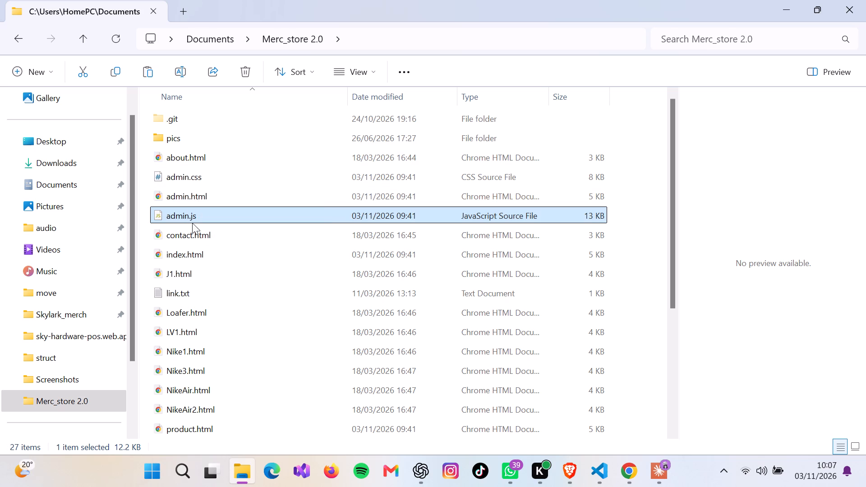
left_click(214, 271)
left_click_drag(214, 271, 112, 262)
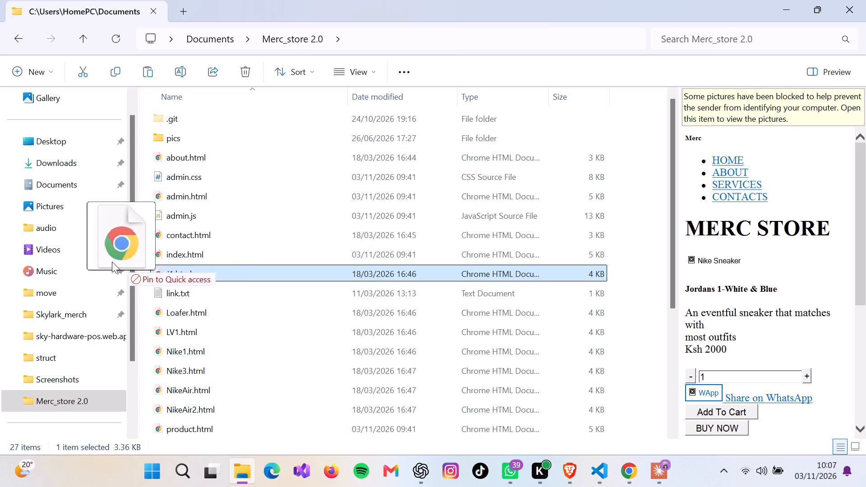
left_click_drag(112, 262, 69, 295)
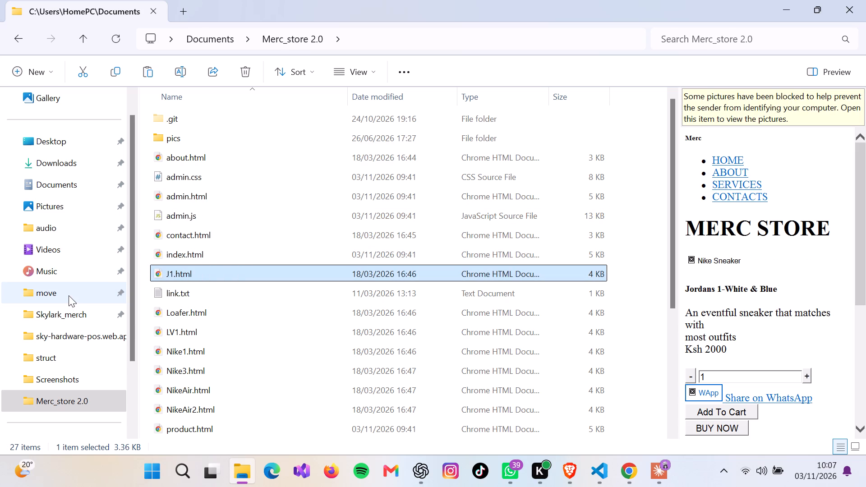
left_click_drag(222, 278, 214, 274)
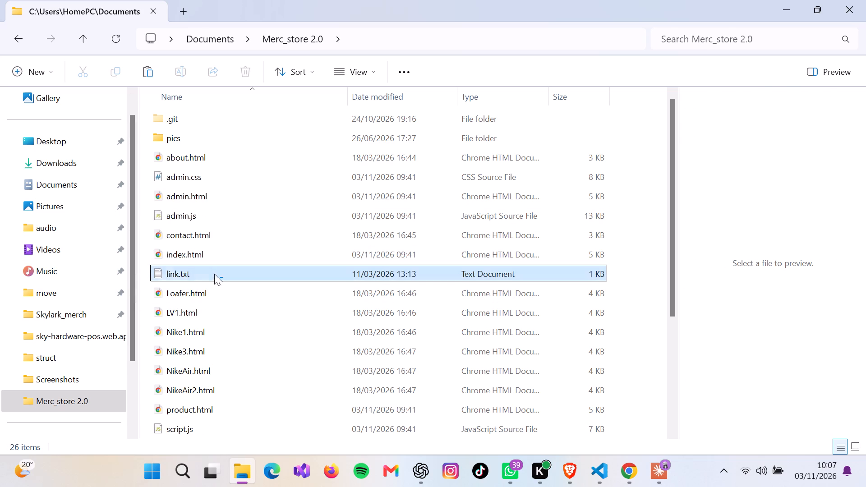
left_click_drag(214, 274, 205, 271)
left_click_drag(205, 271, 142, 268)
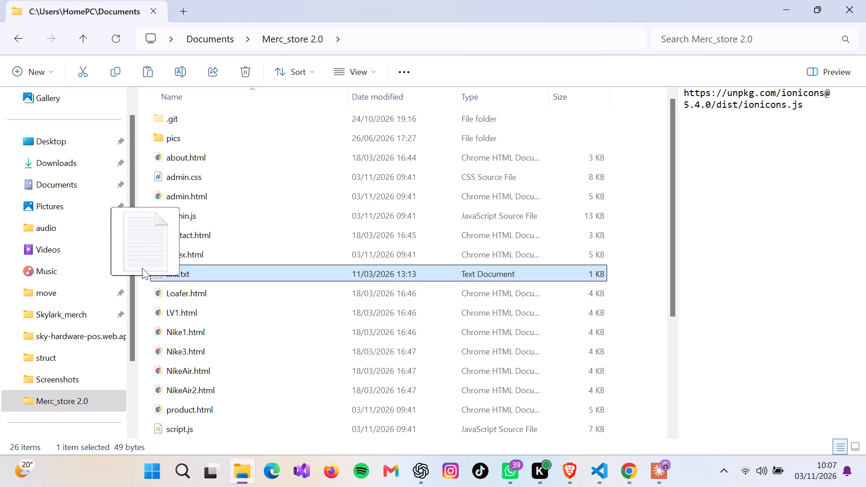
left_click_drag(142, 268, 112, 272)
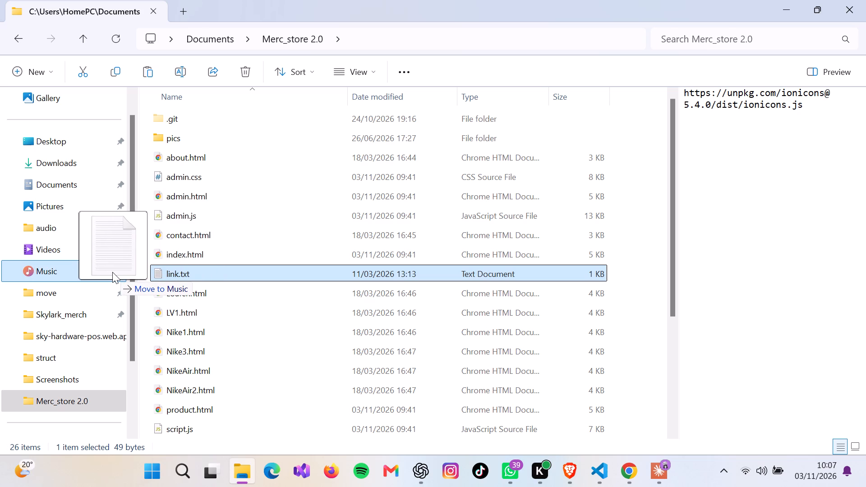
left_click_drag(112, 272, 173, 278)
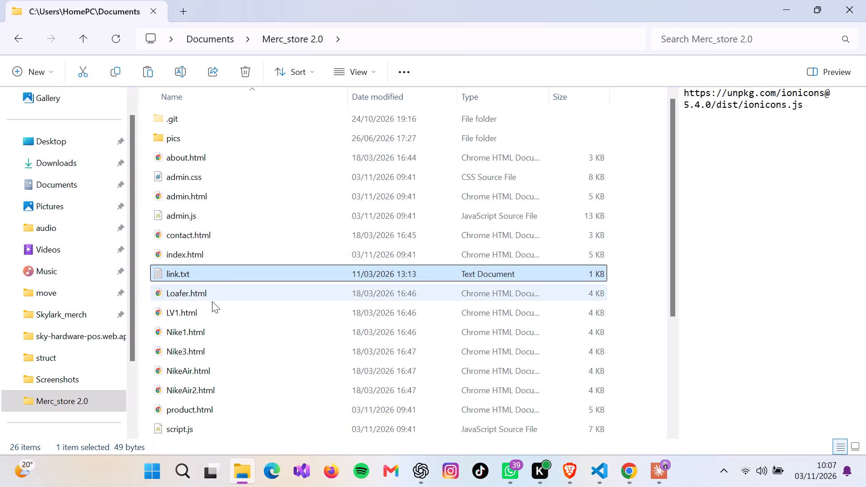
Move Loafer.html and LV1.html from the Merc_store 2.0 folder into the move folder.
left_click(214, 289)
left_click_drag(214, 289, 157, 278)
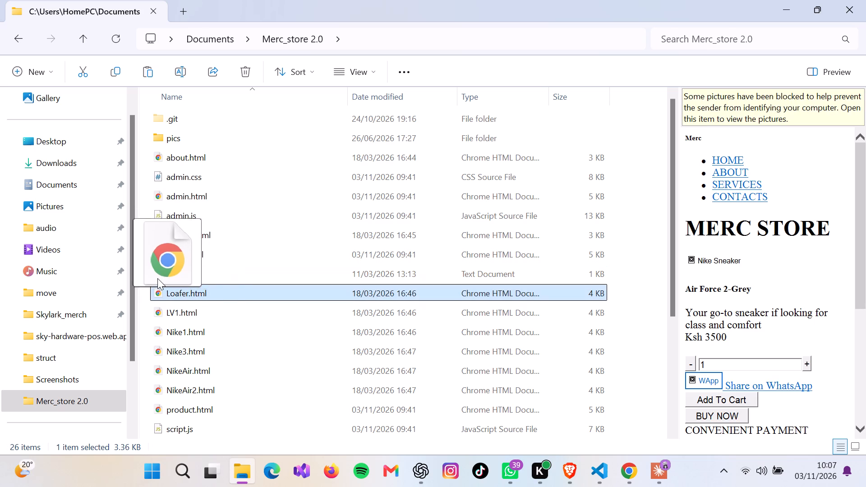
left_click_drag(157, 278, 81, 296)
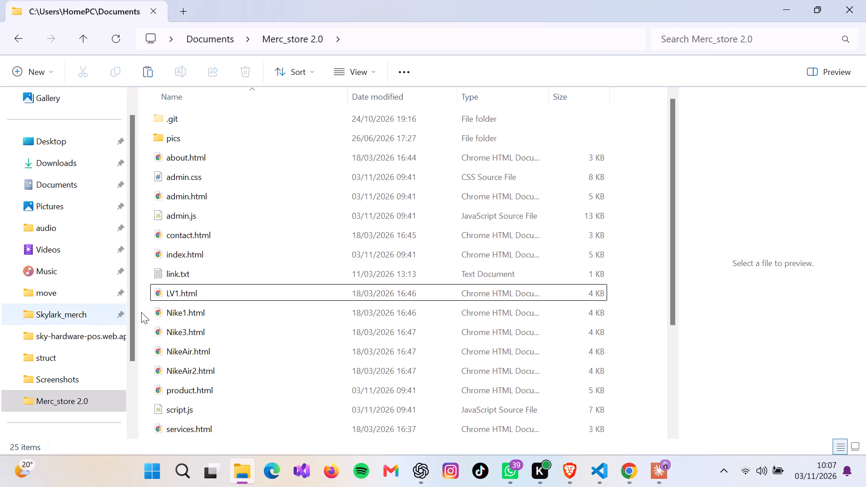
left_click_drag(236, 296, 226, 294)
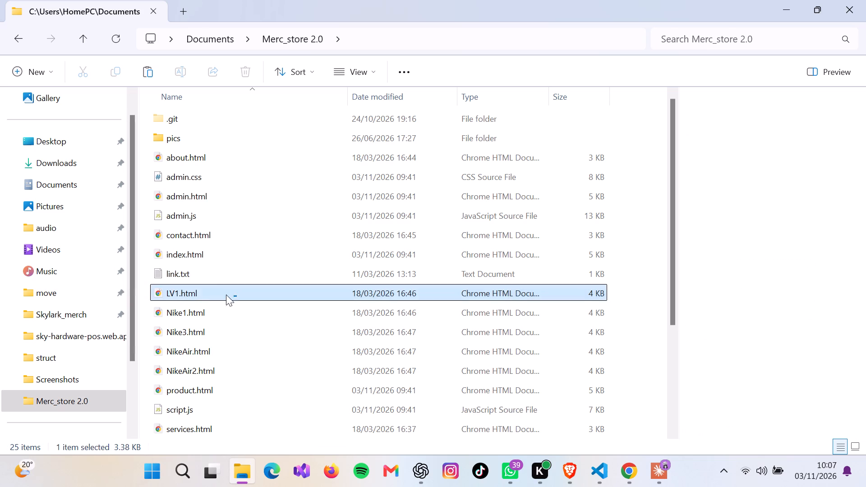
left_click_drag(226, 294, 216, 293)
left_click_drag(216, 293, 98, 292)
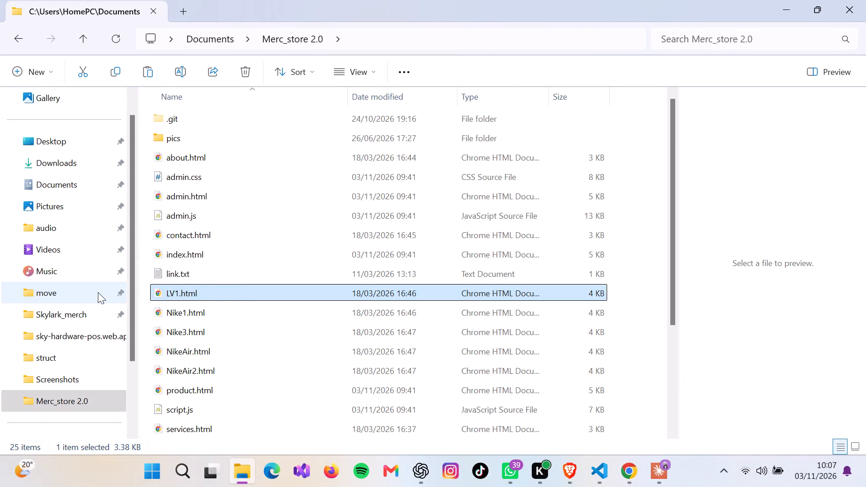
Move Nike1.html and Nike3.html from the Merc_store 2.0 folder into the move folder.
left_click(224, 294)
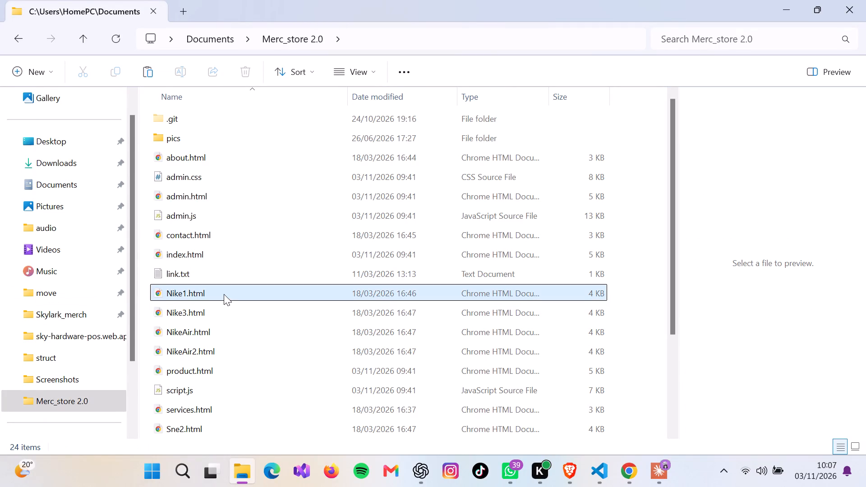
left_click_drag(224, 294, 79, 292)
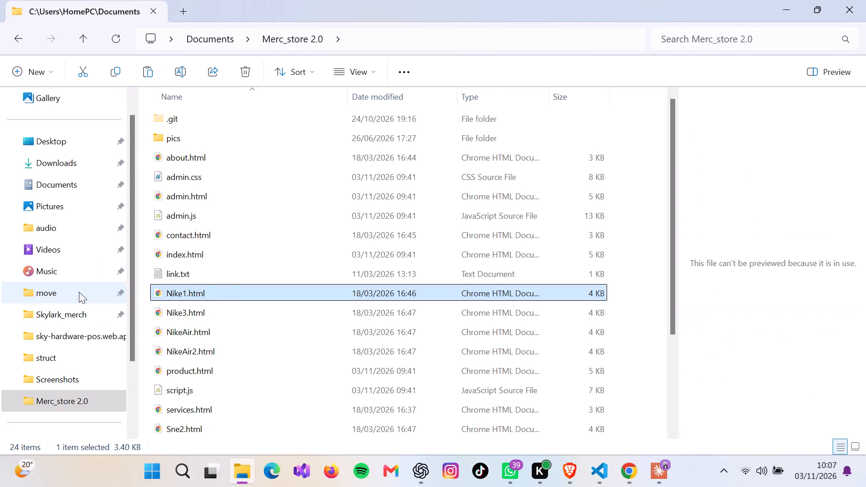
left_click(251, 292)
left_click_drag(251, 292, 80, 293)
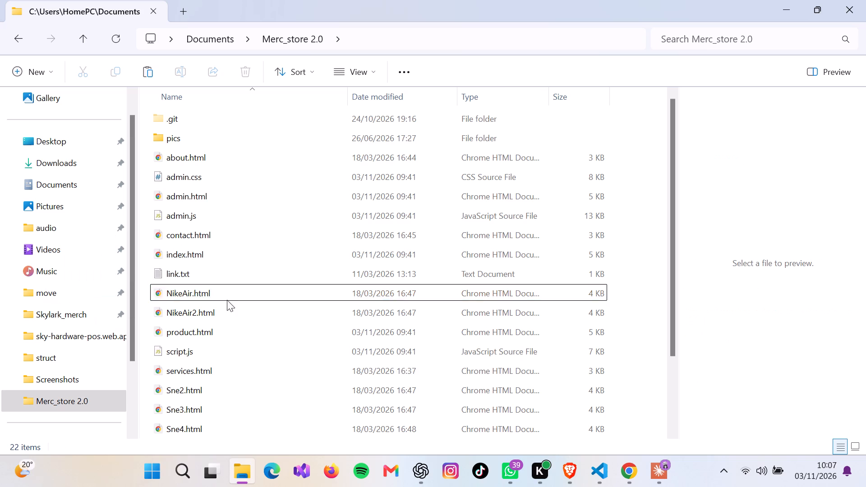
Move NikeAir.html and NikeAir2.html from the Merc_store 2.0 folder into the move folder.
left_click(241, 294)
left_click_drag(241, 294, 137, 284)
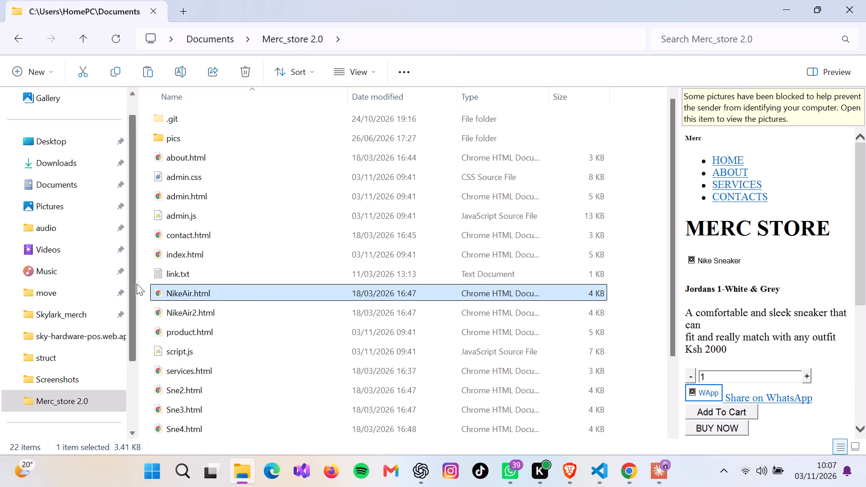
left_click_drag(194, 293, 106, 292)
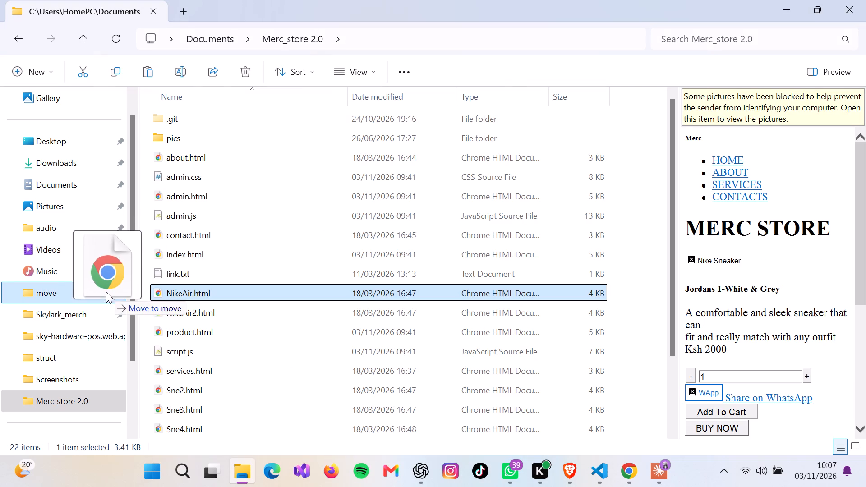
left_click_drag(106, 292, 84, 297)
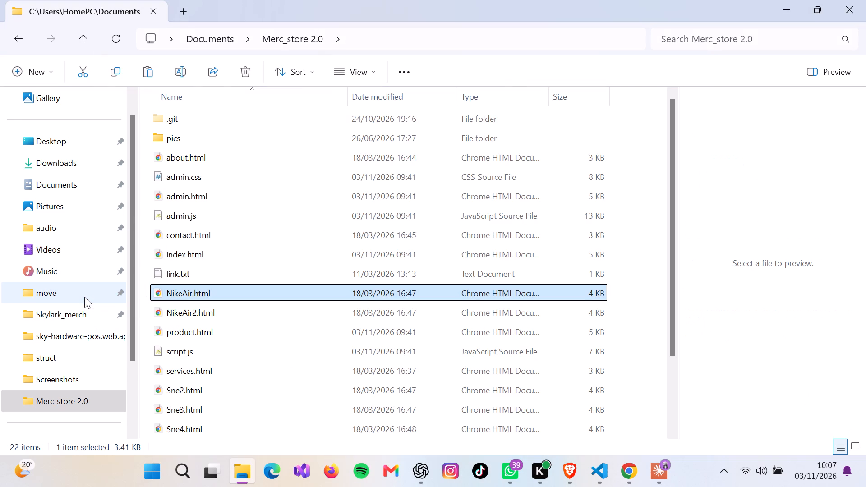
left_click(225, 294)
left_click_drag(225, 294, 102, 294)
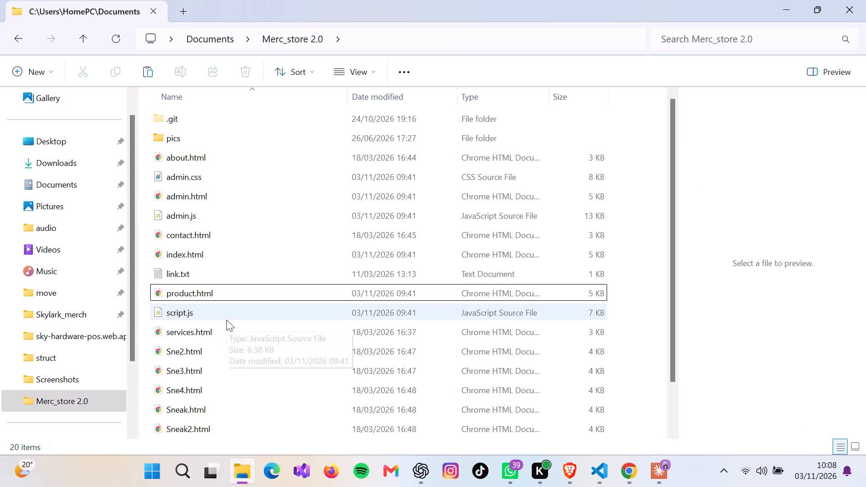
Move Sne2.html and Sne3.html from the Merc_store 2.0 folder into the move folder.
left_click(202, 350)
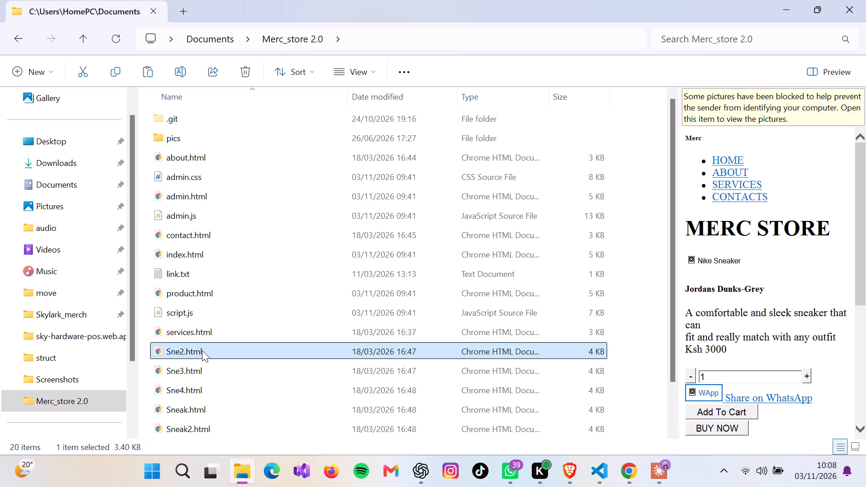
left_click_drag(202, 350, 81, 291)
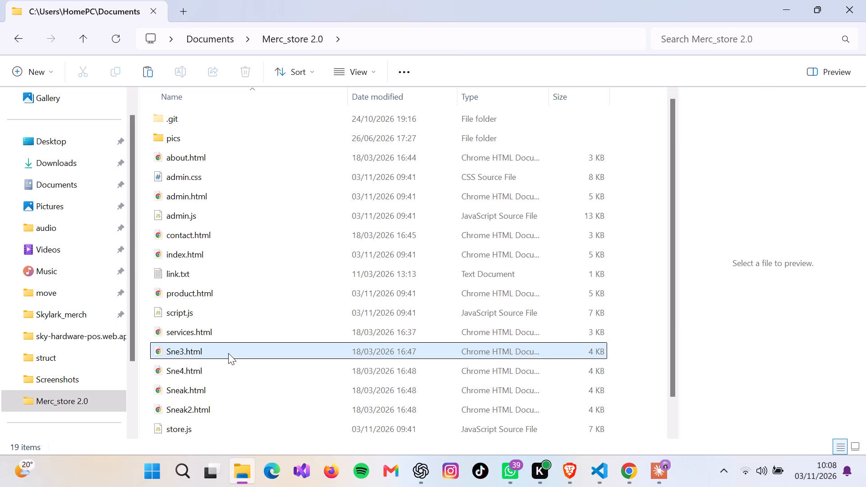
left_click(228, 353)
left_click_drag(228, 353, 203, 347)
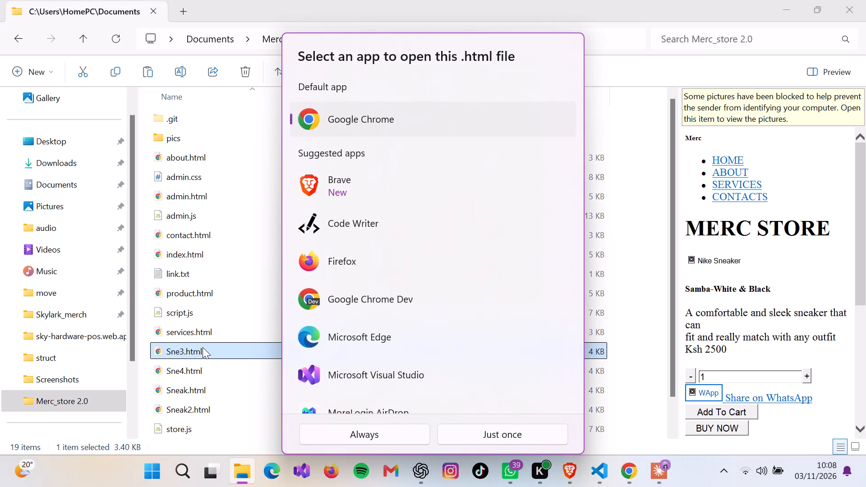
left_click_drag(203, 347, 99, 300)
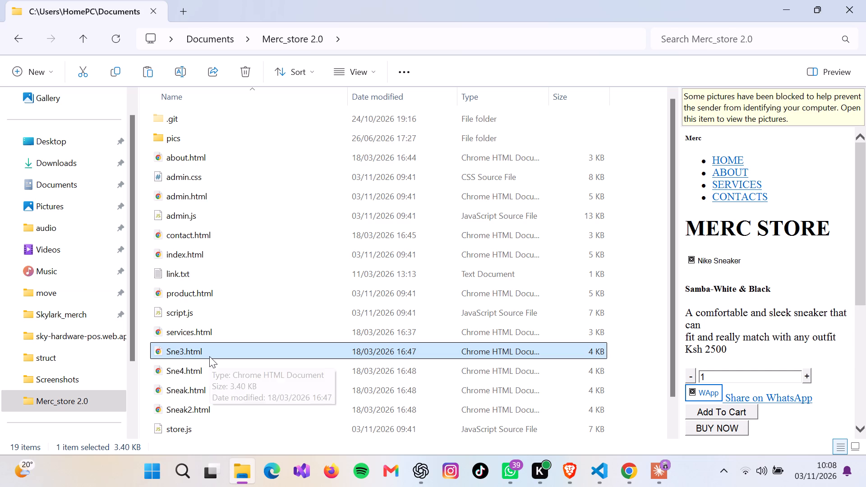
left_click_drag(209, 356, 93, 292)
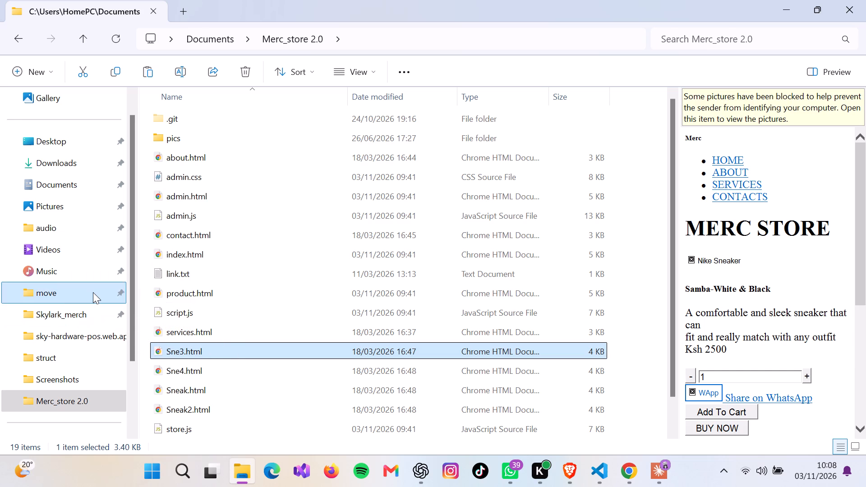
Move Sne4.html and Sneak.html from the Merc_store 2.0 folder into the move folder.
left_click_drag(235, 354, 207, 349)
left_click_drag(207, 349, 149, 315)
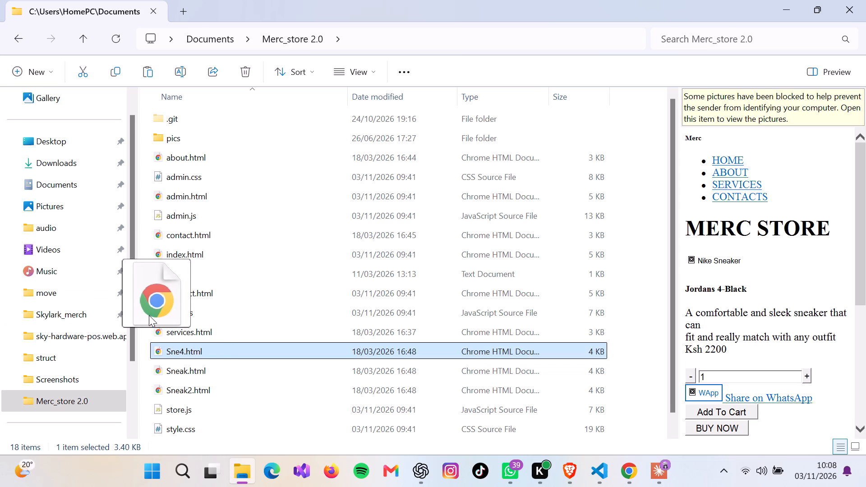
left_click_drag(149, 315, 105, 296)
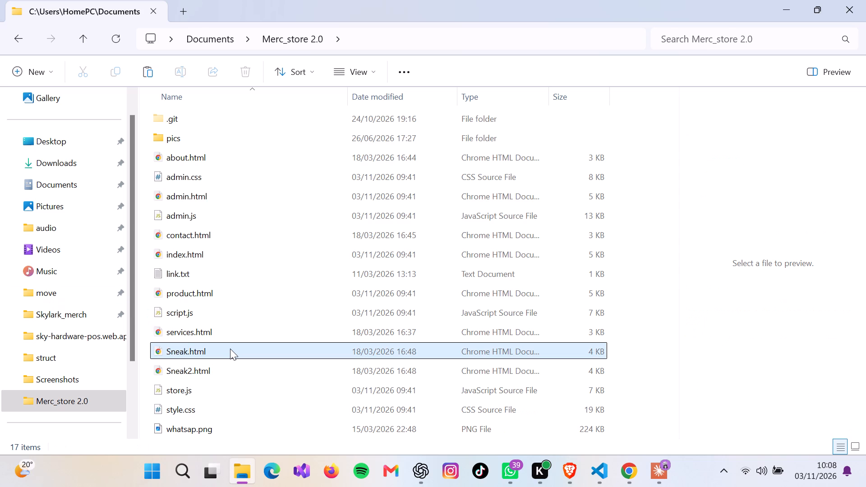
left_click_drag(230, 349, 189, 343)
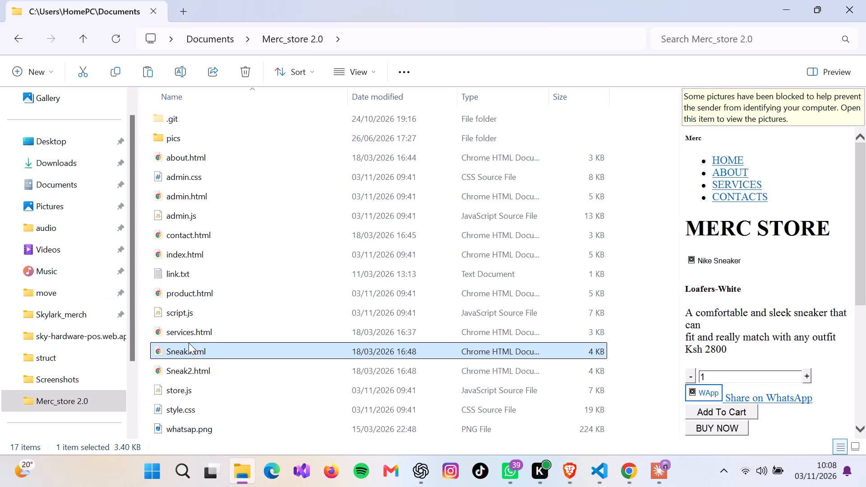
left_click_drag(189, 343, 102, 301)
Move Sneak.html and Sneak2.html from the Merc_store 2.0 folder into the move folder.
left_click_drag(194, 354, 107, 311)
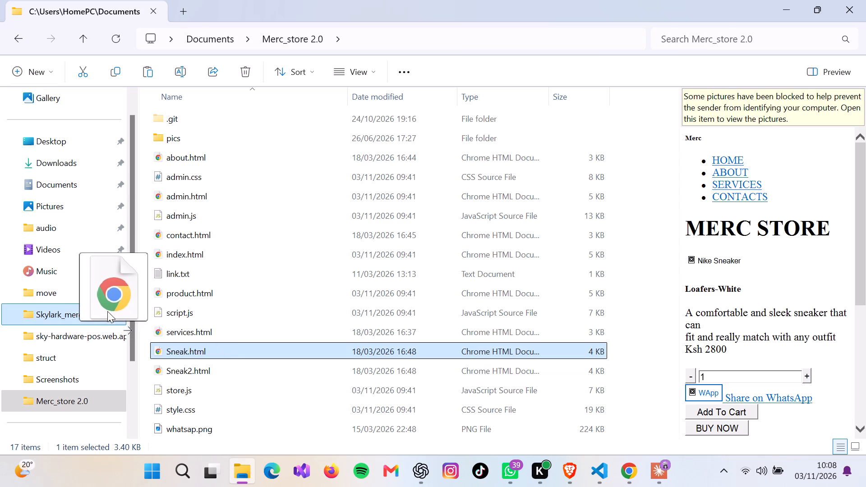
left_click_drag(107, 311, 79, 294)
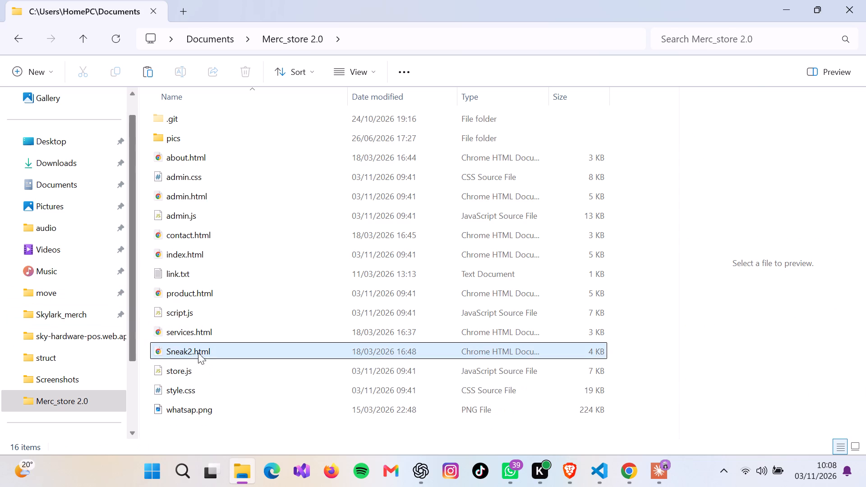
left_click(210, 353)
left_click_drag(210, 353, 189, 341)
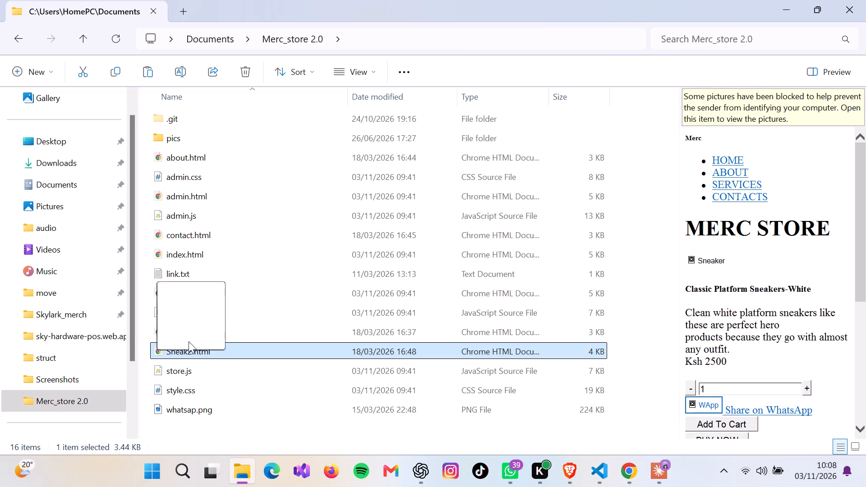
left_click_drag(189, 341, 95, 315)
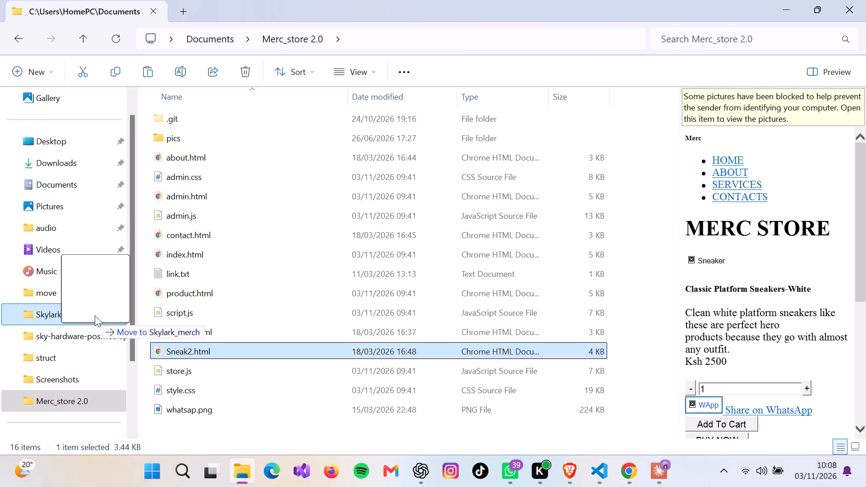
left_click_drag(95, 315, 94, 296)
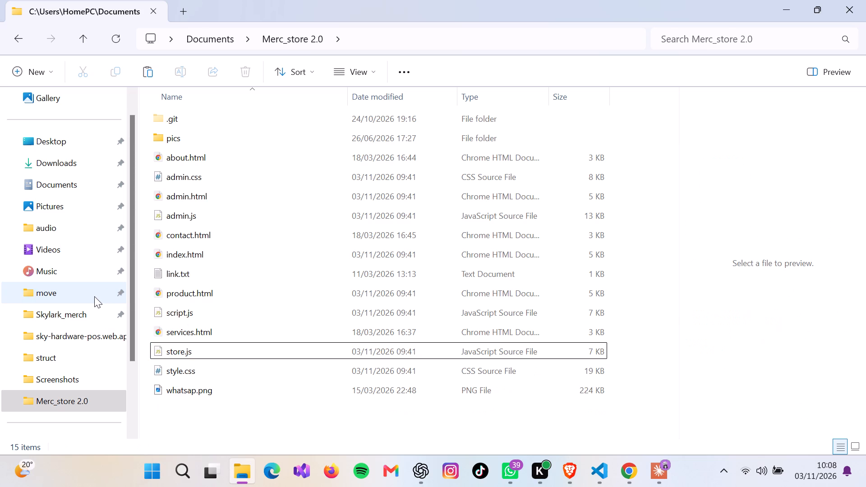
scroll(240, 269, "down", 3)
left_click(783, 0)
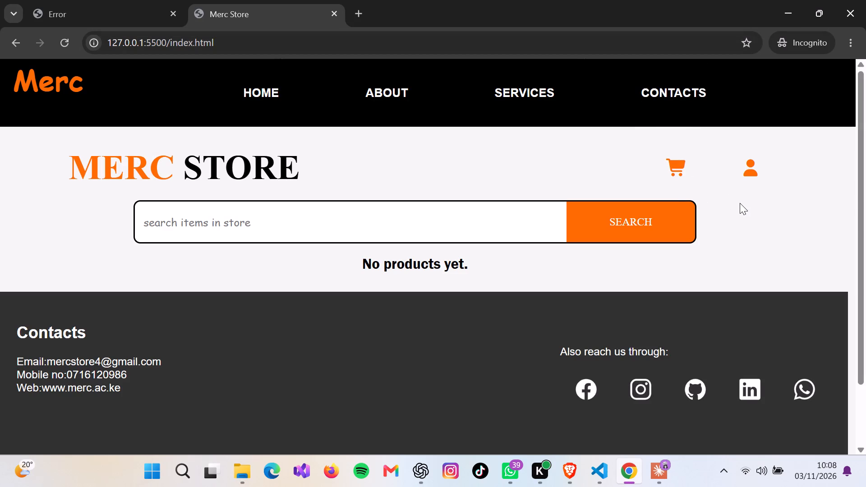
Look through the Downloads folder for the shoe image files.
left_click(230, 482)
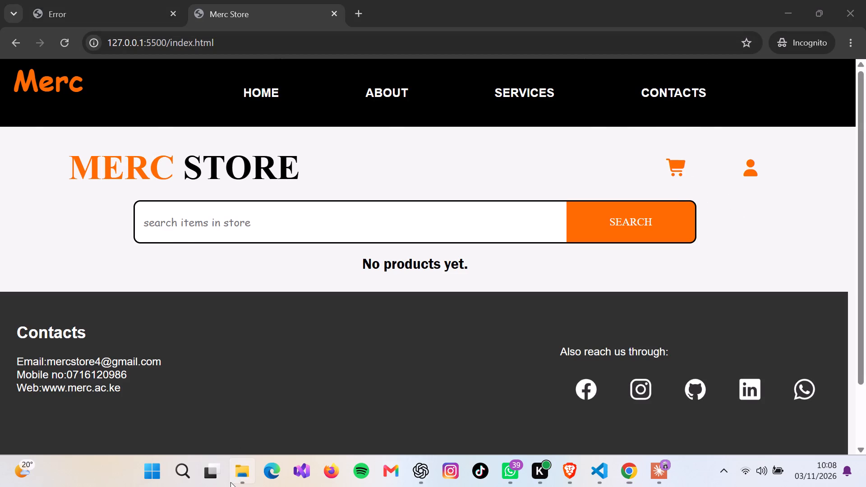
left_click(40, 165)
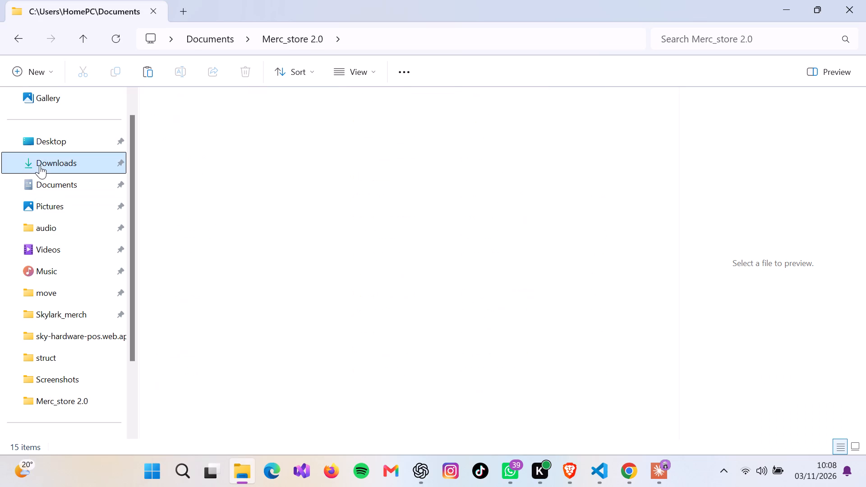
scroll(228, 215, "down", 3)
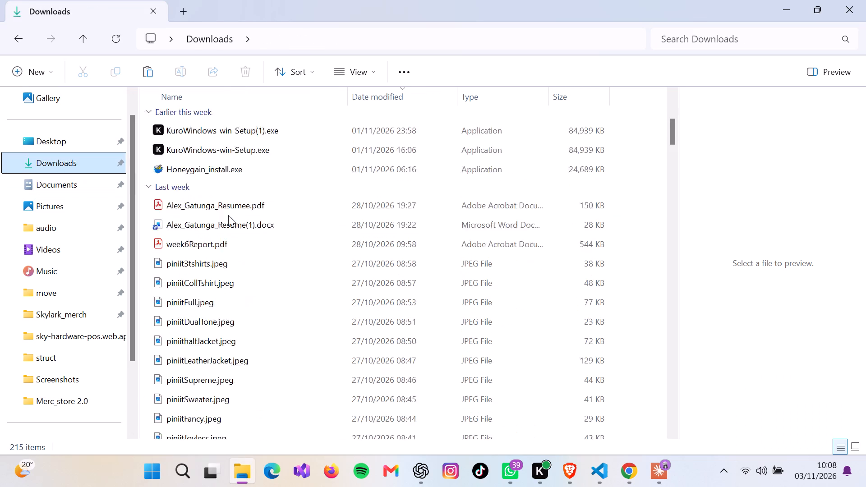
scroll(183, 195, "down", 2)
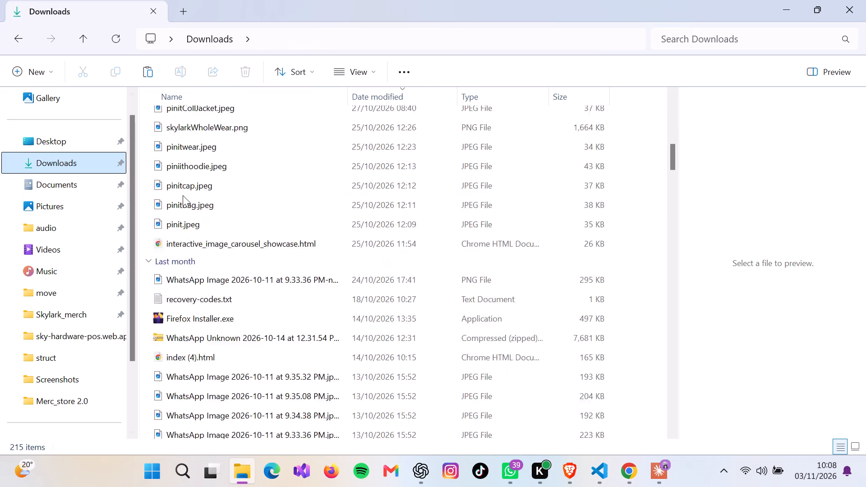
scroll(183, 195, "down", 8)
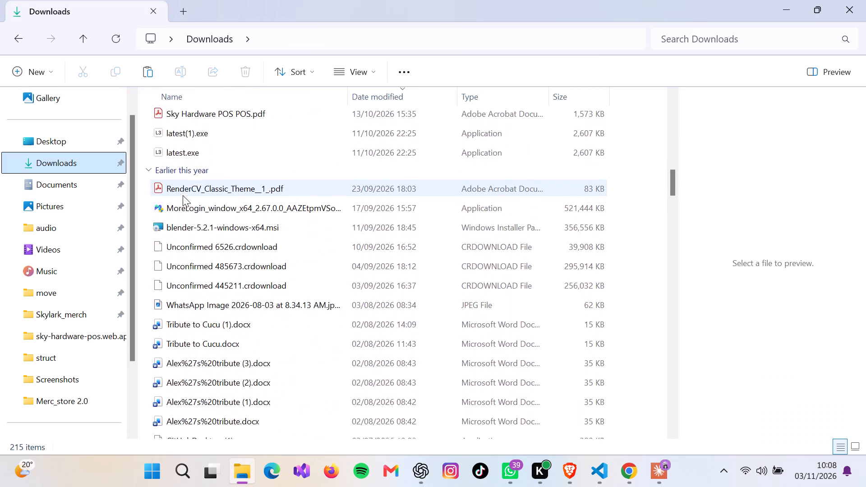
scroll(183, 195, "down", 7)
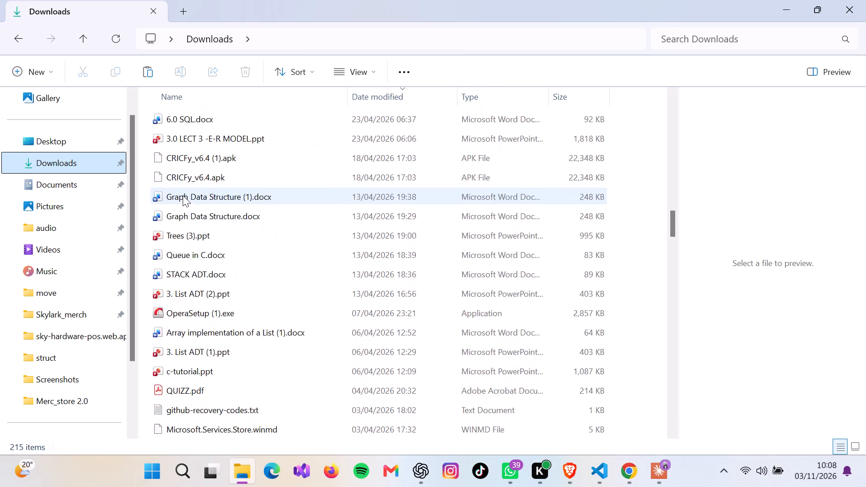
scroll(183, 195, "down", 4)
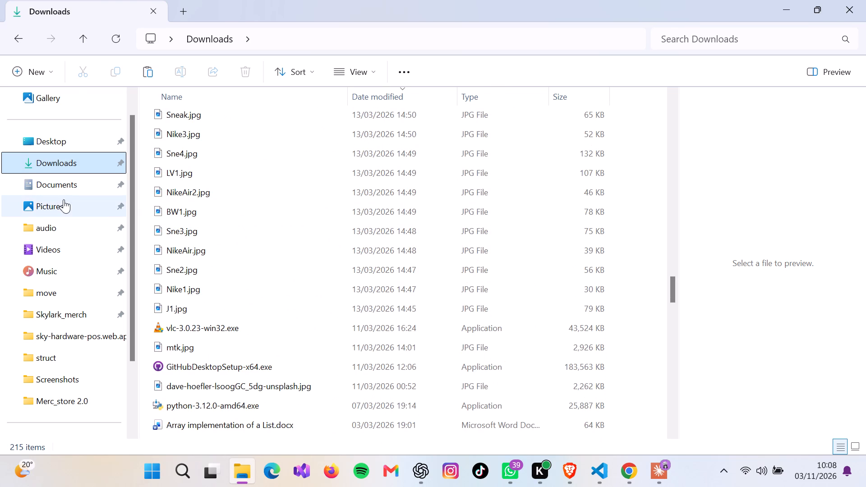
Open the Saved Pictures folder inside Pictures and look through it for shoe images.
left_click(64, 199)
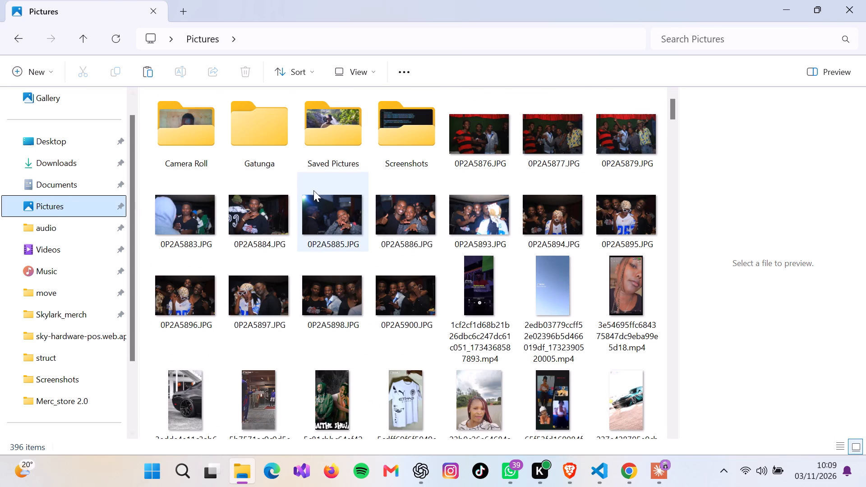
scroll(313, 190, "down", 4)
scroll(313, 190, "up", 11)
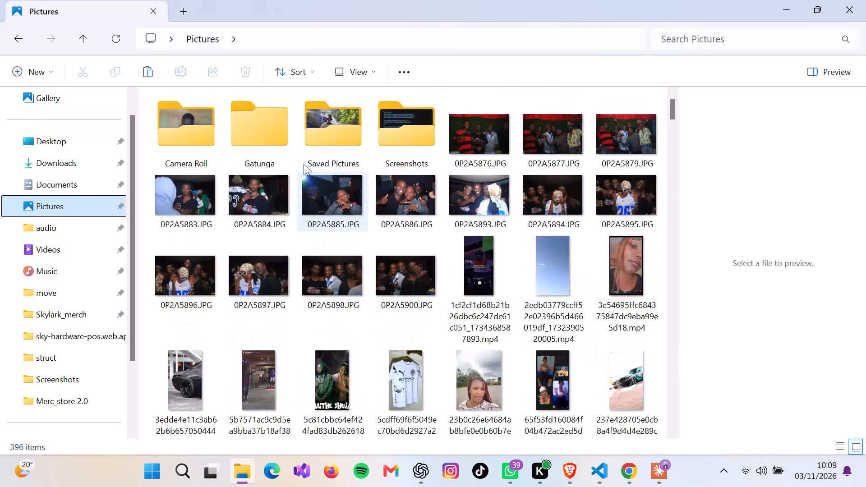
double_click(326, 124)
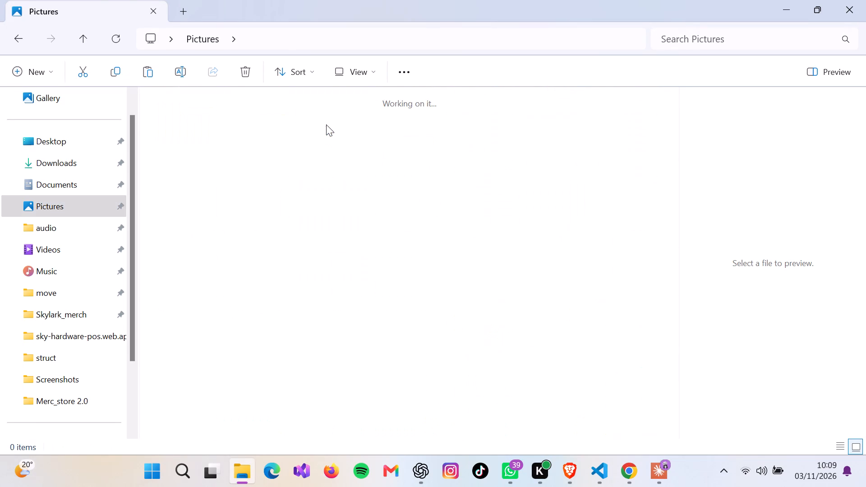
scroll(360, 160, "down", 13)
scroll(360, 160, "up", 18)
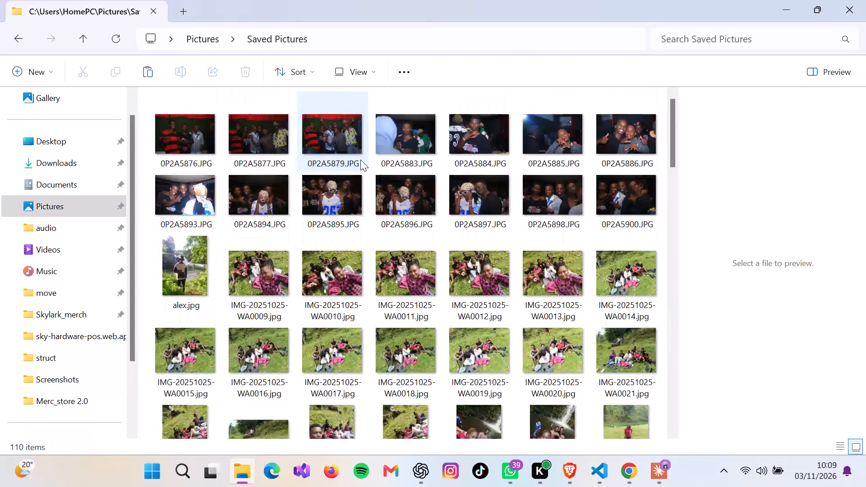
Return to the Pictures folder and look through its images for shoe photos.
left_click(204, 35)
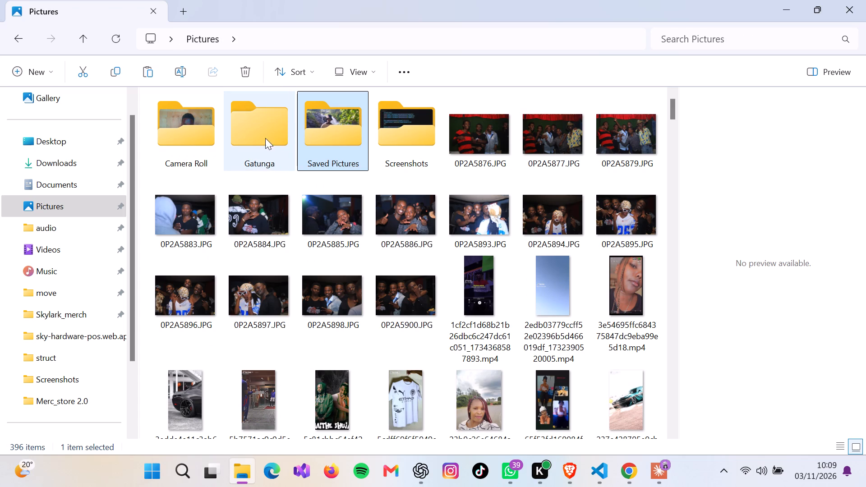
scroll(286, 222, "down", 9)
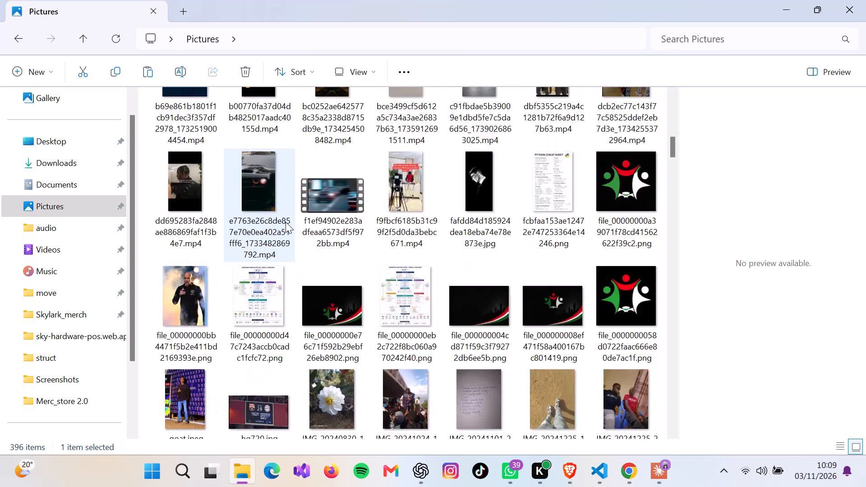
scroll(286, 222, "down", 8)
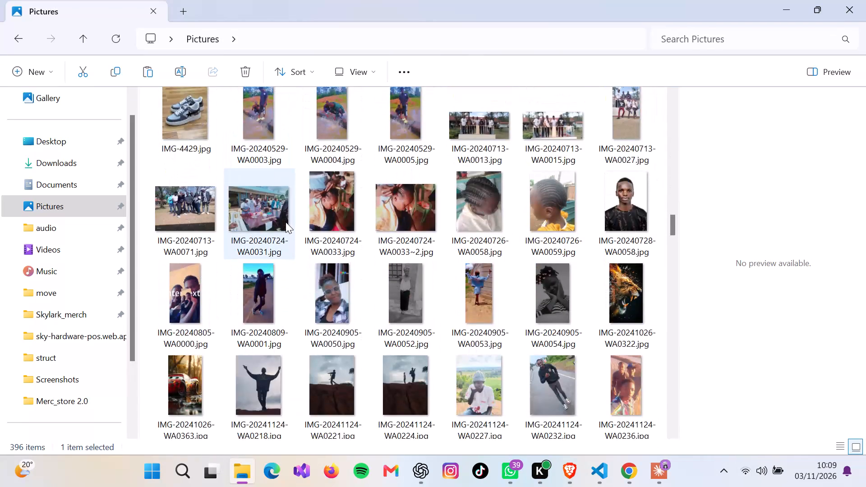
scroll(286, 222, "down", 2)
scroll(286, 222, "up", 3)
scroll(286, 222, "down", 18)
scroll(286, 222, "down", 7)
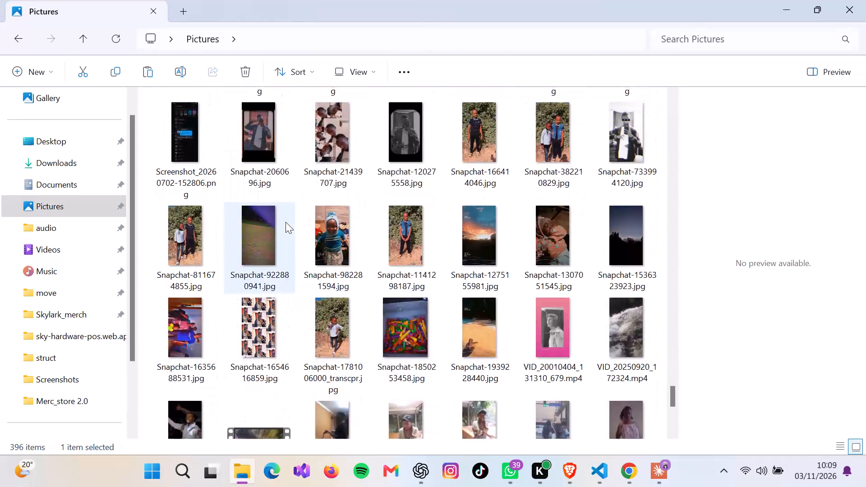
scroll(286, 222, "down", 8)
scroll(286, 222, "up", 9)
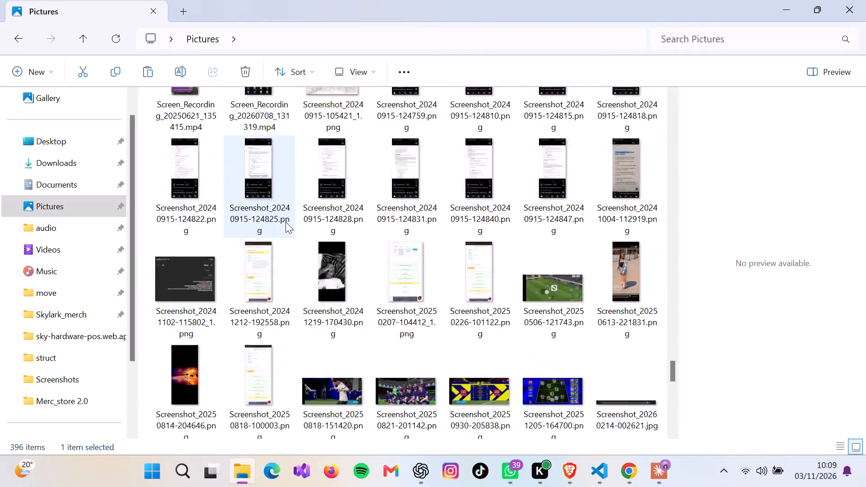
scroll(286, 222, "up", 20)
scroll(286, 222, "up", 8)
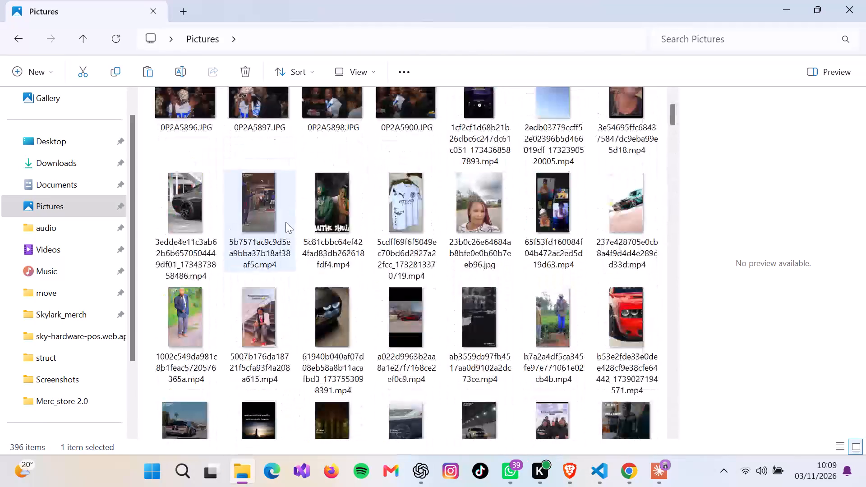
scroll(286, 222, "up", 6)
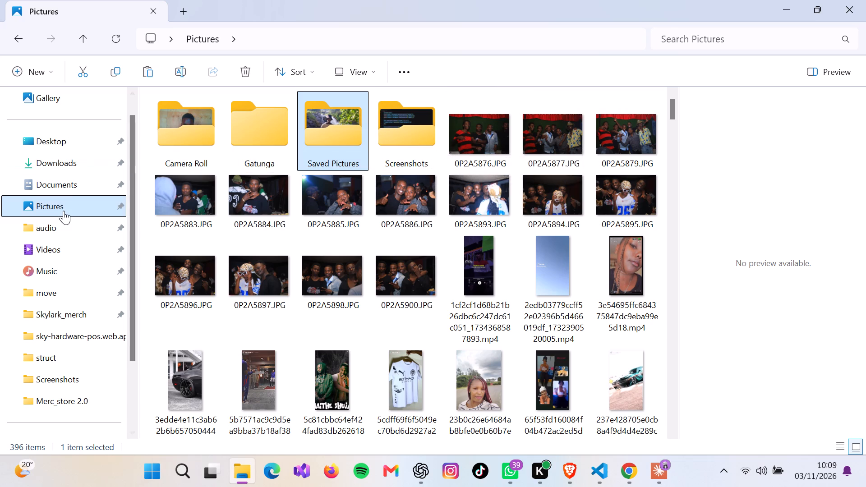
Check the Desktop folder, then look through Downloads for the shoe images such as Nike3.jpg and NikeAir.jpg.
scroll(75, 273, "down", 3)
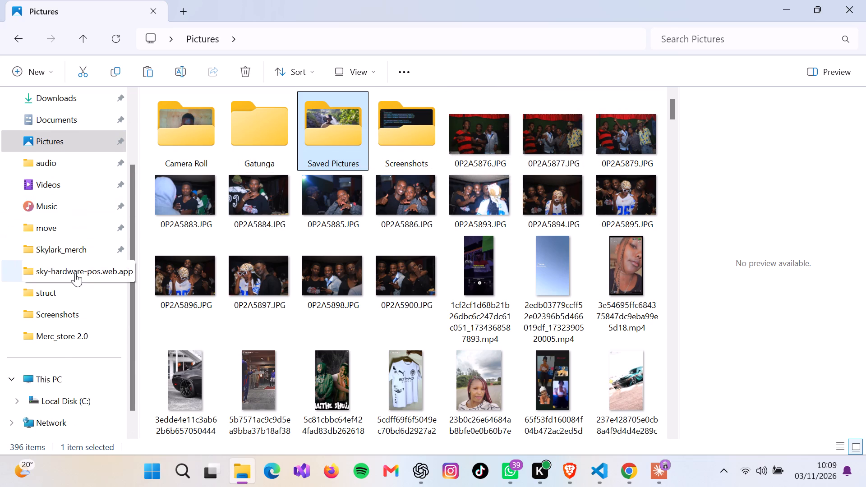
scroll(75, 273, "up", 6)
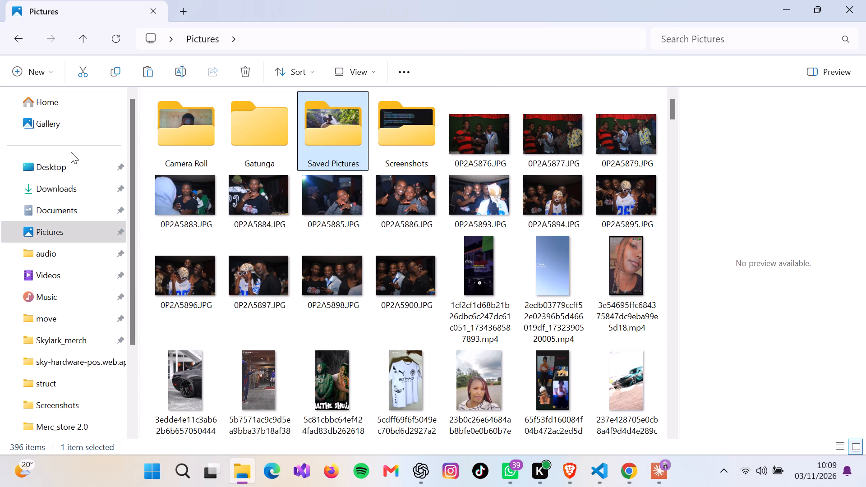
left_click(72, 164)
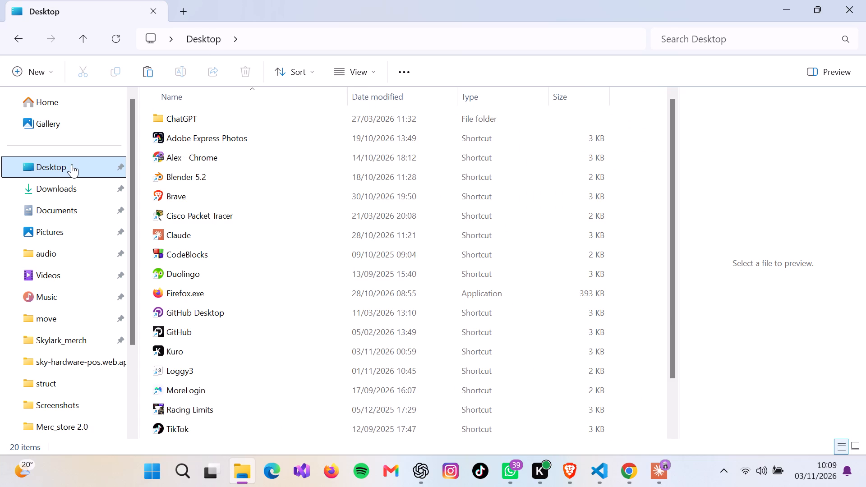
left_click(62, 188)
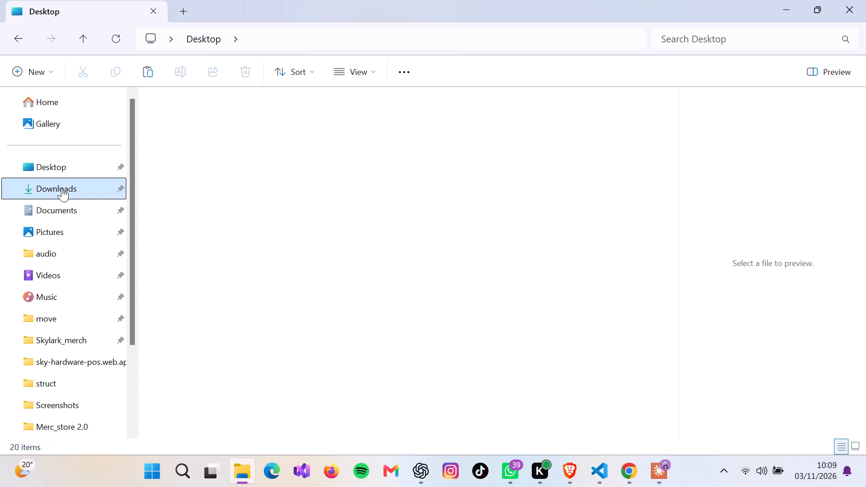
scroll(207, 208, "down", 9)
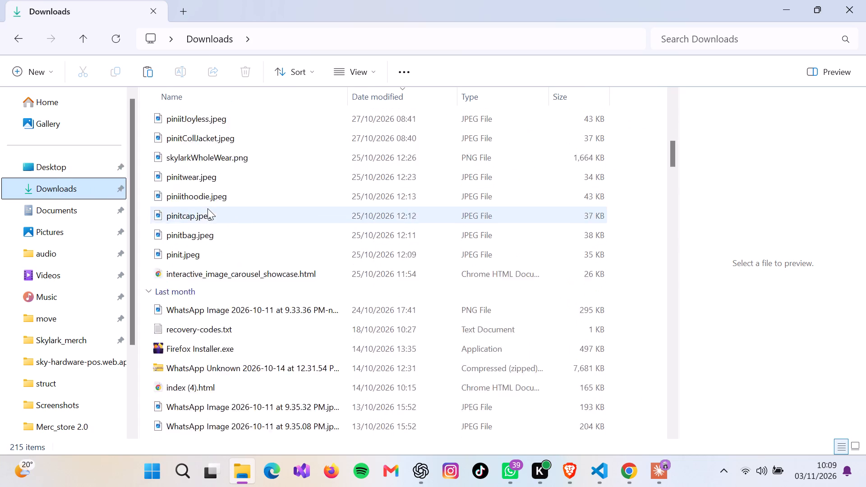
scroll(207, 208, "down", 6)
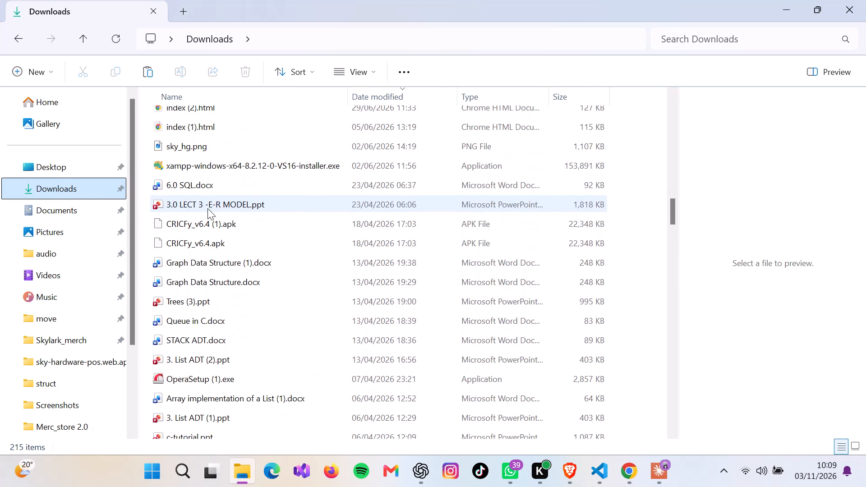
scroll(207, 208, "down", 8)
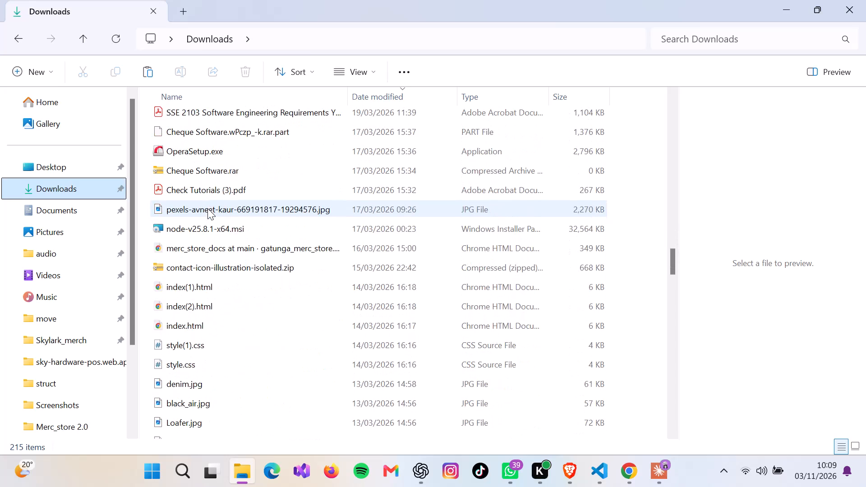
scroll(207, 208, "down", 3)
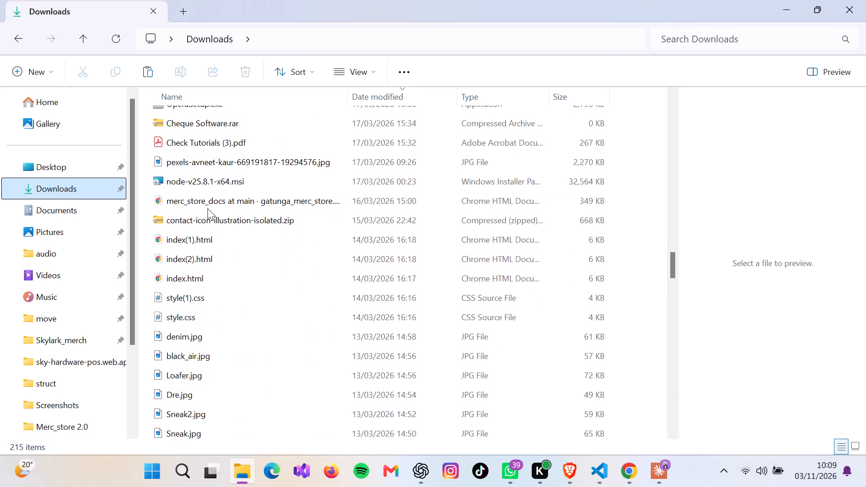
scroll(207, 208, "down", 3)
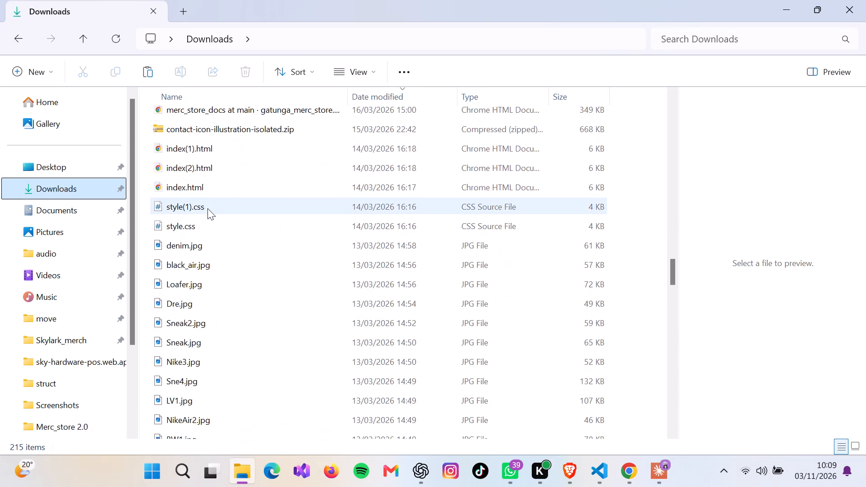
scroll(207, 208, "down", 5)
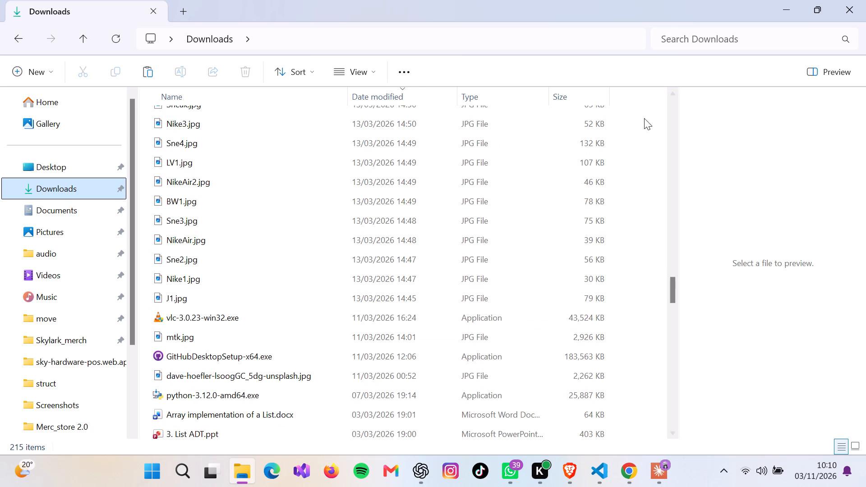
Return to the Merc store in the browser, enter the admin dashboard, and open the form for adding a new product.
left_click(783, 2)
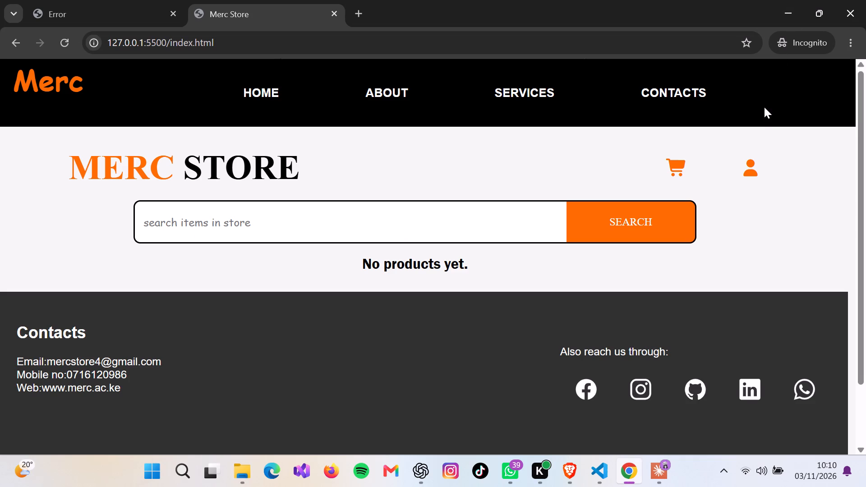
left_click(746, 165)
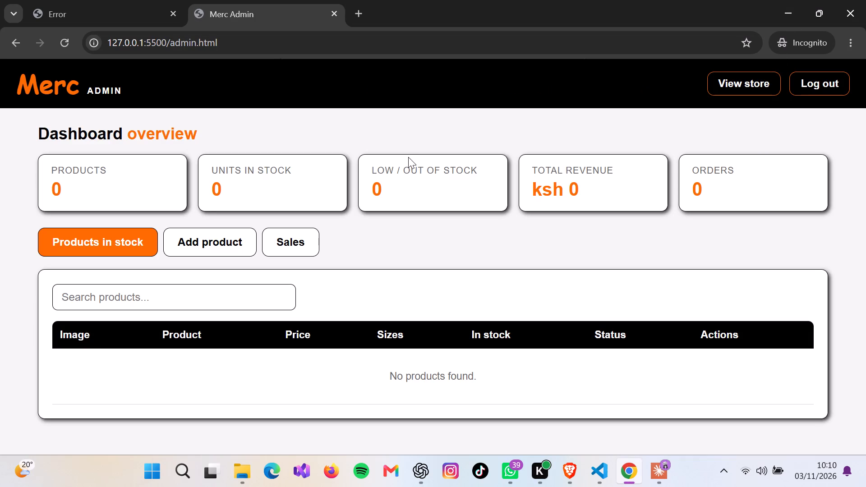
left_click(208, 239)
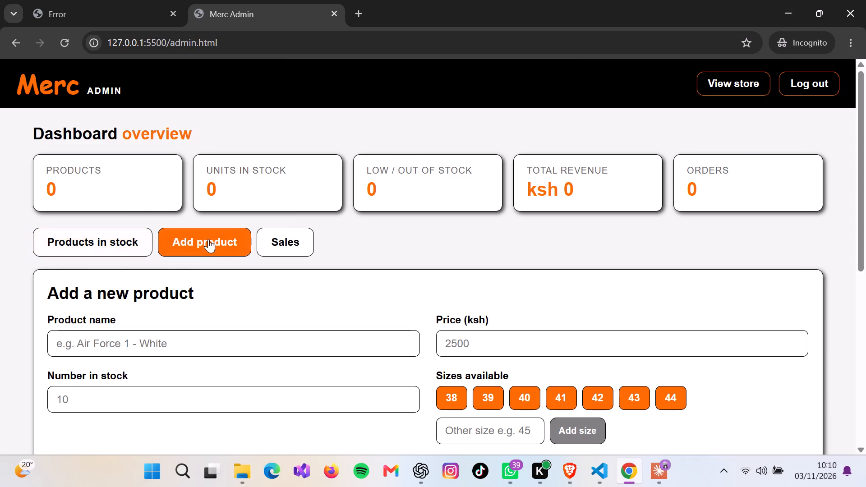
Switch to Visual Studio Code, close the deleted BW1.html and black_air.html files, and open index.html.
left_click(596, 473)
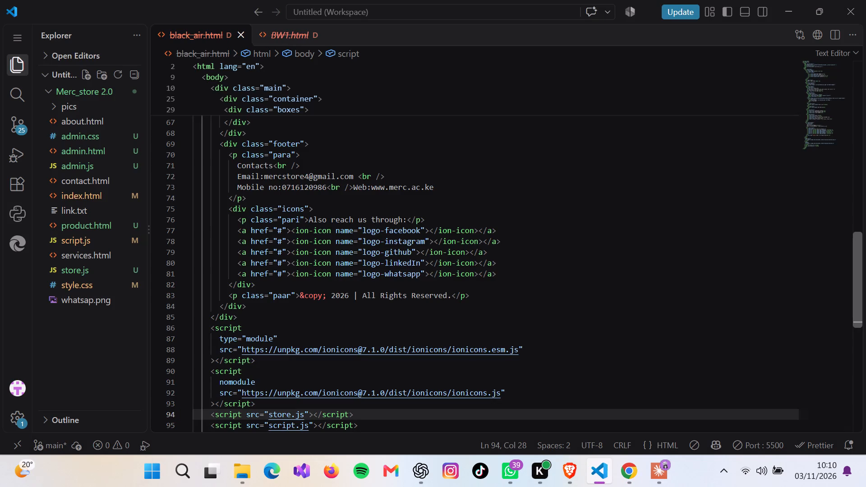
left_click(326, 32)
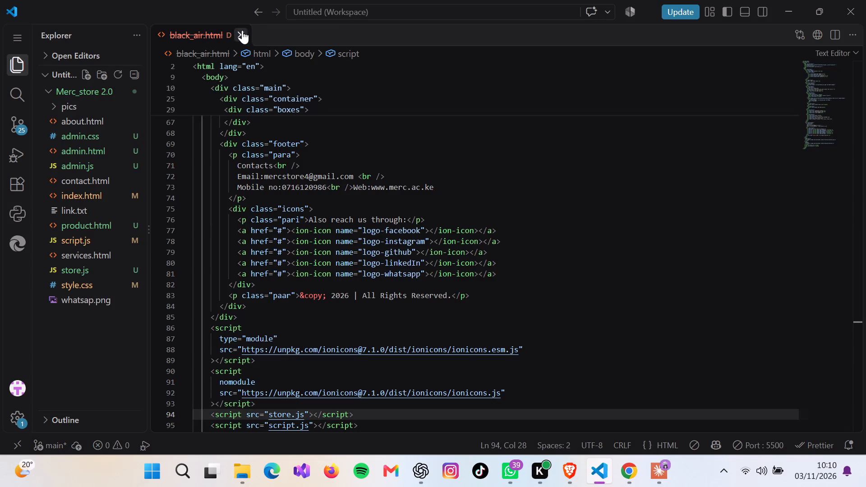
left_click(242, 30)
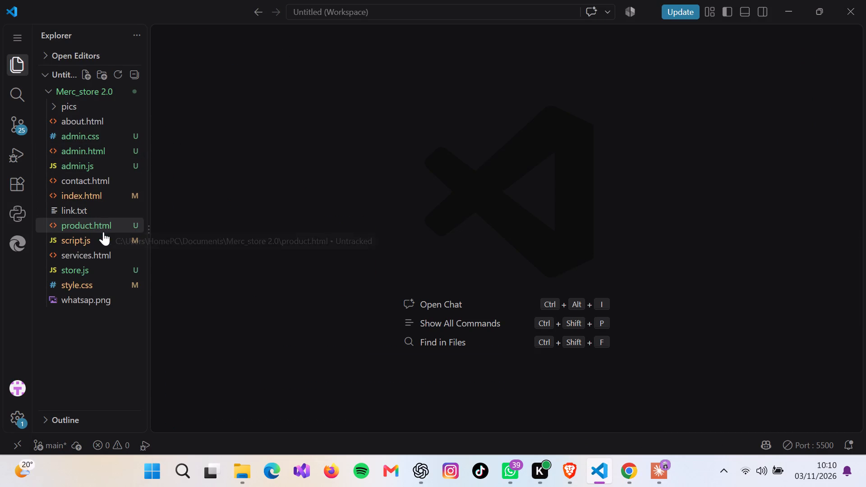
left_click(96, 188)
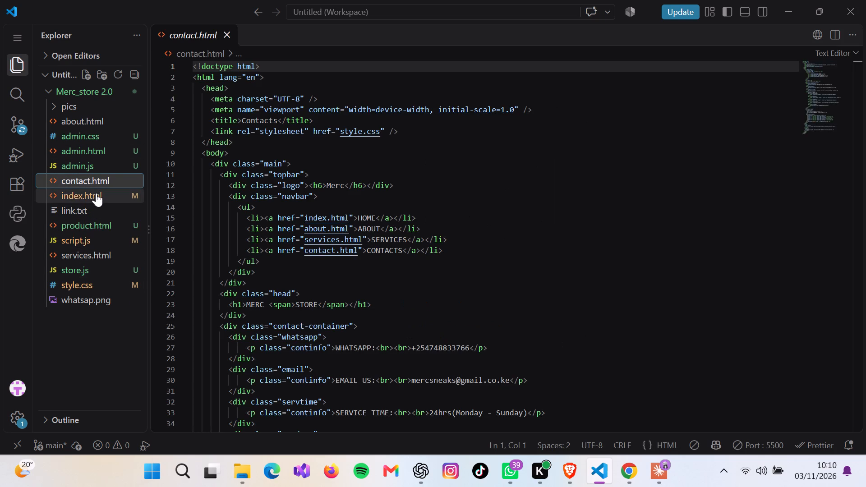
left_click(96, 193)
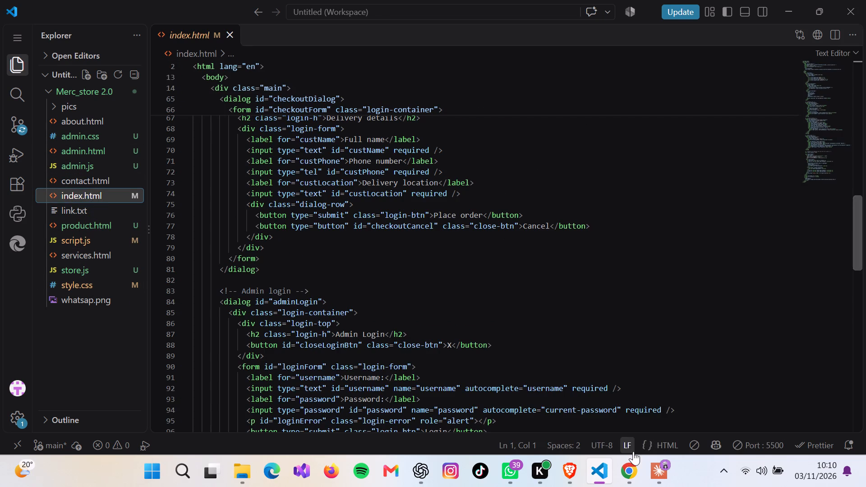
Back in the browser's Merc Admin page, enter "Air Force 1 - White" as the new product's name.
left_click(628, 478)
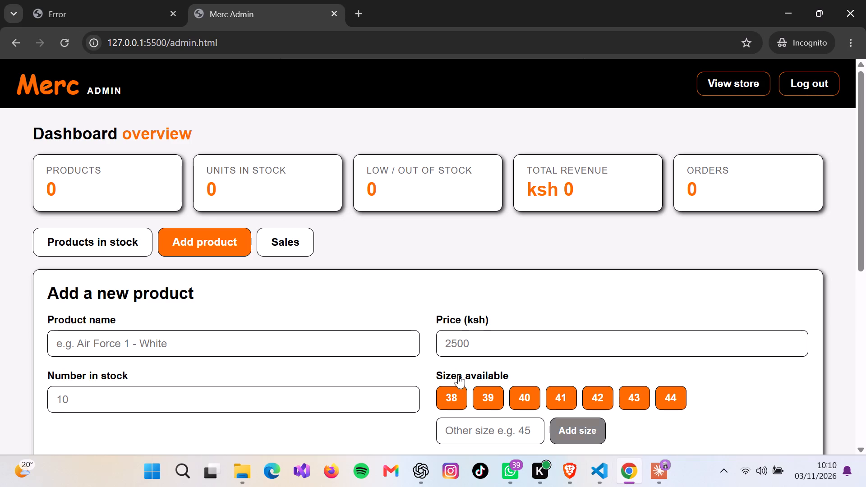
left_click(162, 340)
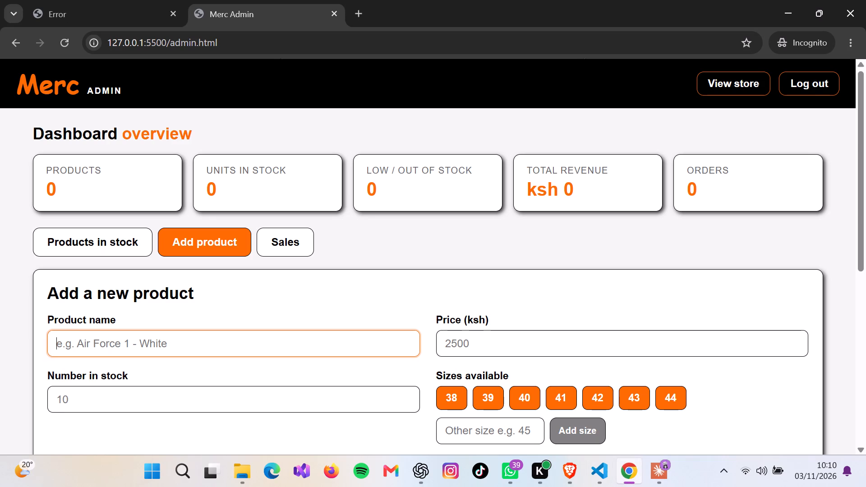
key("shift+a")
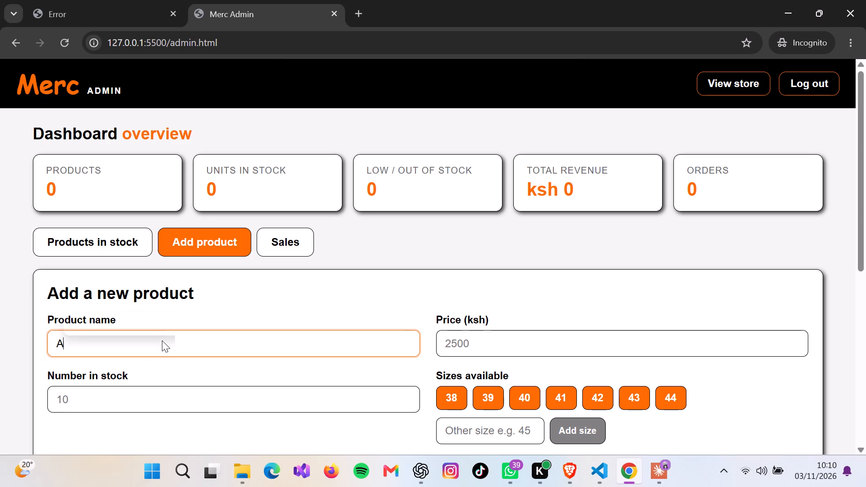
type("ir")
key("space")
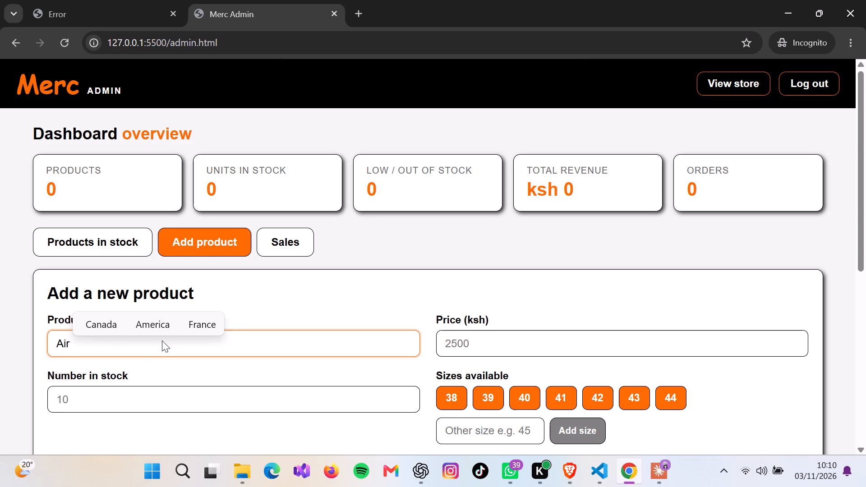
key("shift+f")
type("orce 1")
key("space")
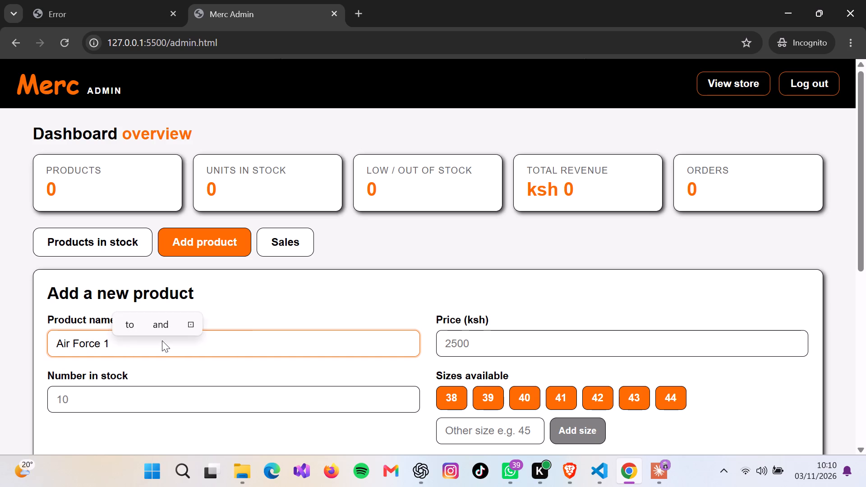
key("BackSpace")
type("-")
key("space")
key("BackSpace")
key("shift+w")
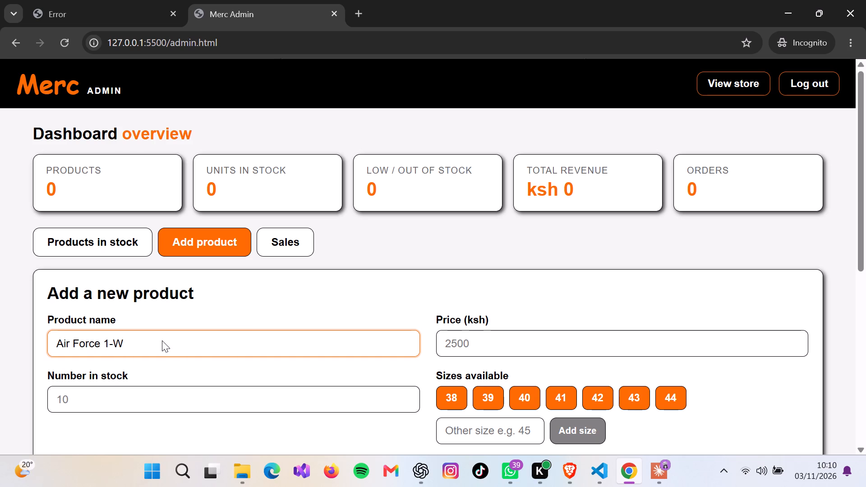
type("hite")
key("Left")
key("Left")
key("Left")
key("Left")
key("Left")
key("space")
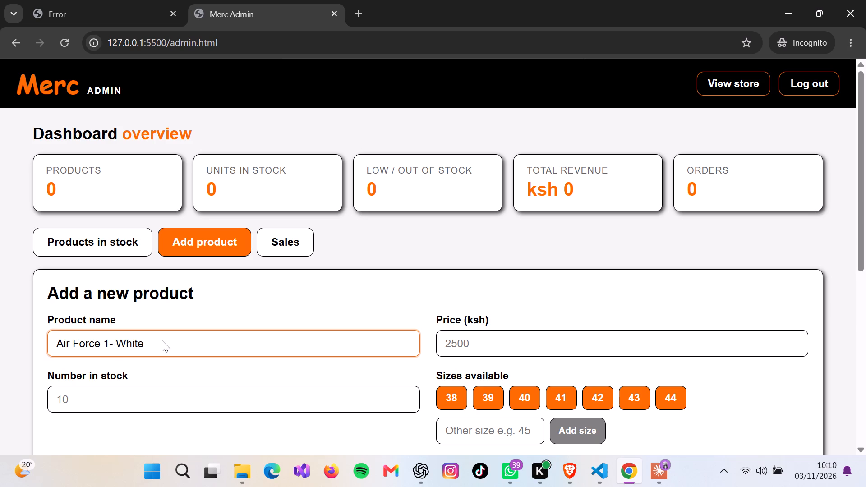
key("Left")
key("Left")
key("space")
Set the new product's number in stock to 24 and its price to 2500 ksh.
left_click(145, 403)
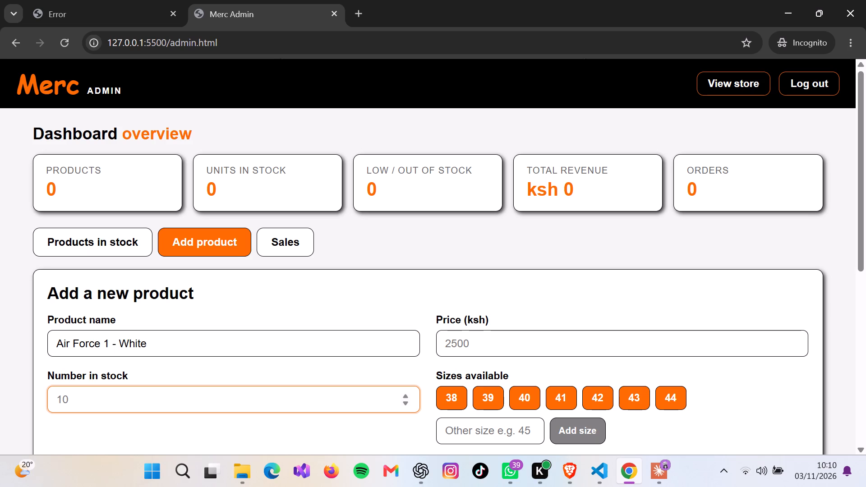
type("24")
left_click(485, 344)
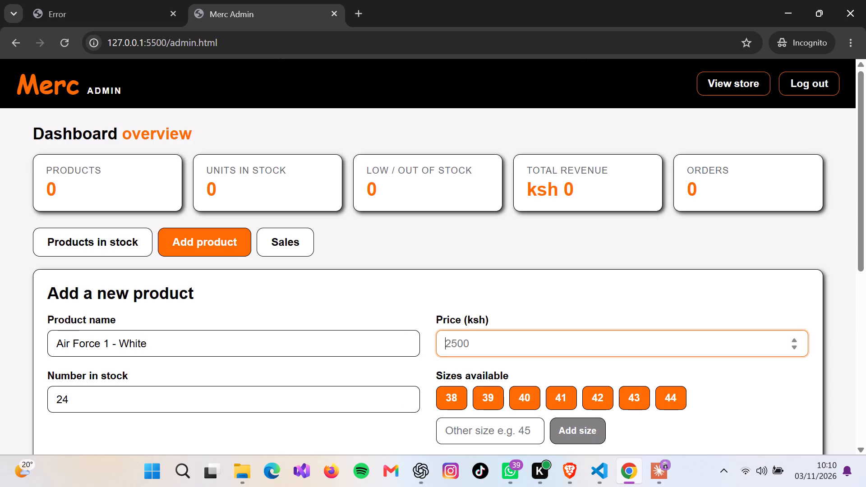
type("2500")
Toggle each of the available sizes 38, 39, 40, 41, 42, 43 and 44 for the product.
scroll(555, 374, "down", 1)
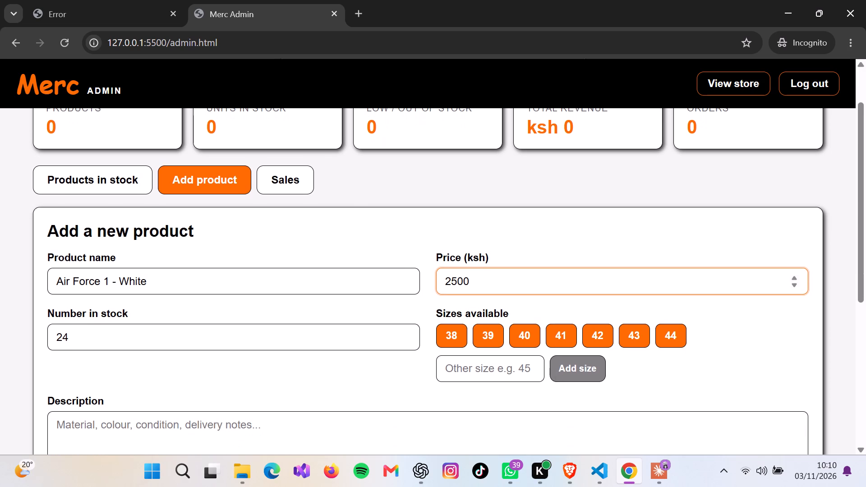
left_click(457, 338)
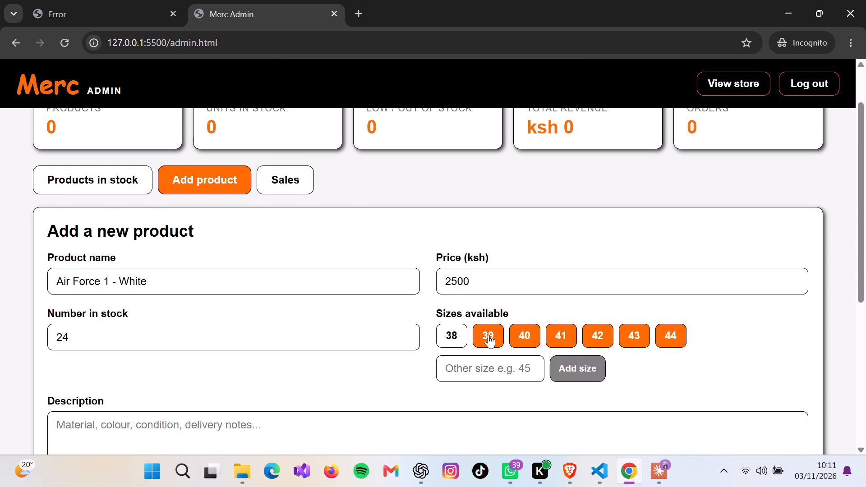
left_click(488, 335)
left_click(521, 333)
left_click(563, 333)
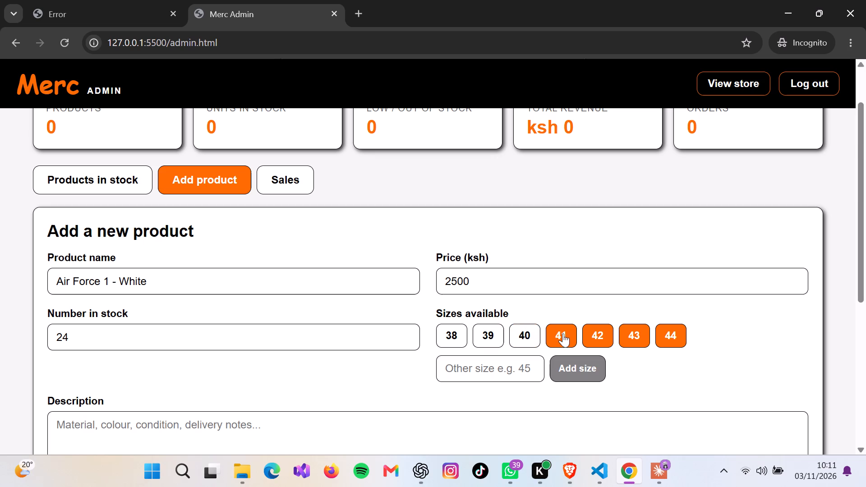
left_click(594, 336)
left_click(629, 337)
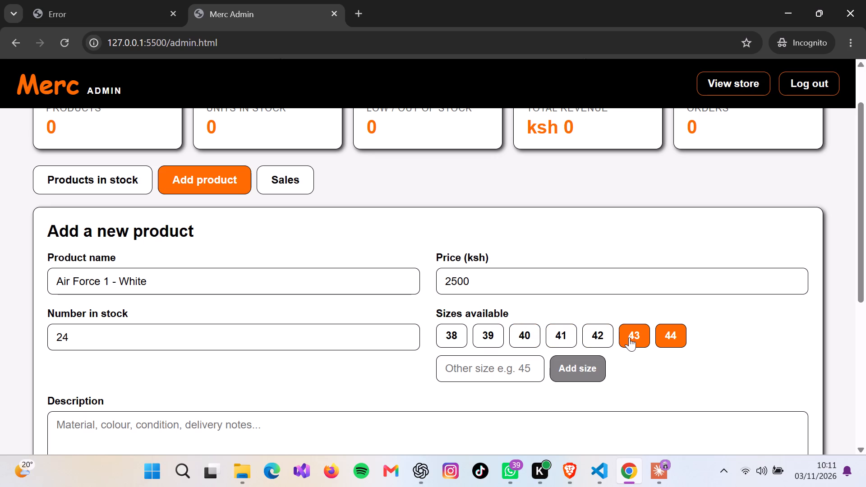
left_click(673, 335)
Enter "An all occassion shoe with style and much comfortable" as the new product's description.
scroll(614, 285, "down", 1)
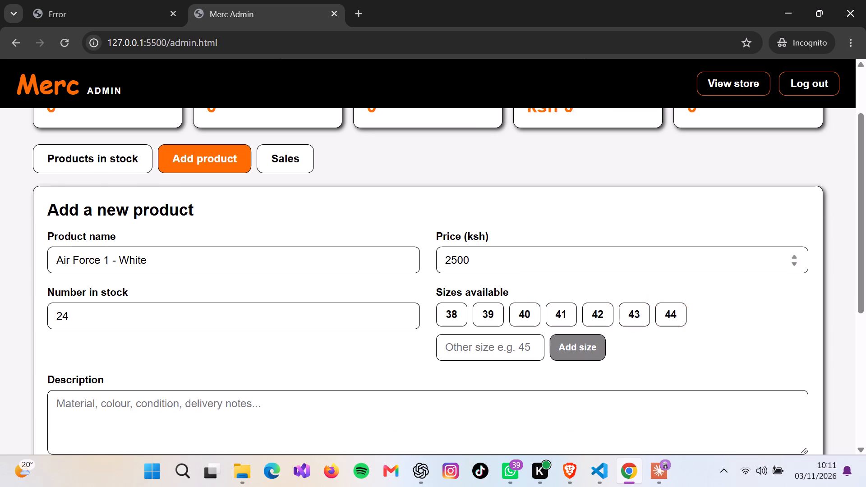
scroll(614, 285, "down", 1)
left_click(362, 315)
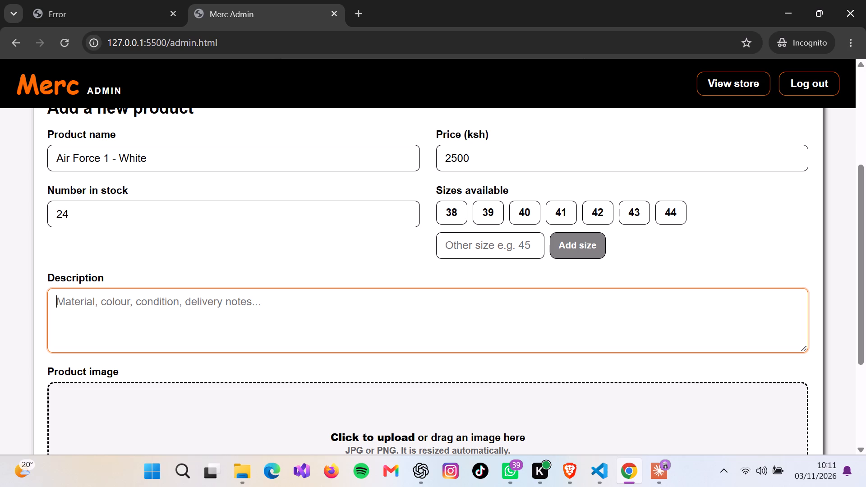
type("An")
key("space")
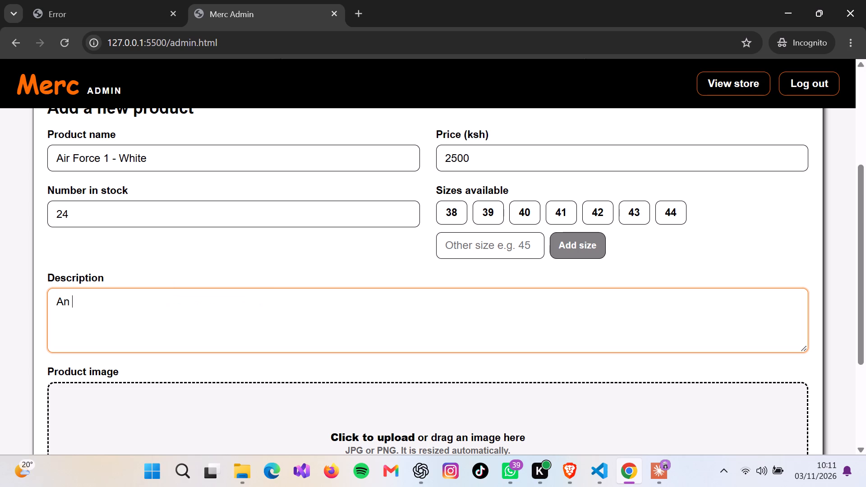
type("all")
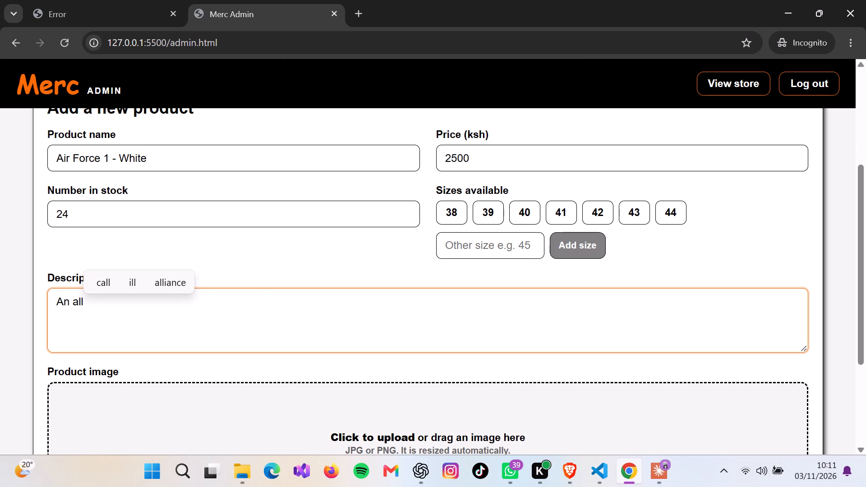
key("space")
type("occa")
type("ssion")
key("space")
type("shoe")
key("space")
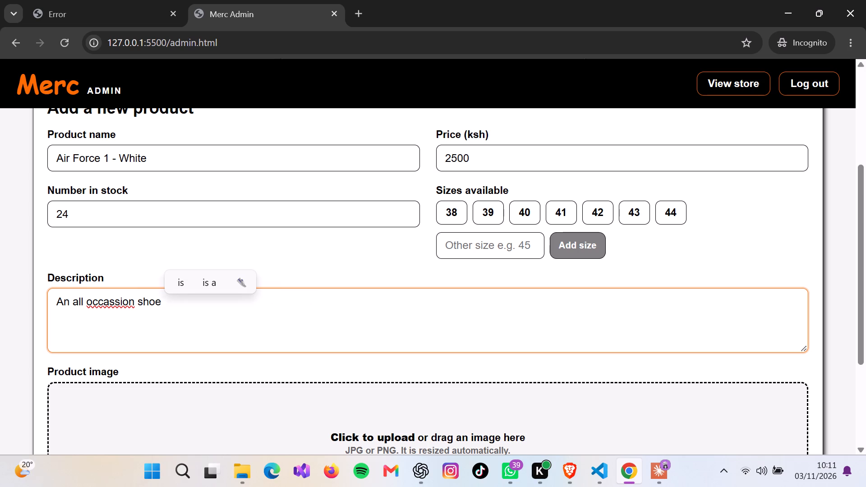
type("with")
key("space")
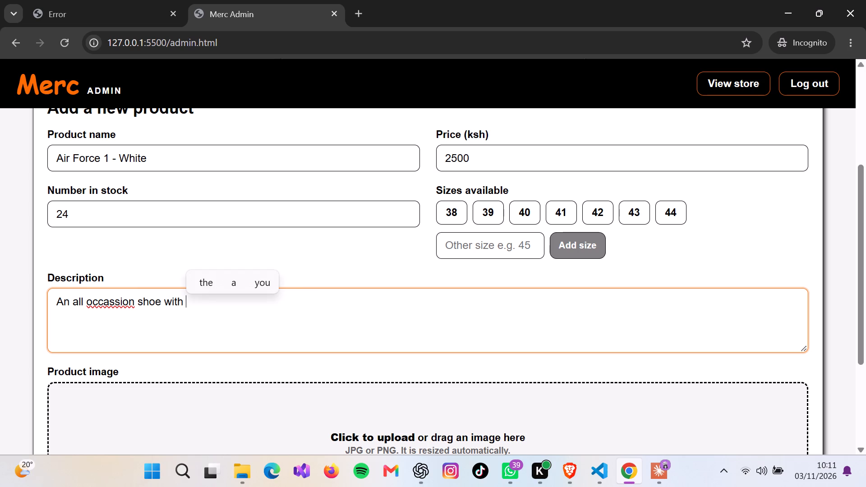
type("style")
key("space")
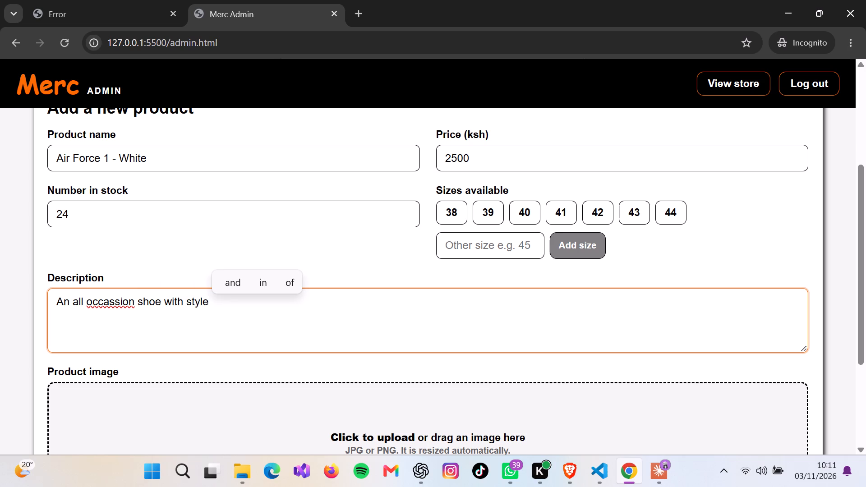
type("ans")
key("space")
key("BackSpace")
key("BackSpace")
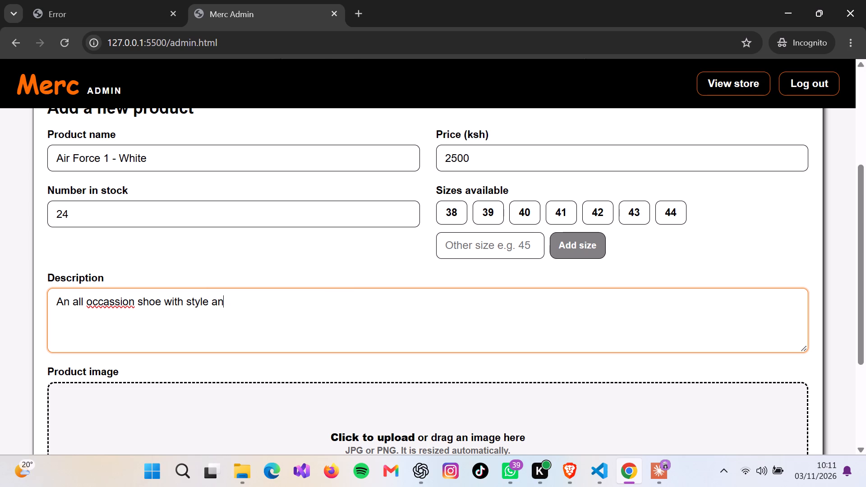
key("d")
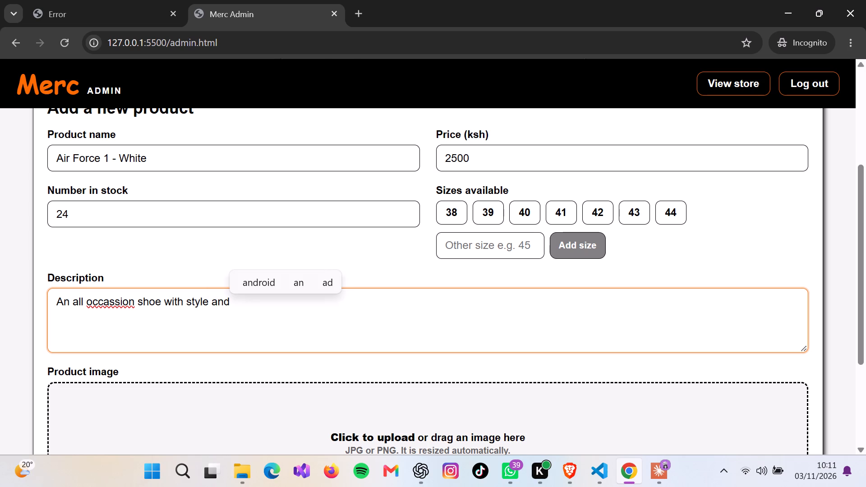
key("space")
type("much")
key("space")
type("comforta")
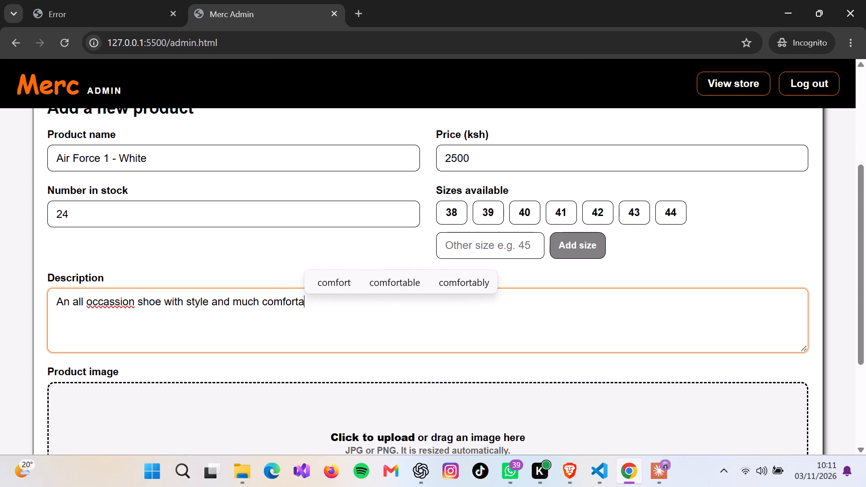
type("bl")
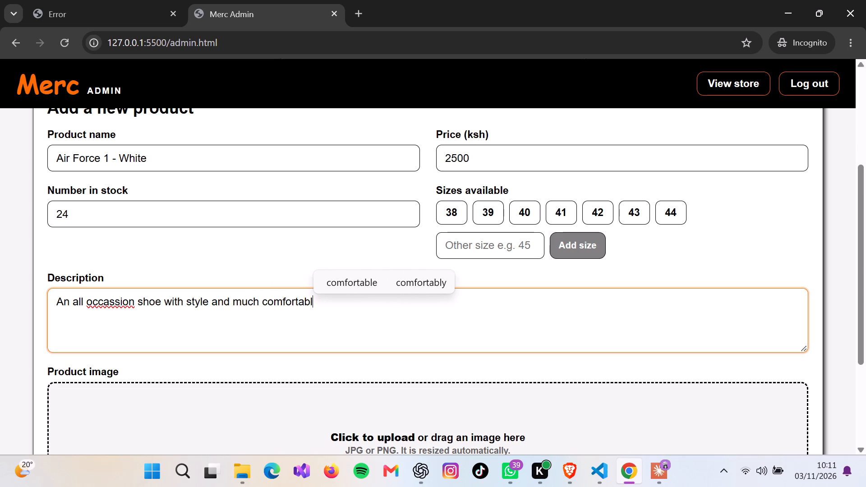
key("e")
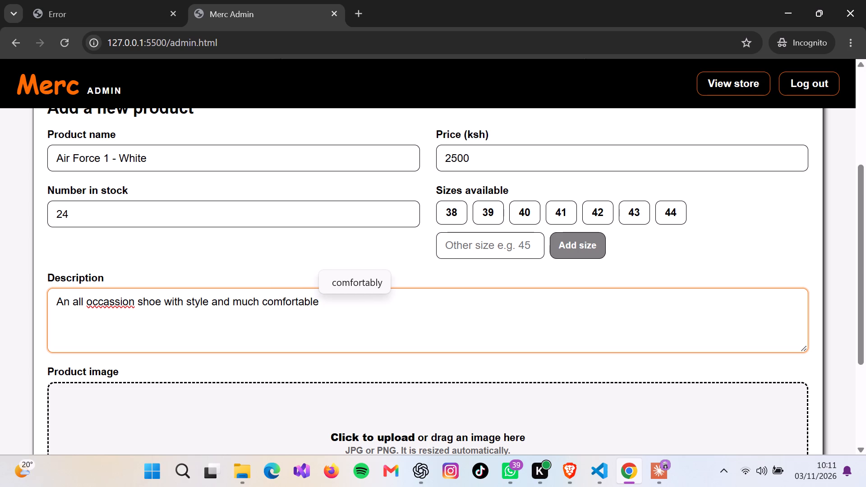
Correct the misspelled word in the product description to "occasion".
left_click(132, 301)
left_click(115, 301)
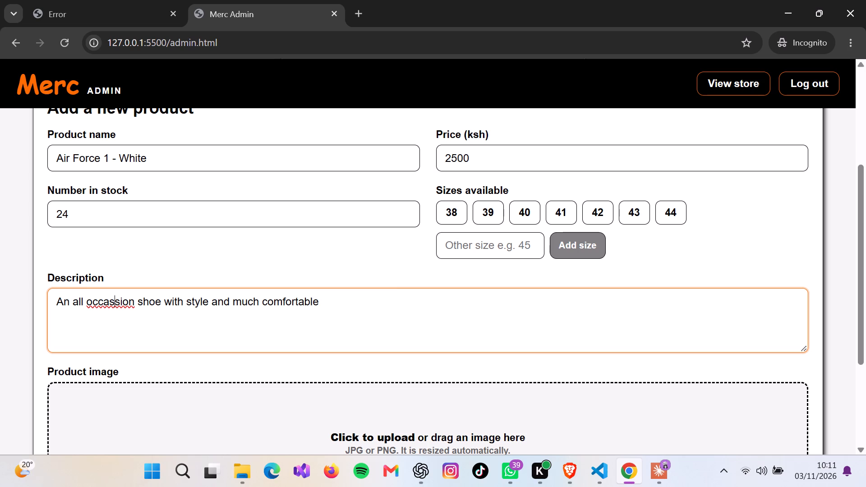
left_click(100, 301)
key("BackSpace")
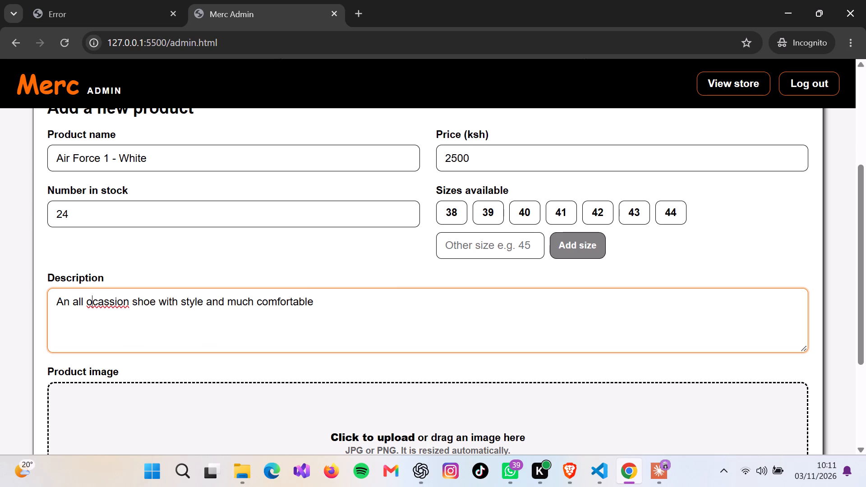
key("Right")
key("Right")
key("Right")
key("Right")
key("Right")
key("Right")
key("Right")
key("BackSpace")
key("BackSpace")
key("BackSpace")
key("BackSpace")
key("BackSpace")
key("BackSpace")
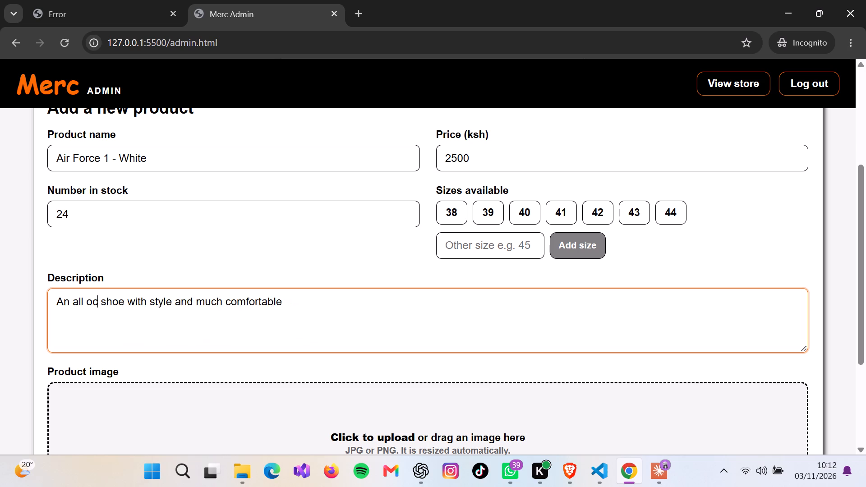
key("BackSpace")
key("BackSpace")
key("o")
type("ca")
type("ss")
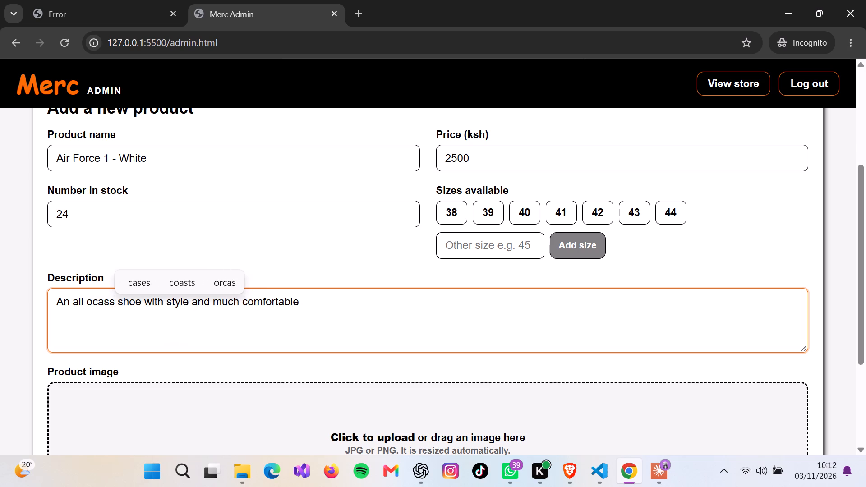
type("io")
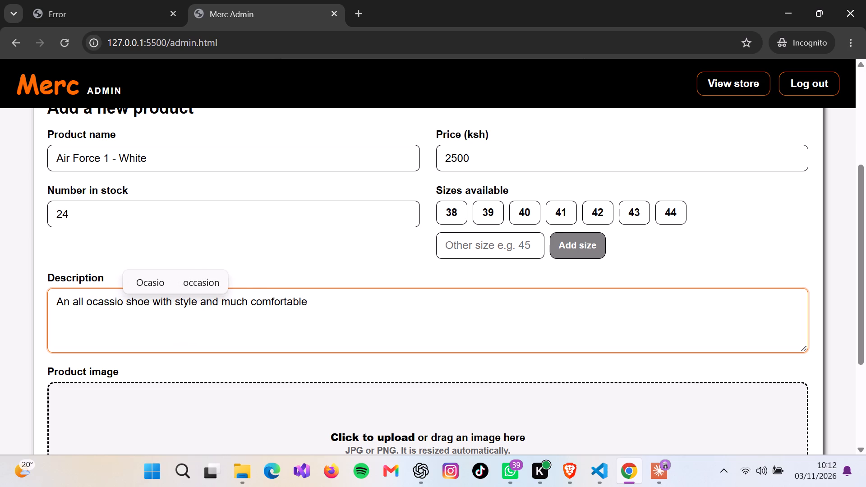
left_click(209, 280)
Open the product image upload, browse the image files in Downloads, and select Nike1.jpg.
scroll(287, 305, "down", 3)
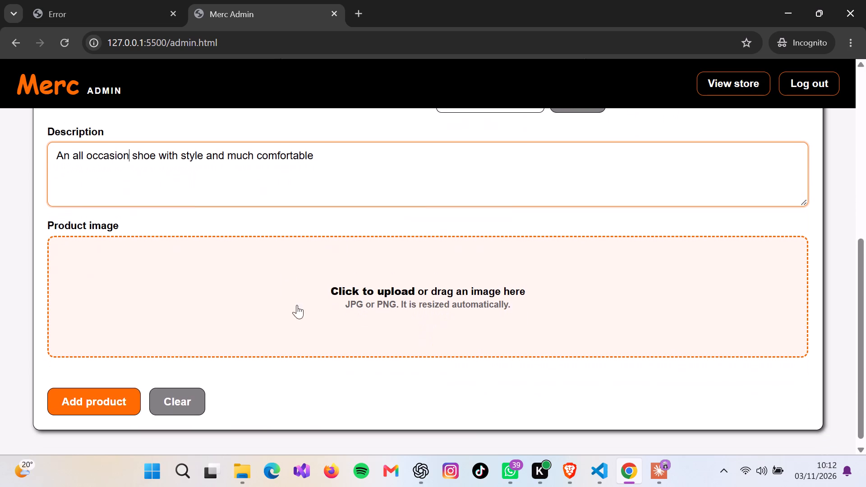
left_click(376, 302)
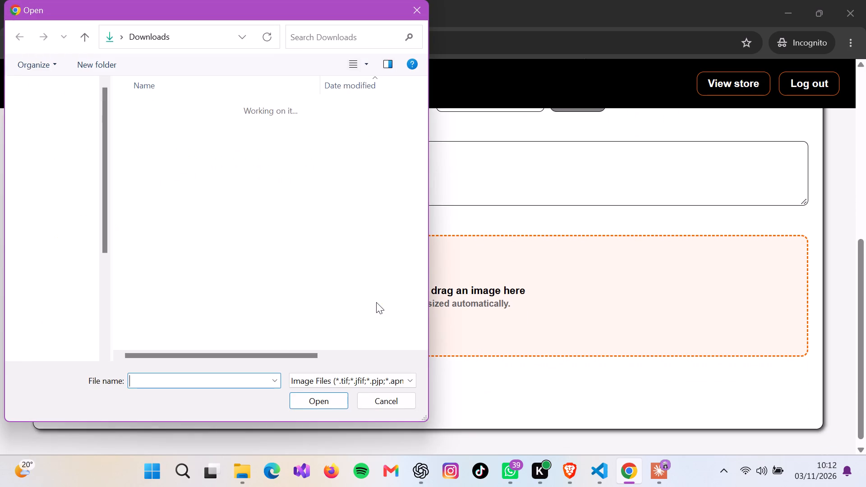
scroll(216, 224, "down", 1)
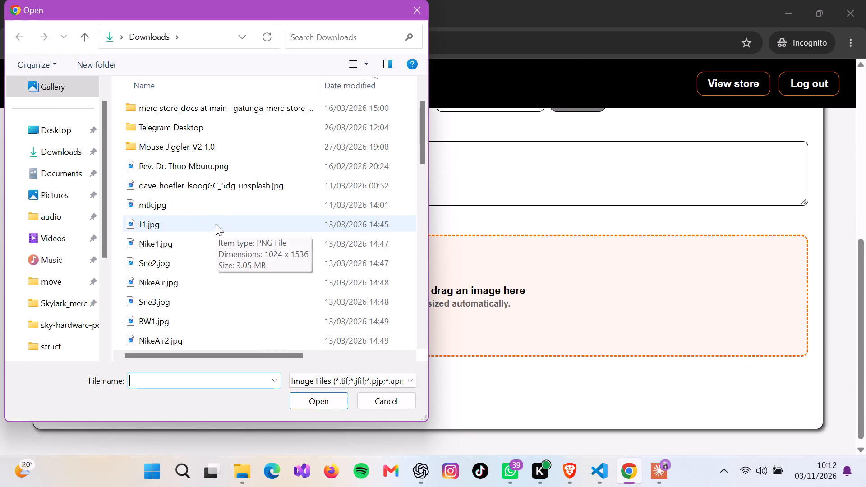
scroll(188, 228, "down", 1)
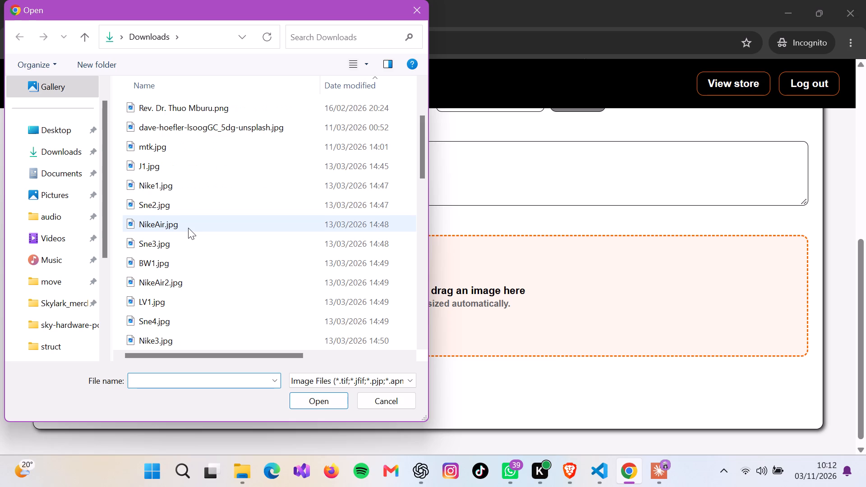
scroll(188, 228, "down", 1)
scroll(180, 288, "down", 1)
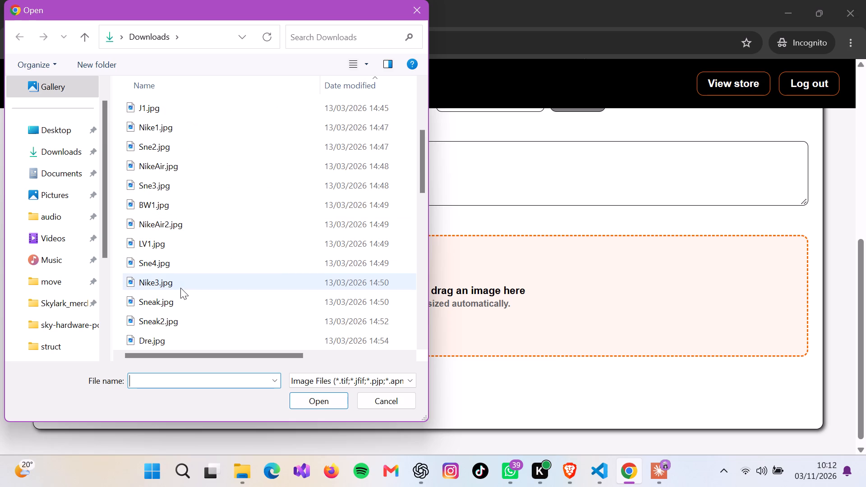
scroll(180, 288, "down", 2)
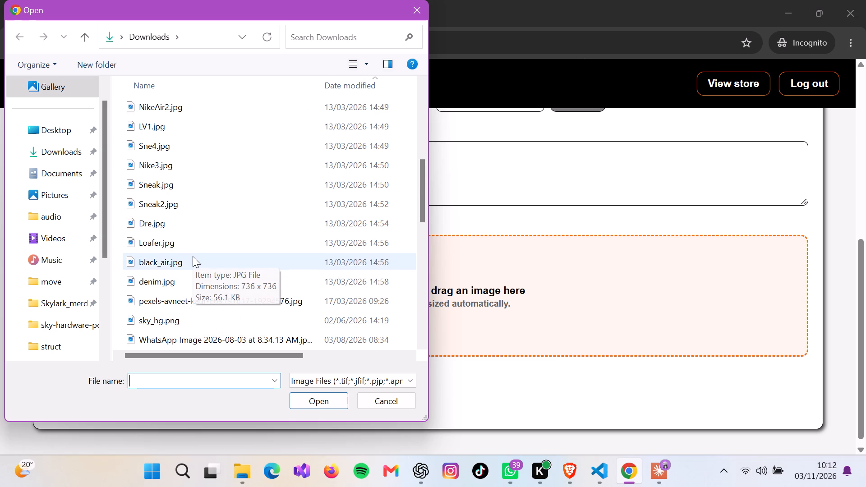
scroll(175, 251, "up", 2)
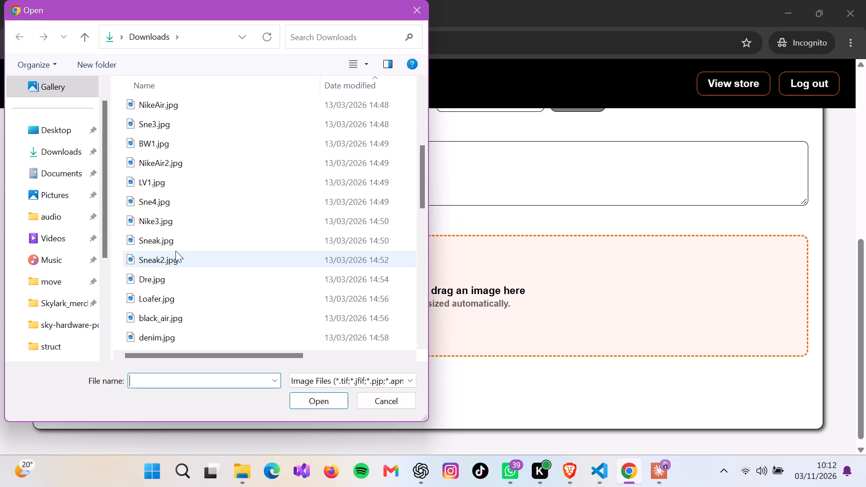
scroll(175, 251, "up", 1)
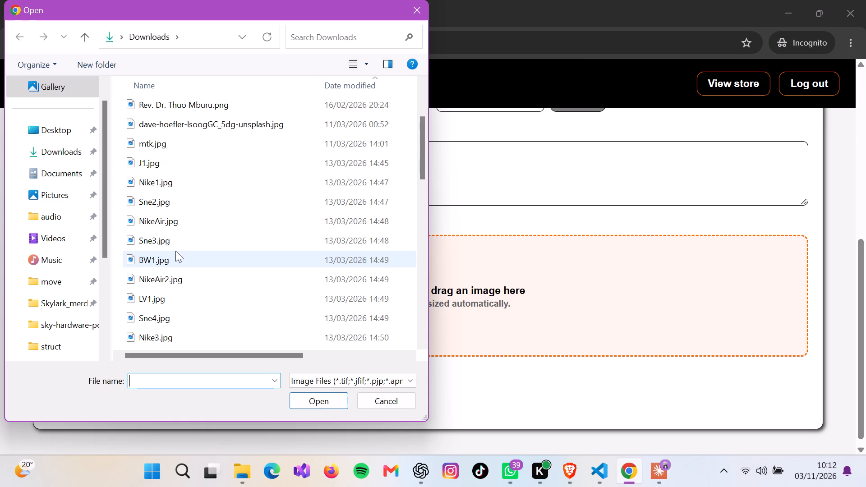
left_click(181, 185)
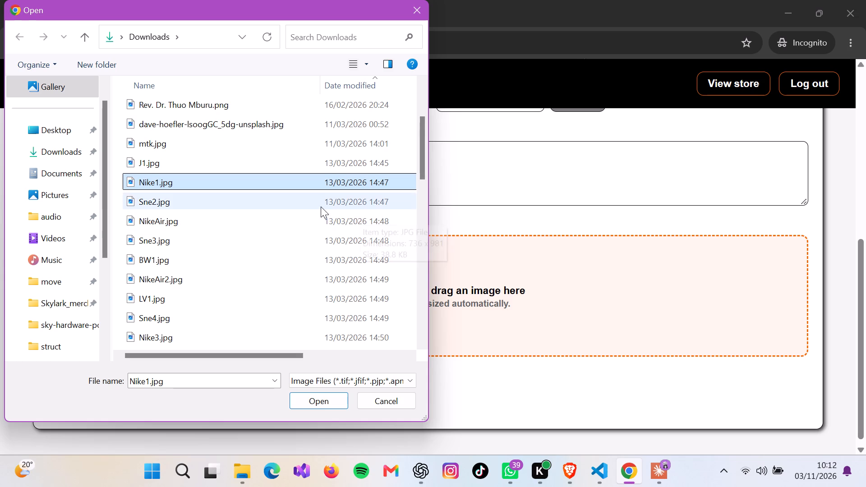
Browse the image files in Downloads and display them as tiles with thumbnail previews.
scroll(311, 202, "left", 1)
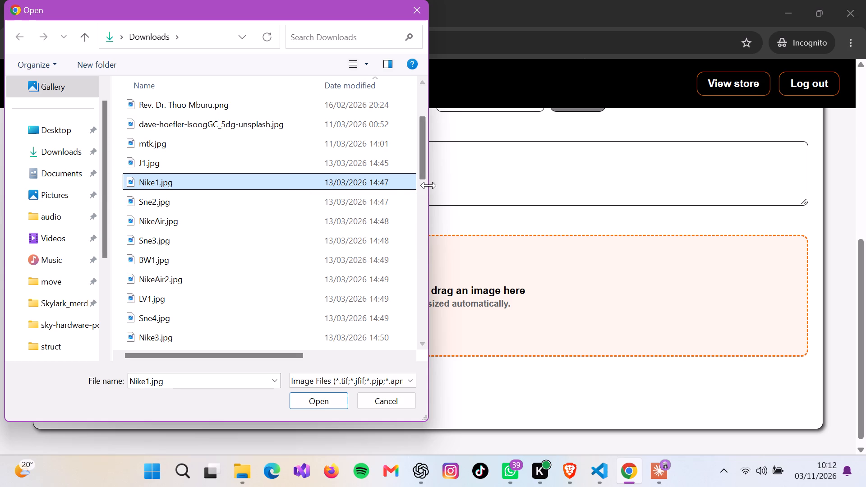
left_click_drag(429, 185, 852, 155)
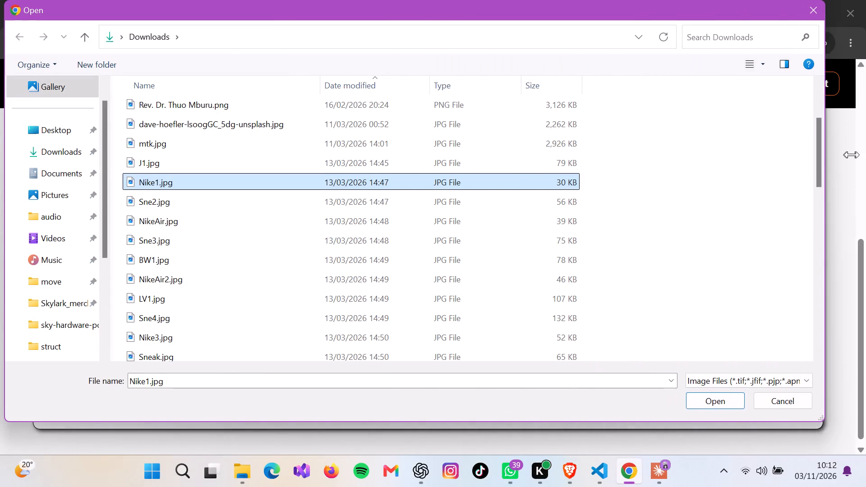
left_click_drag(852, 155, 865, 154)
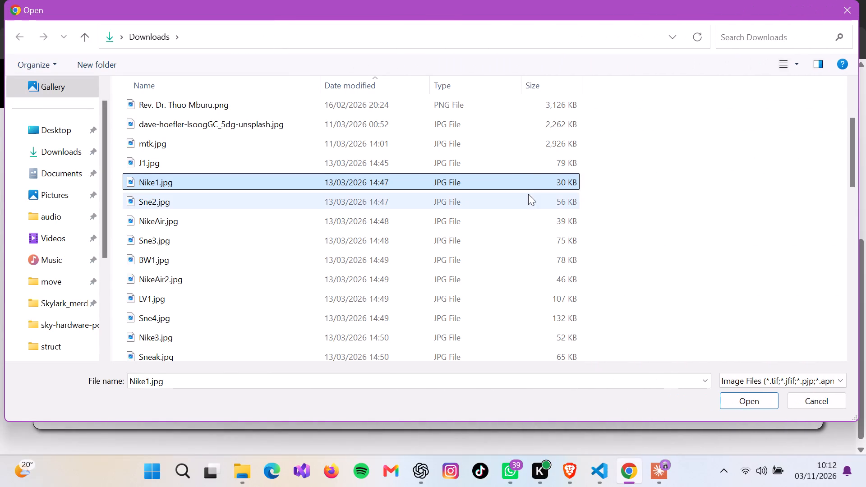
left_click(420, 201)
left_click(377, 182)
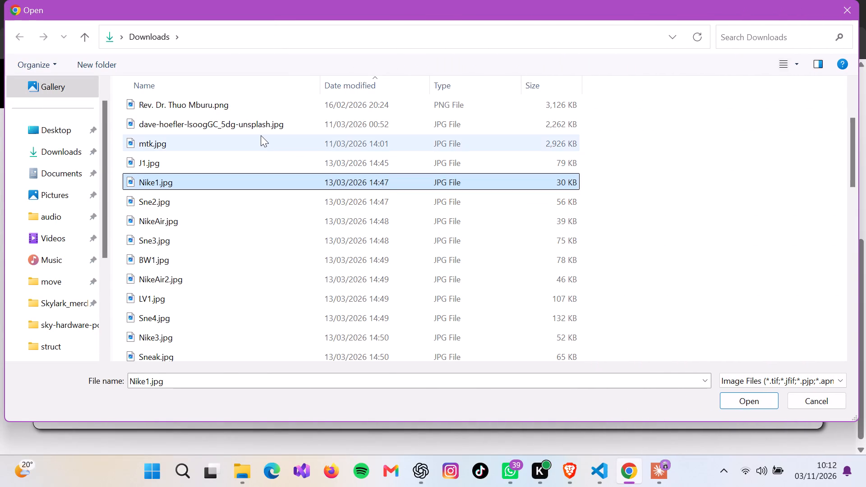
scroll(261, 135, "up", 2)
scroll(379, 217, "down", 1)
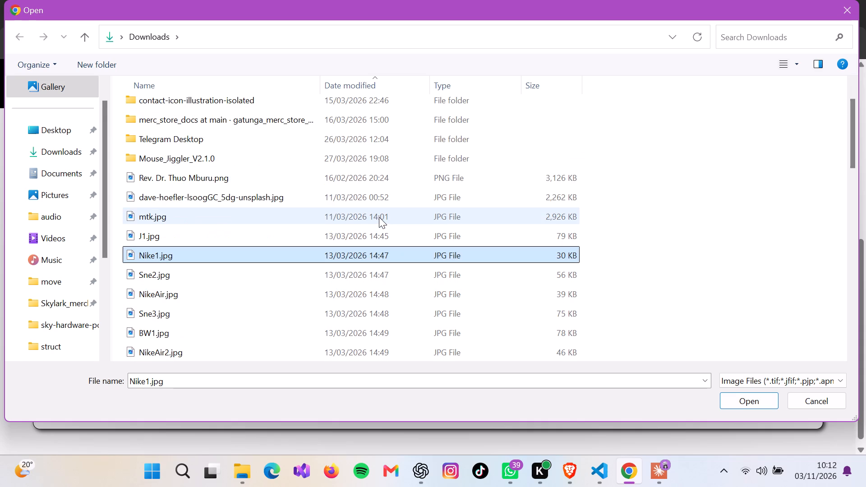
scroll(268, 274, "down", 1)
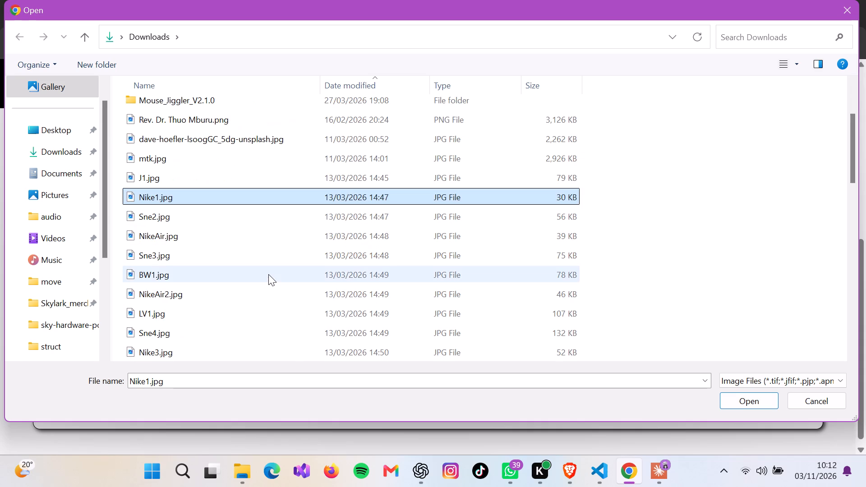
scroll(268, 274, "down", 1)
left_click(249, 280)
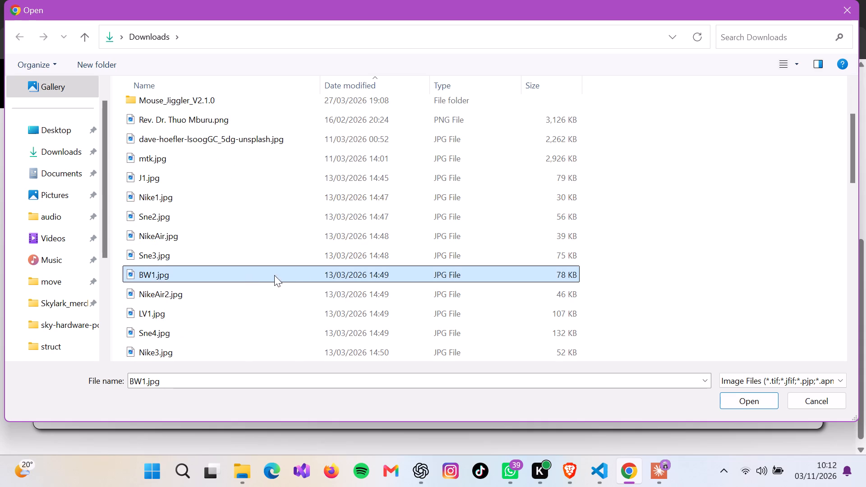
left_click(739, 193)
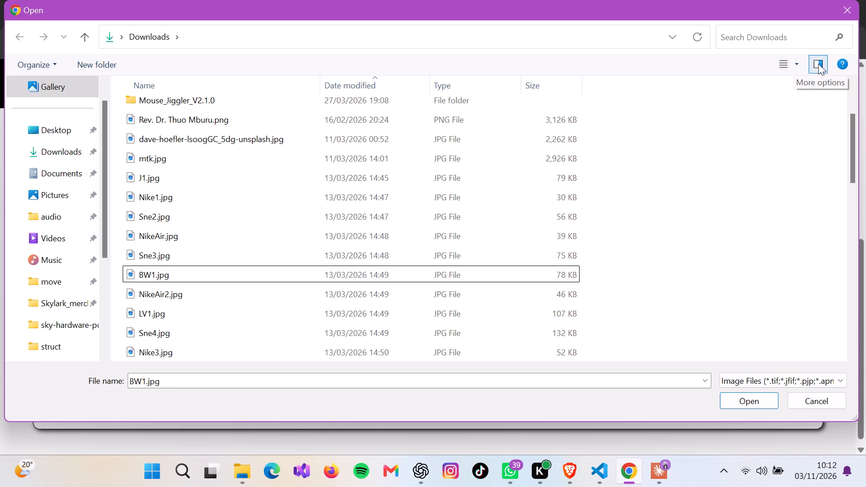
left_click(788, 68)
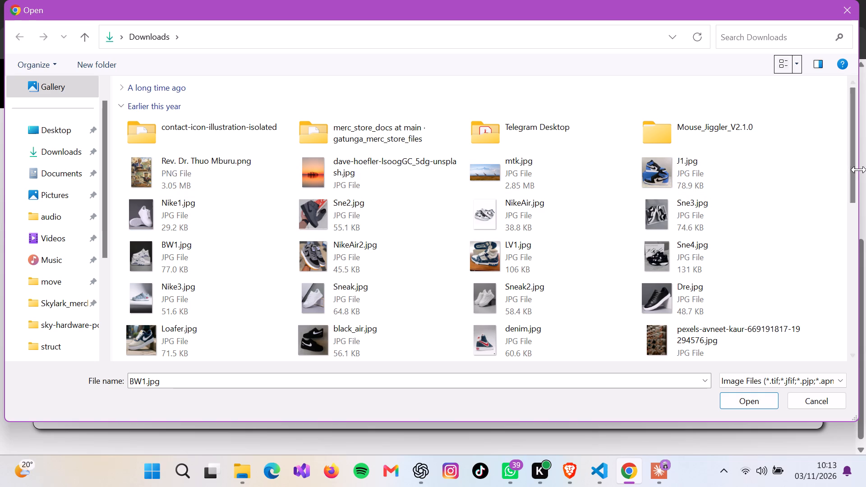
left_click_drag(859, 170, 368, 214)
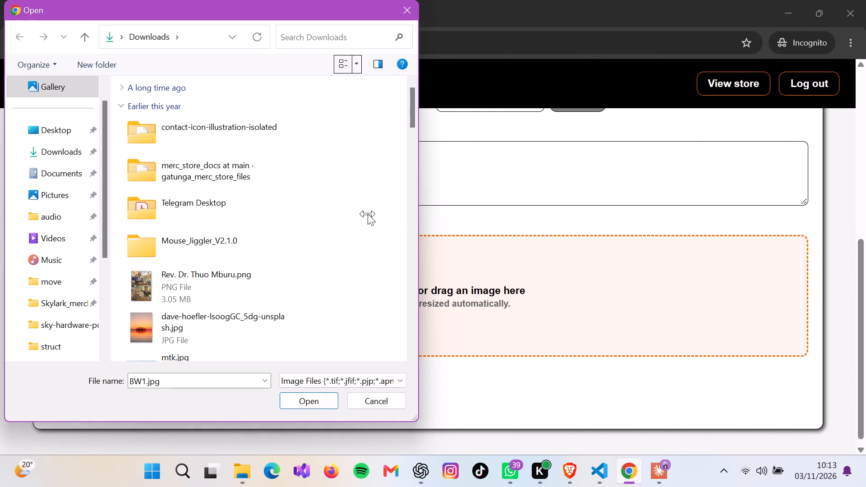
Upload Nike1.jpg as the product image.
scroll(251, 248, "down", 1)
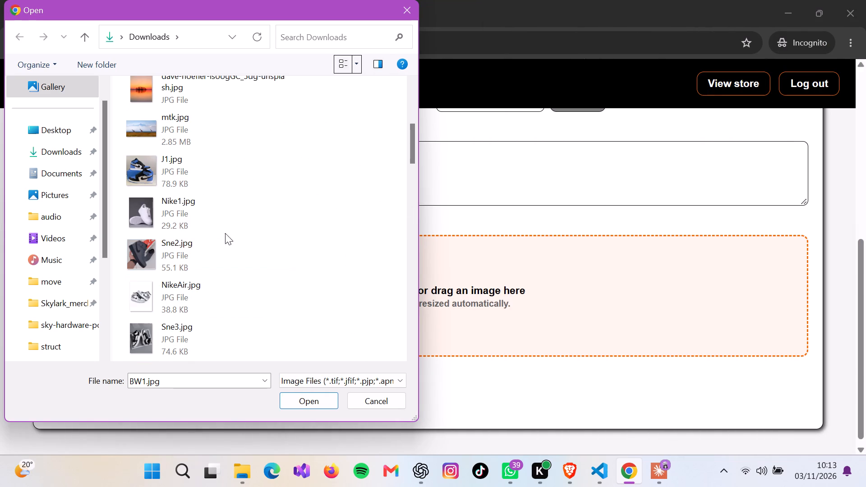
left_click(213, 218)
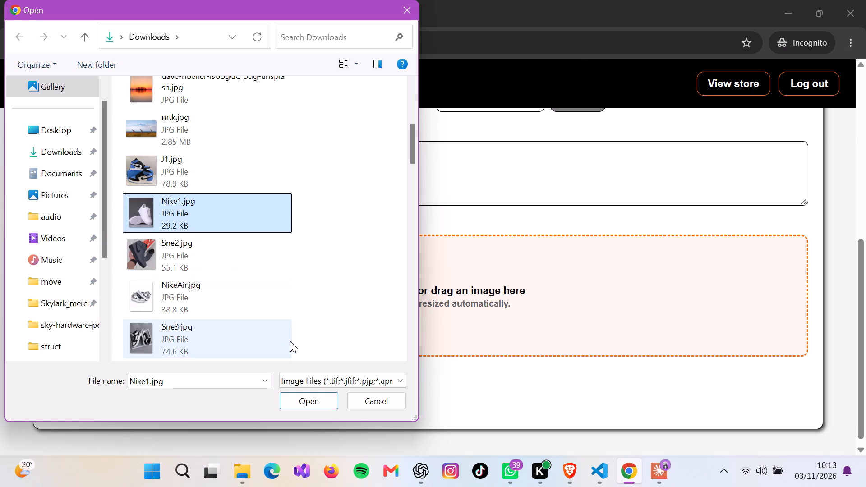
left_click(311, 399)
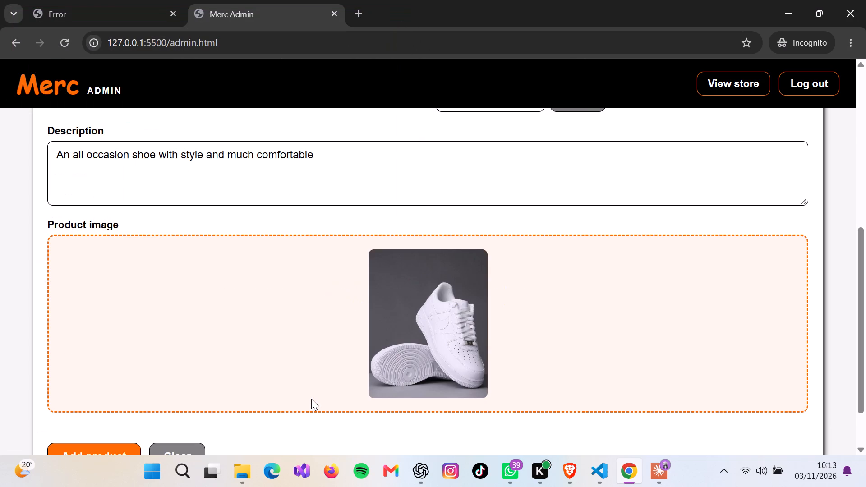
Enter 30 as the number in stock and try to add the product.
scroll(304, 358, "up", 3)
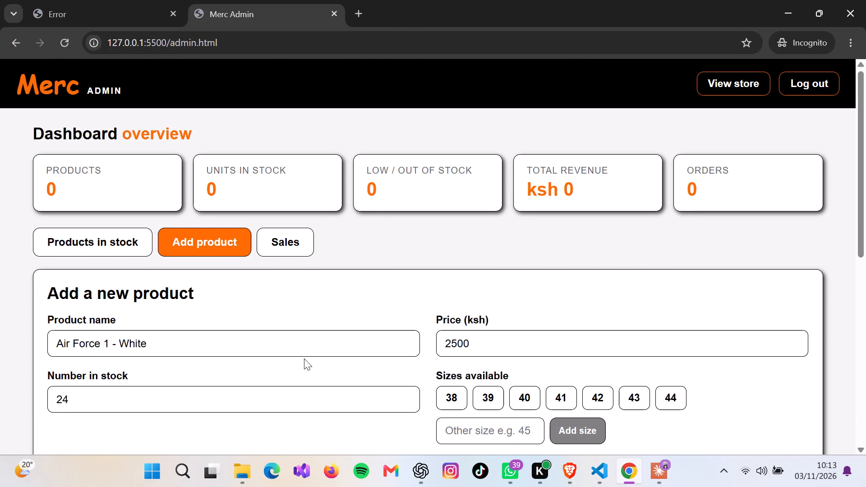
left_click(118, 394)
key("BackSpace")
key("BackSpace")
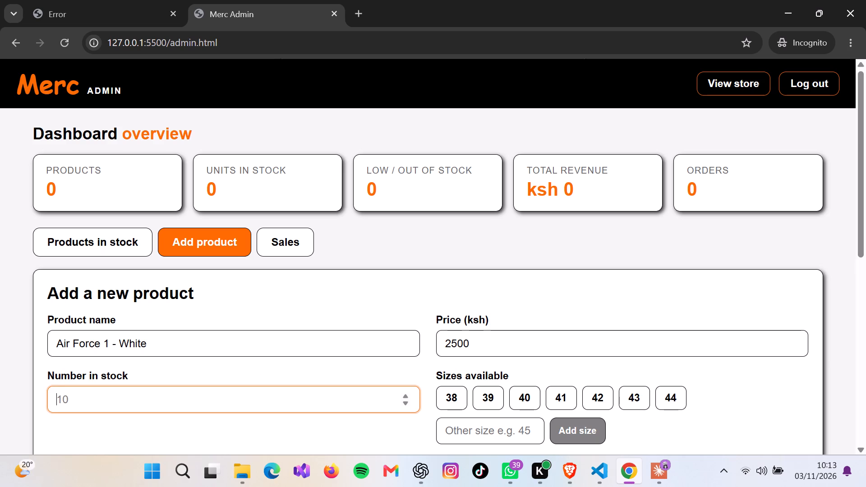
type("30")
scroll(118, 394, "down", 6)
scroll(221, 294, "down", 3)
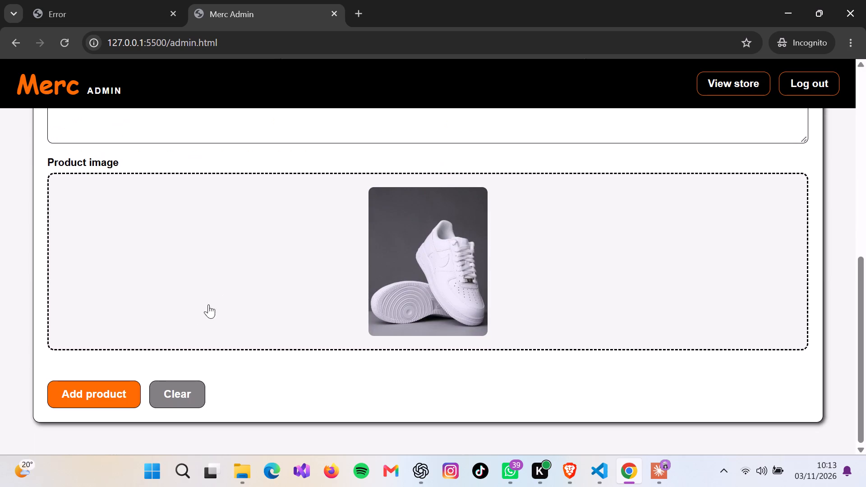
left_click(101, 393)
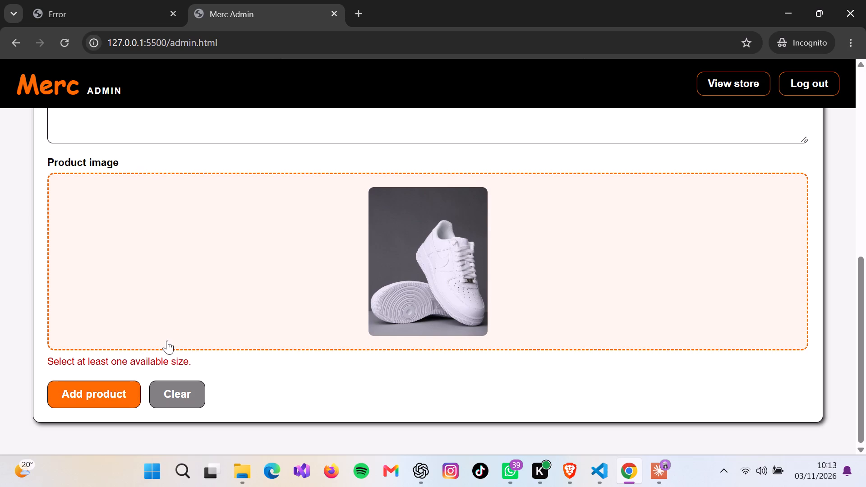
Select available sizes 38, 39, 40, 41, 42, 43 and 44, and add Air Force 1 - White to the store.
scroll(167, 340, "up", 4)
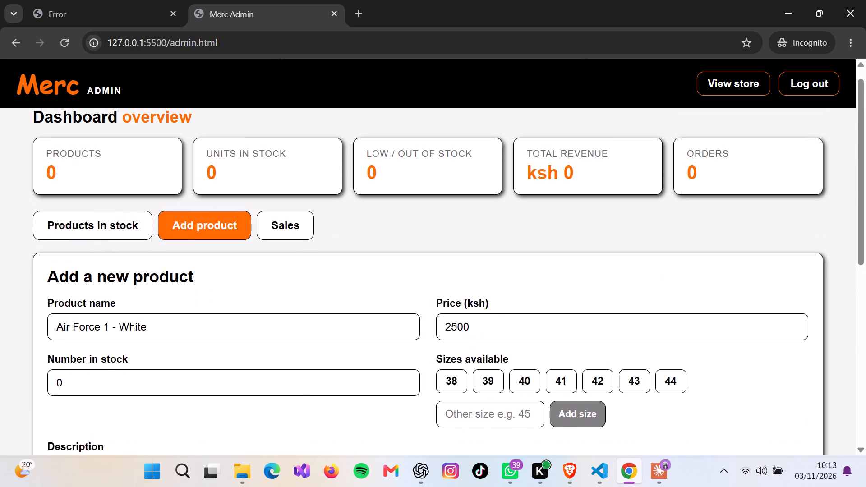
left_click(445, 376)
left_click(490, 378)
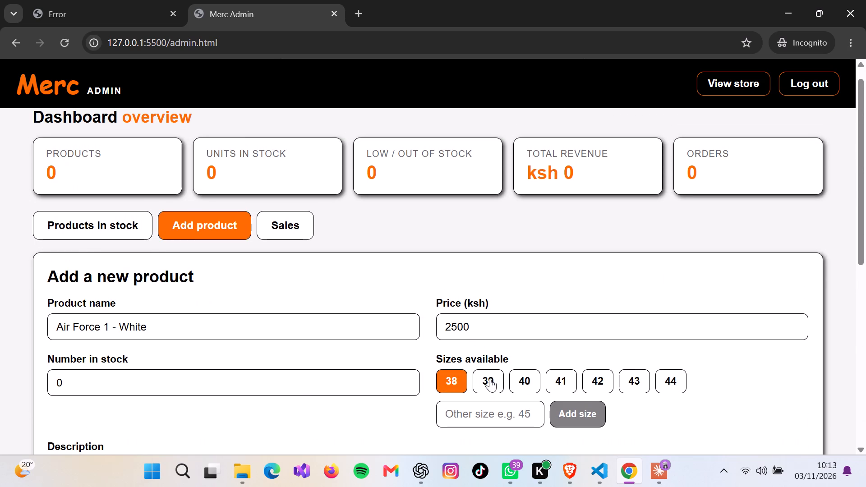
left_click(531, 380)
left_click(565, 381)
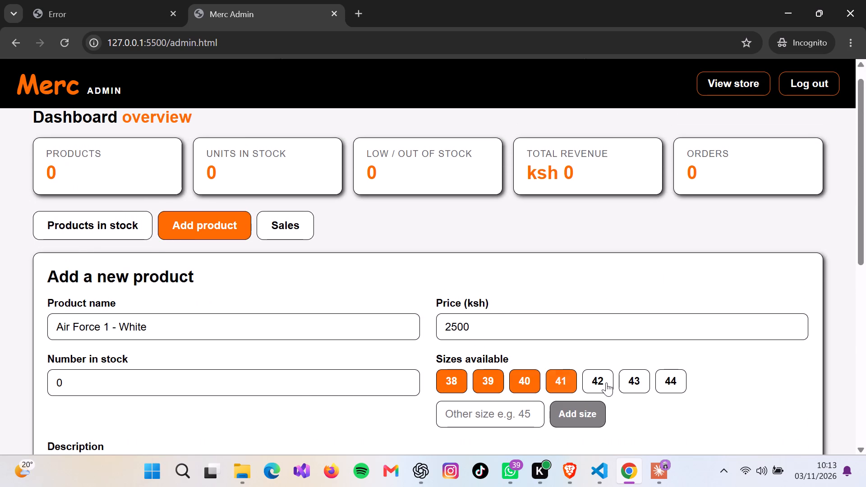
left_click(606, 382)
left_click(632, 382)
left_click(683, 381)
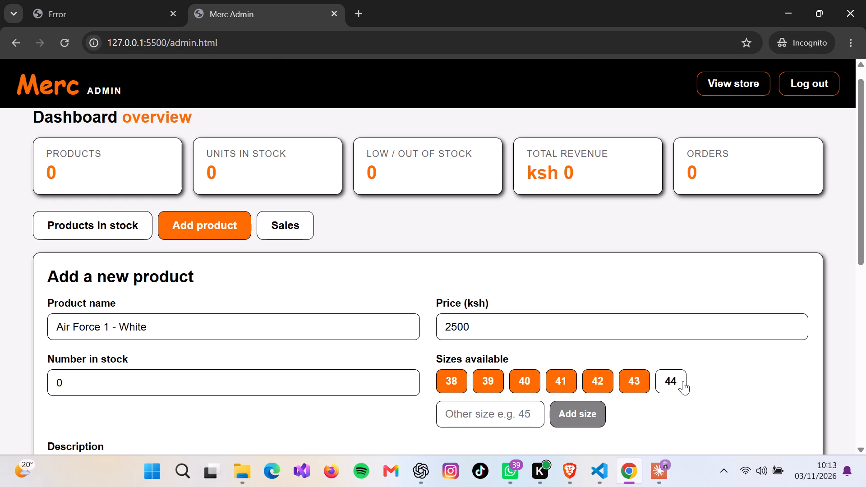
scroll(683, 381, "down", 6)
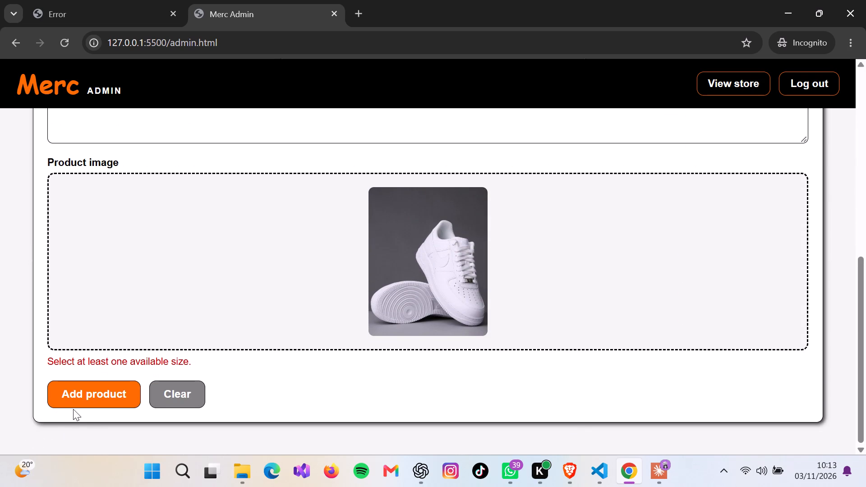
left_click(88, 404)
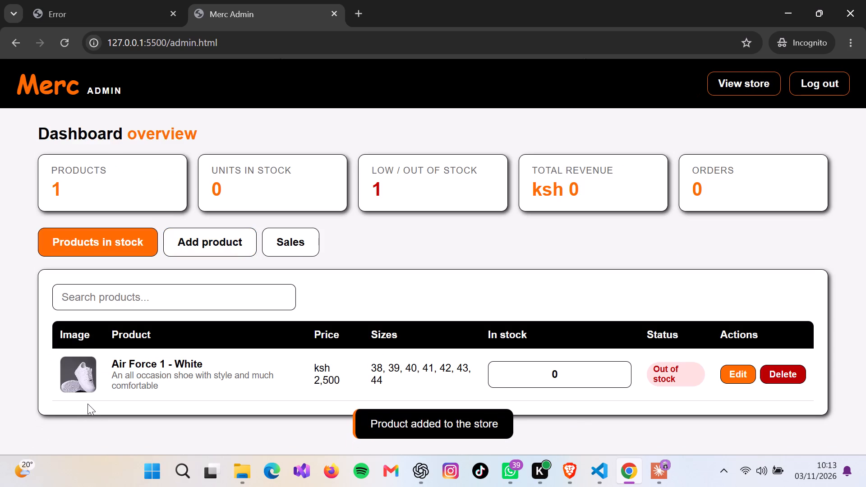
View the store page to examine the new shoe's listing and the shopping cart.
left_click(743, 75)
scroll(511, 198, "down", 2)
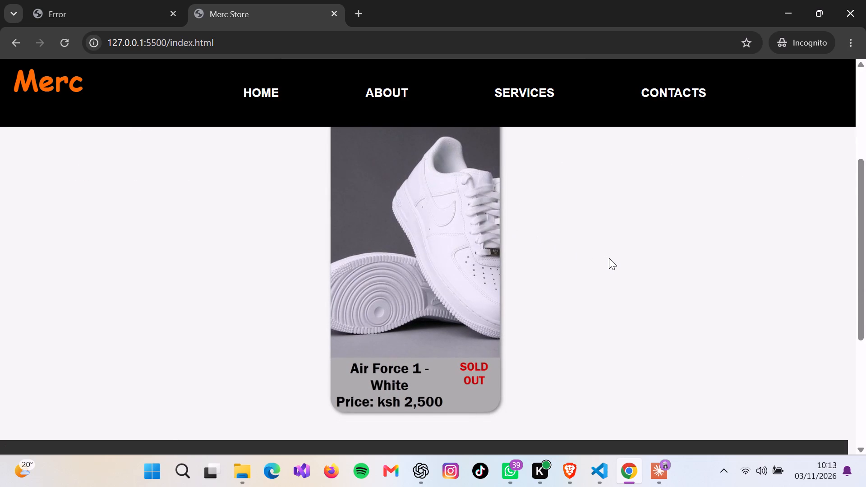
scroll(609, 258, "up", 5)
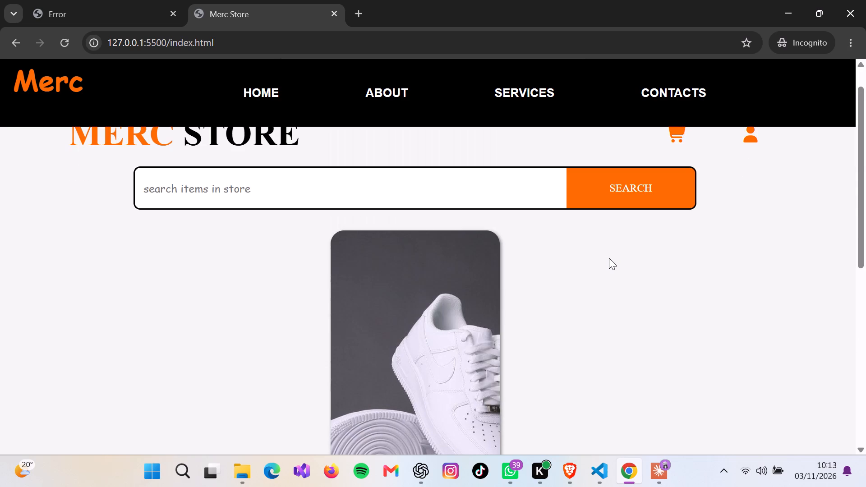
scroll(618, 243, "down", 2)
scroll(618, 243, "up", 3)
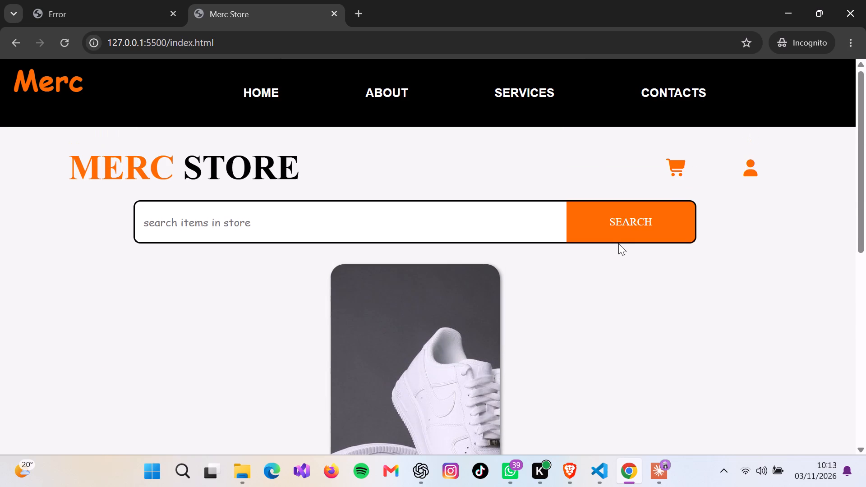
left_click(681, 167)
left_click(545, 189)
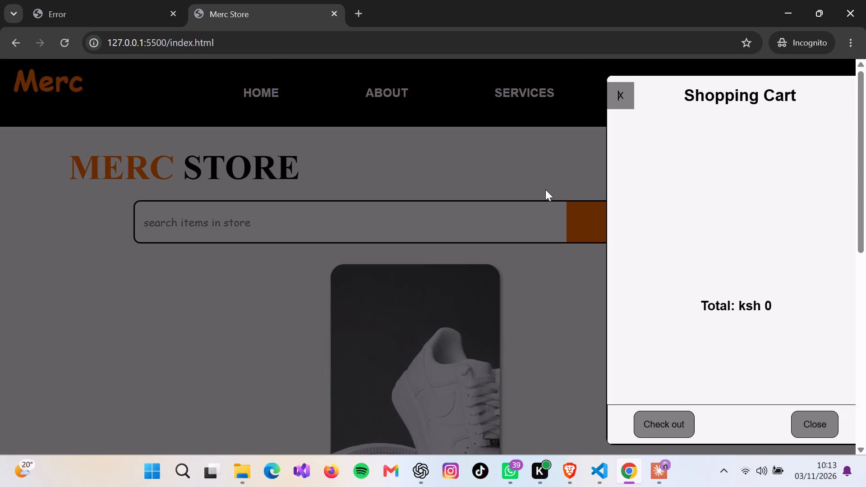
Return to the admin dashboard and set the in-stock quantity of Air Force 1 - White to 30.
left_click(752, 165)
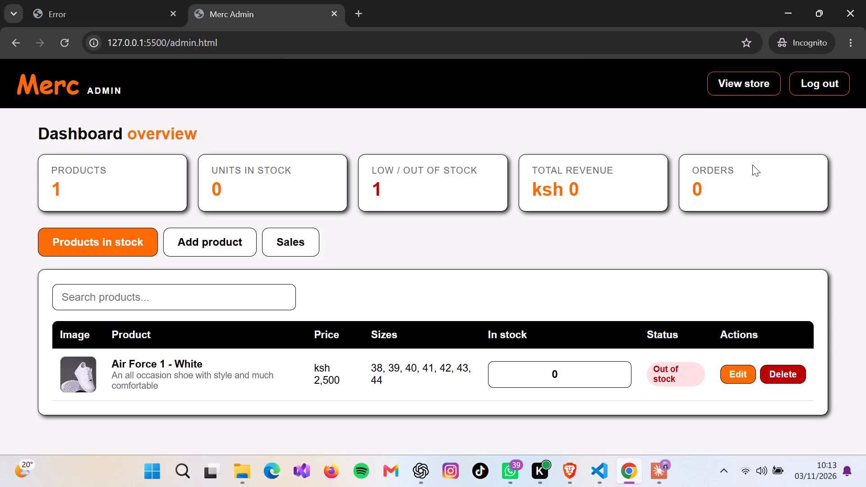
left_click(576, 368)
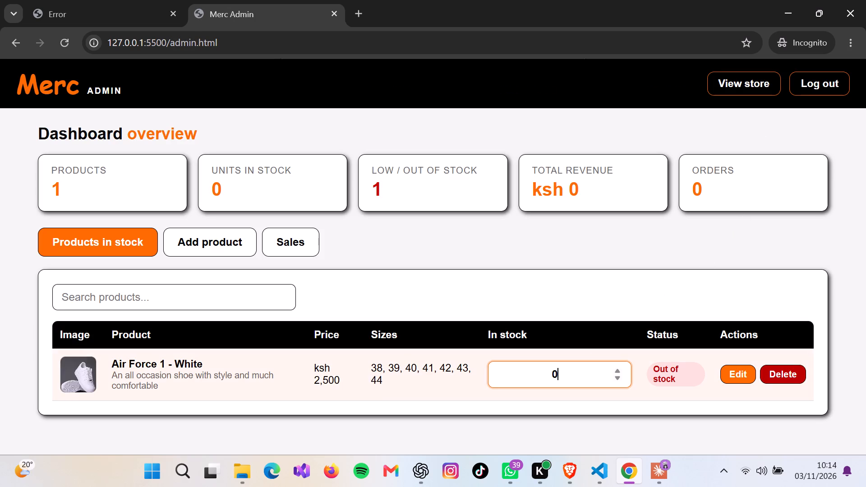
key("BackSpace")
type("30")
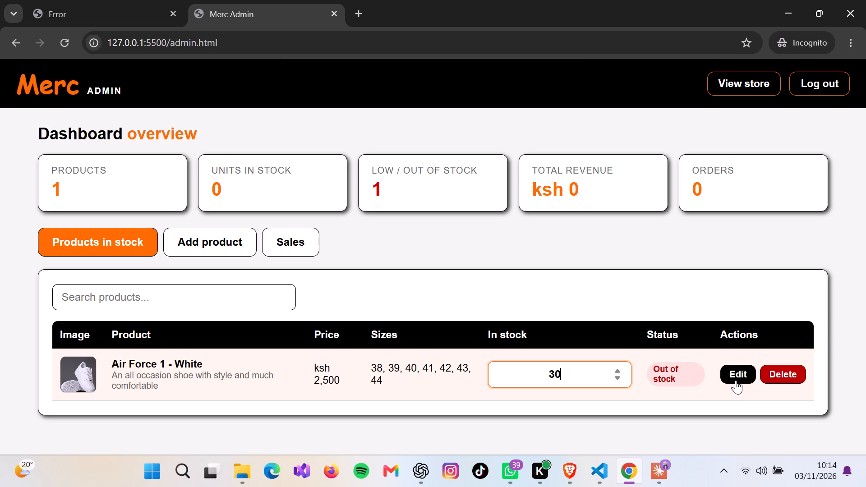
left_click(736, 380)
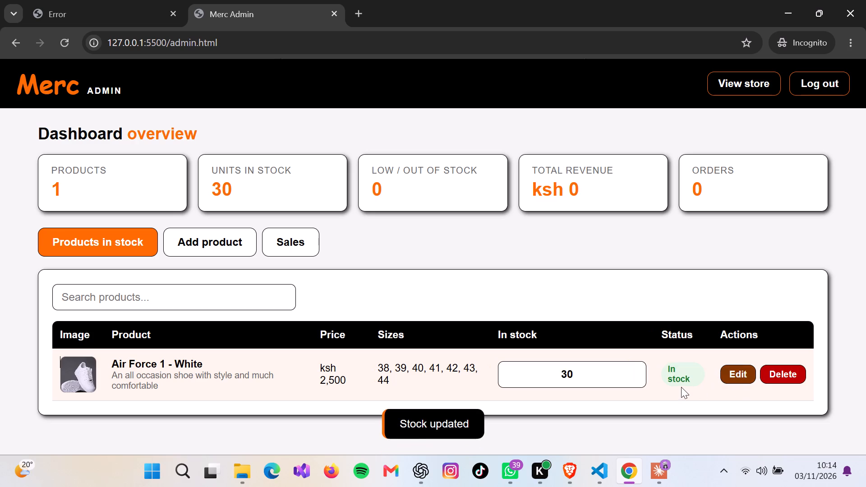
Open the Air Force 1 - White product page in the store and examine its details and stock availability.
scroll(679, 388, "up", 1)
left_click(737, 77)
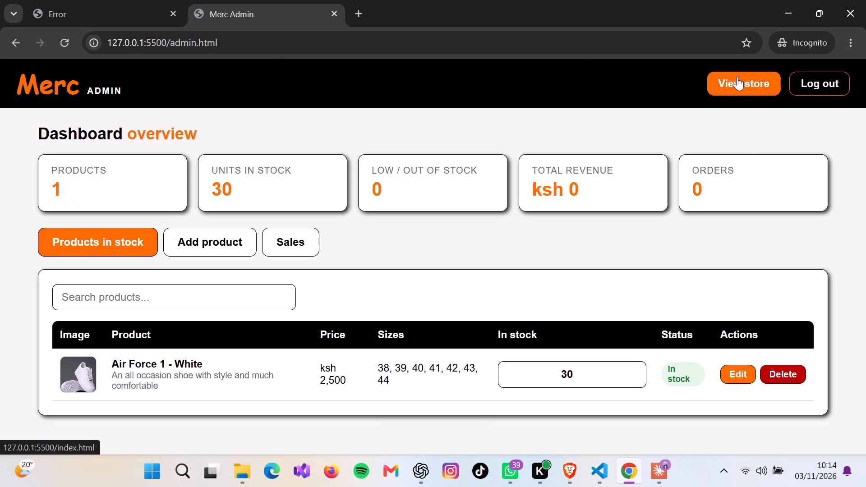
scroll(469, 310, "down", 2)
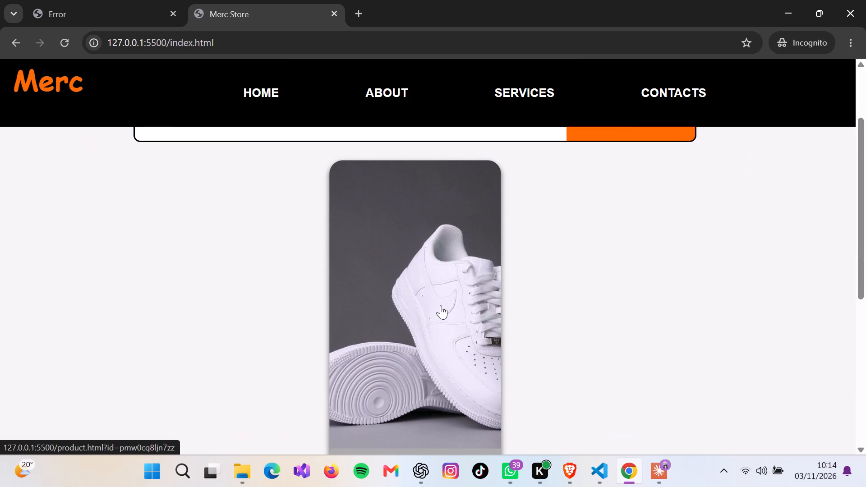
left_click(441, 305)
scroll(359, 310, "down", 2)
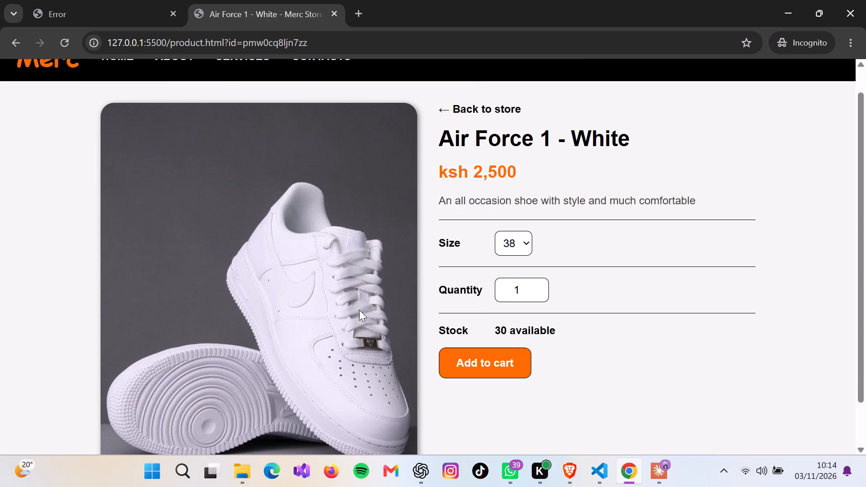
scroll(359, 310, "up", 1)
scroll(359, 310, "down", 4)
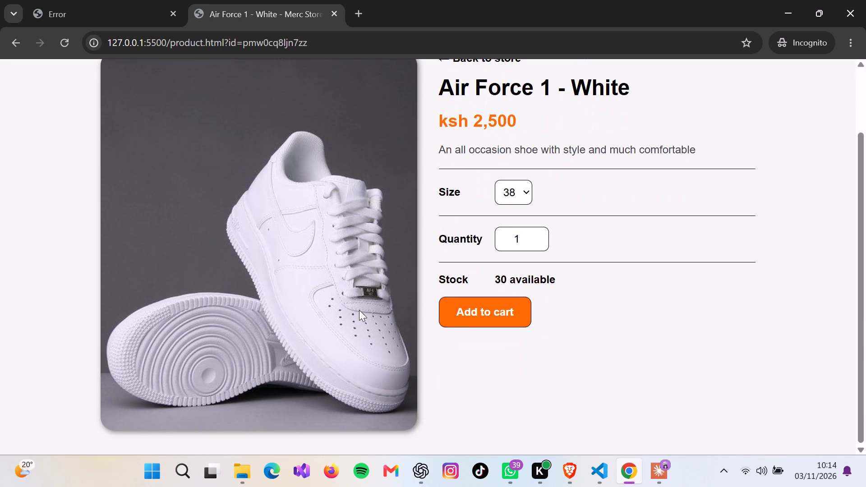
scroll(359, 310, "up", 2)
scroll(359, 310, "down", 2)
Add one pair of Air Force 1 - White in size 38 to the cart and return to the store.
left_click(525, 193)
left_click(525, 193)
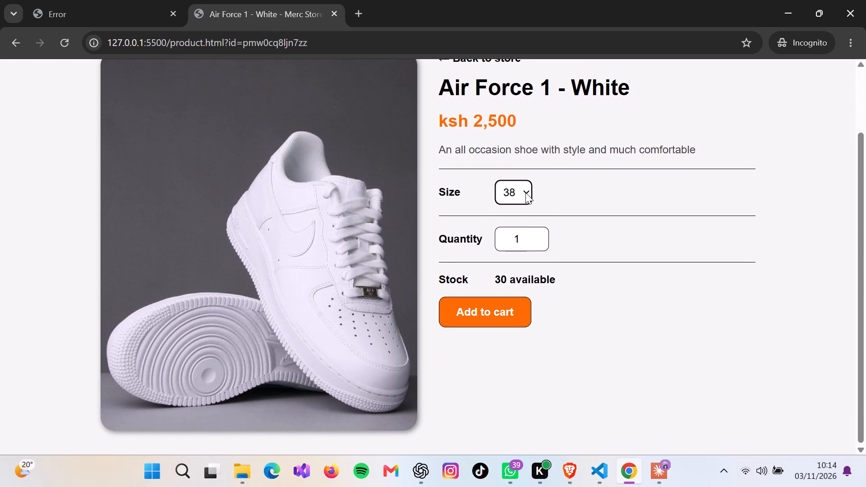
left_click(530, 238)
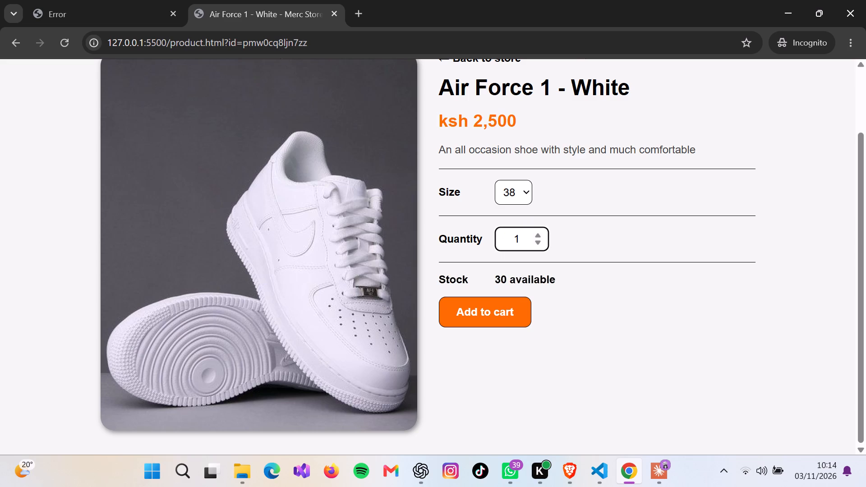
left_click(497, 326)
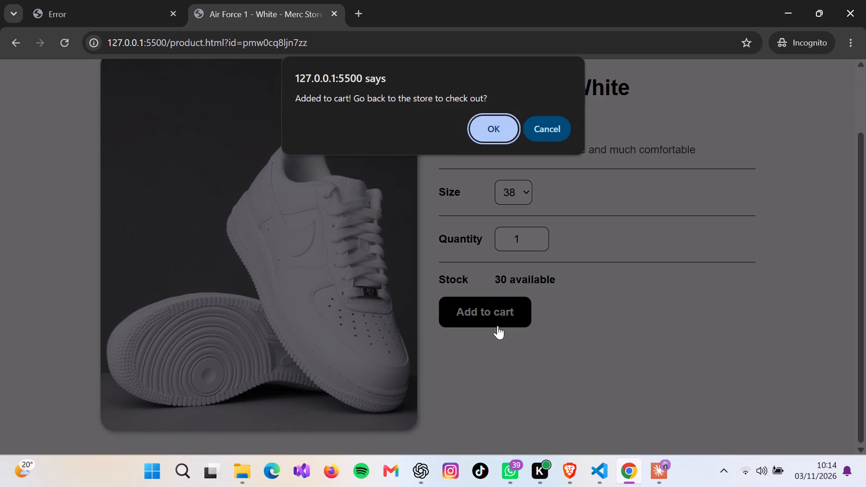
left_click(491, 138)
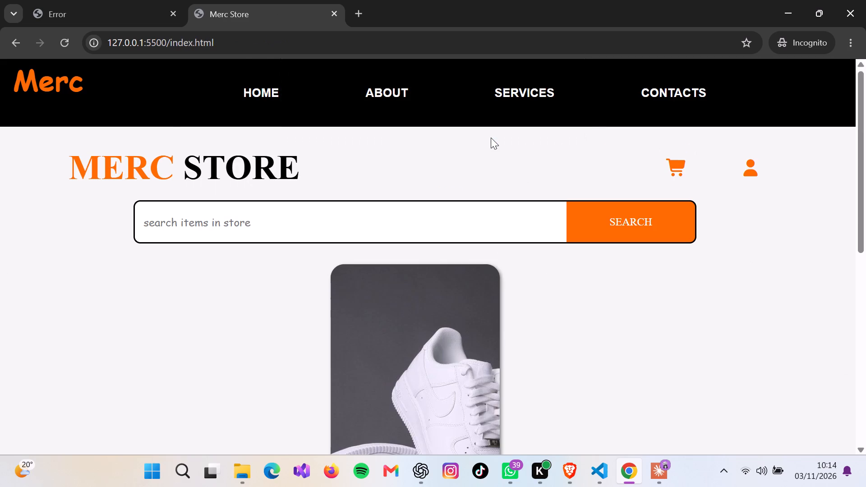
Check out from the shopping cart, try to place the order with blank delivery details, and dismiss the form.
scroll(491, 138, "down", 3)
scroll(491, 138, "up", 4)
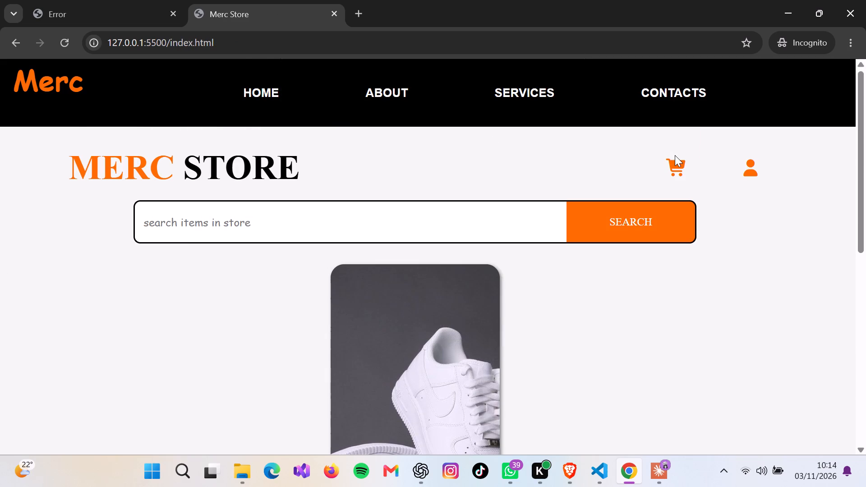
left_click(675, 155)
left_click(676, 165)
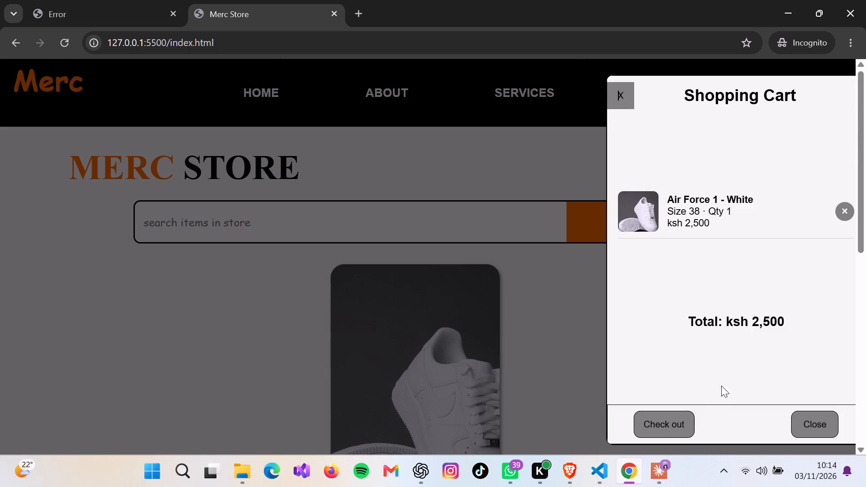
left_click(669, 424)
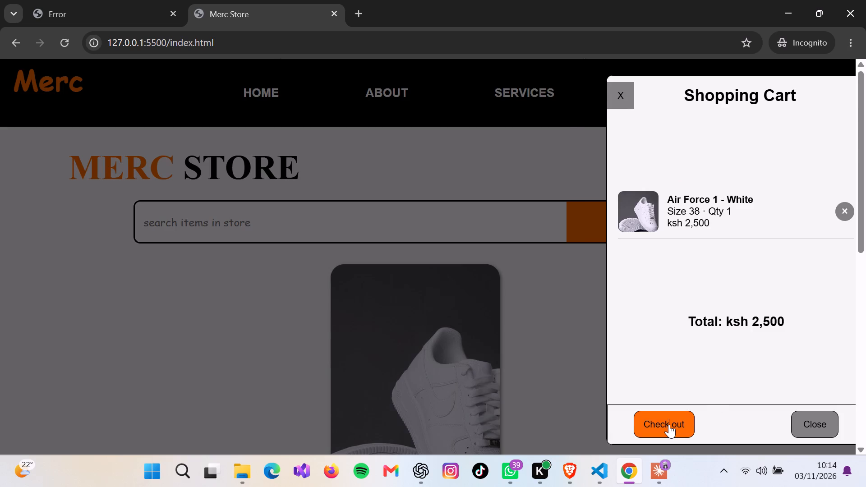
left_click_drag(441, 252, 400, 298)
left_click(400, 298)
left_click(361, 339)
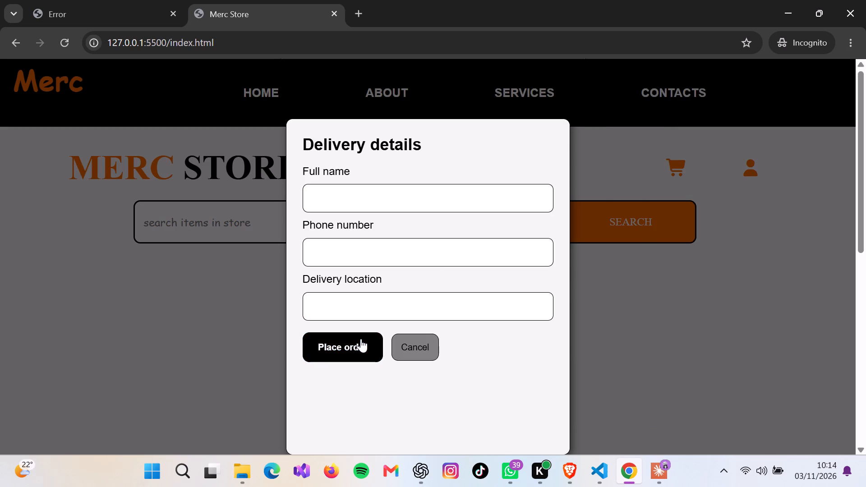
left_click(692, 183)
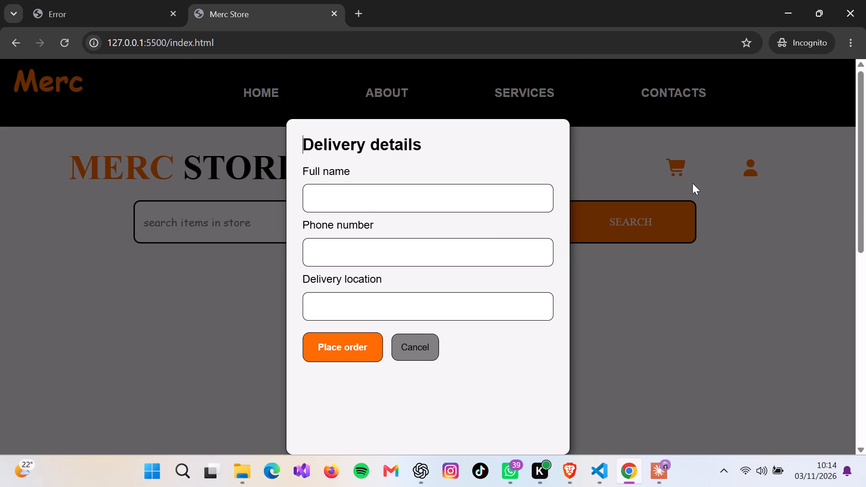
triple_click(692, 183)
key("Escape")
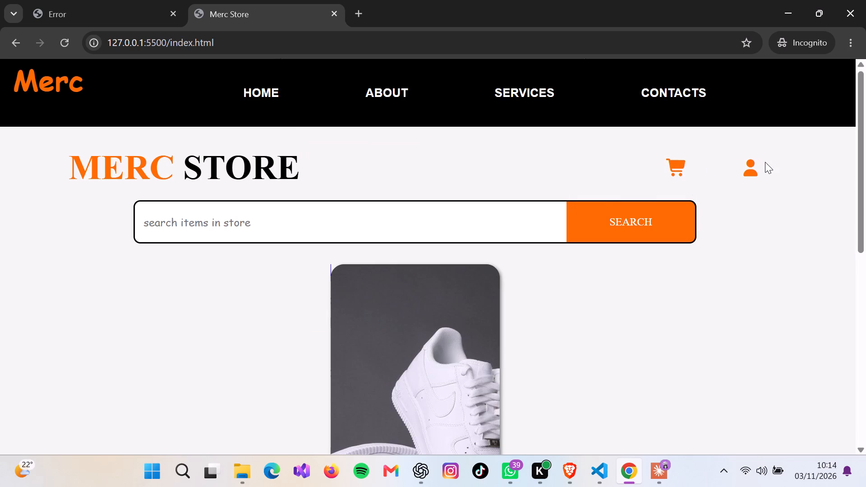
Return to the admin dashboard and start a new product with a name beginning "Air Force".
left_click(745, 168)
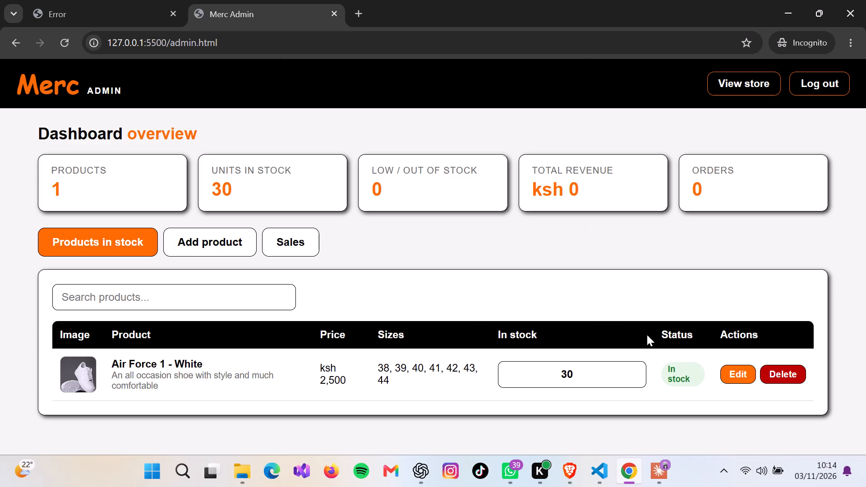
left_click(188, 237)
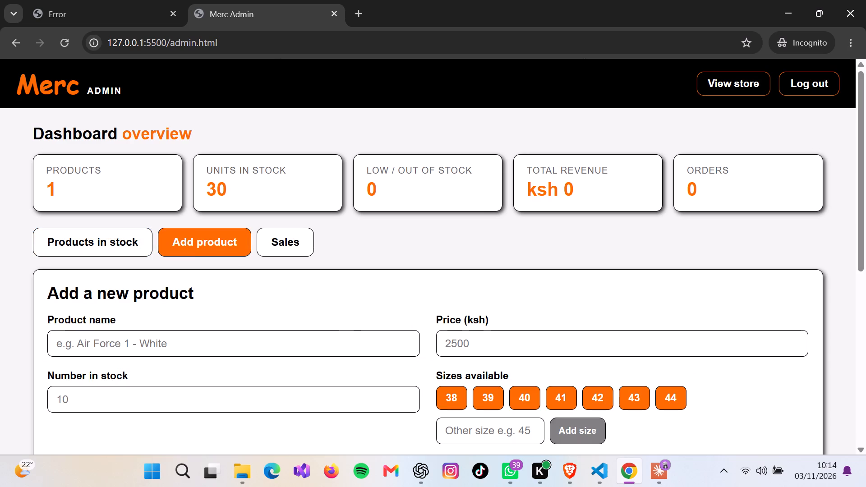
left_click(234, 335)
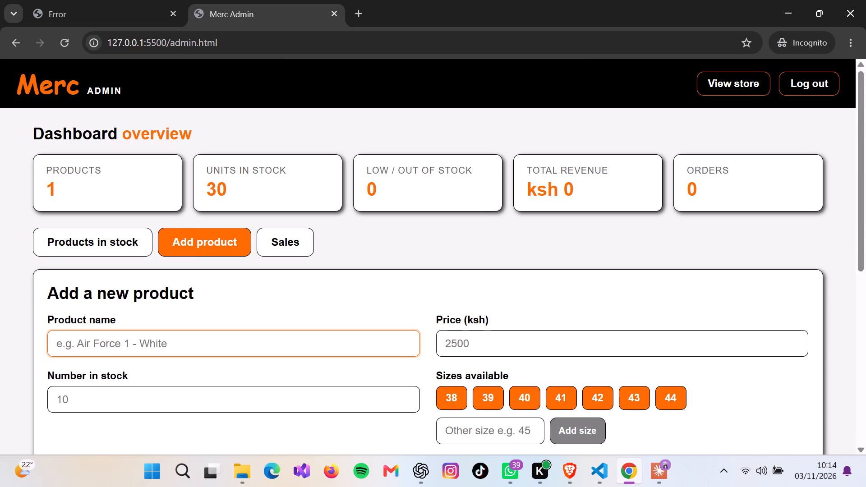
type("Air")
key("space")
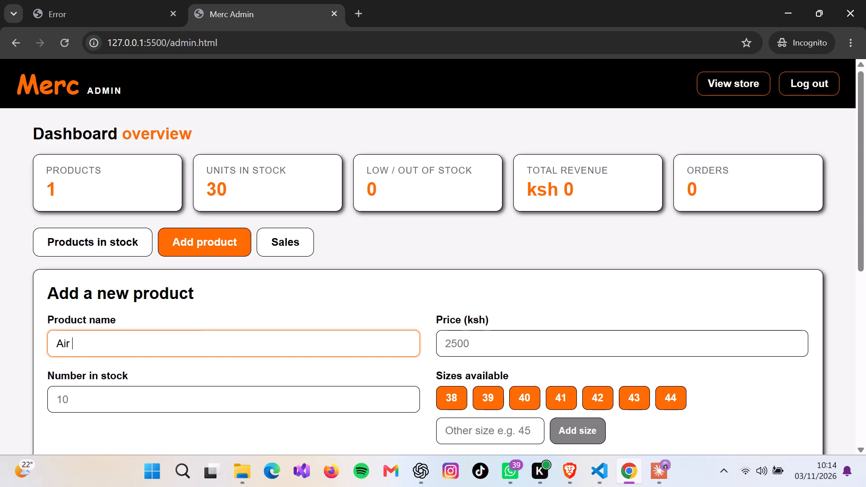
type("Fo")
type("rce")
key("space")
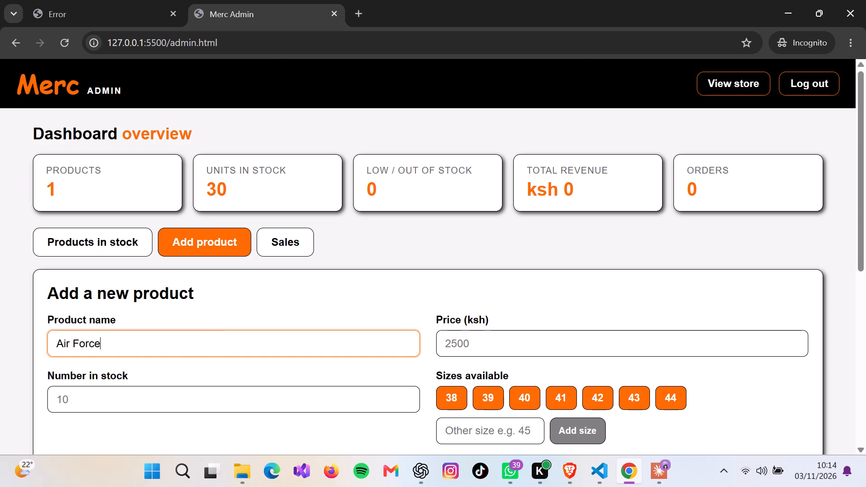
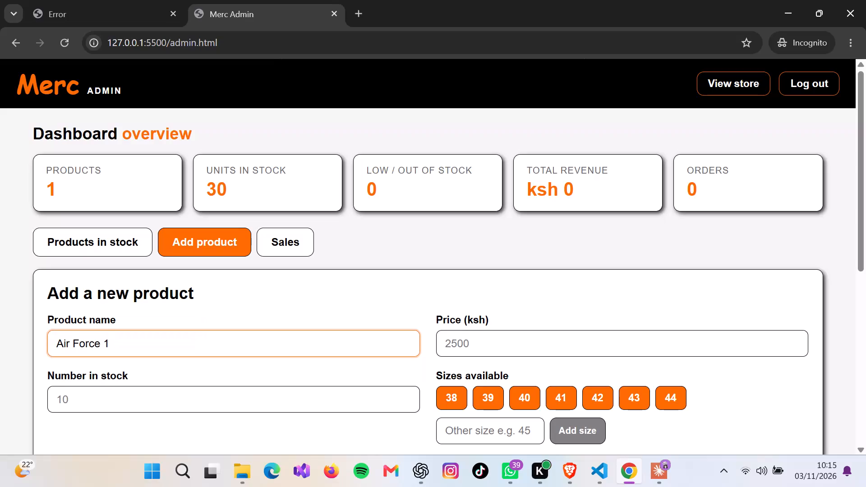
Complete the product name as "Air Force 1 - Black" and set its price to 2500 ksh with 27 in stock.
key("space")
type("-")
key("space")
type("Black")
left_click(463, 342)
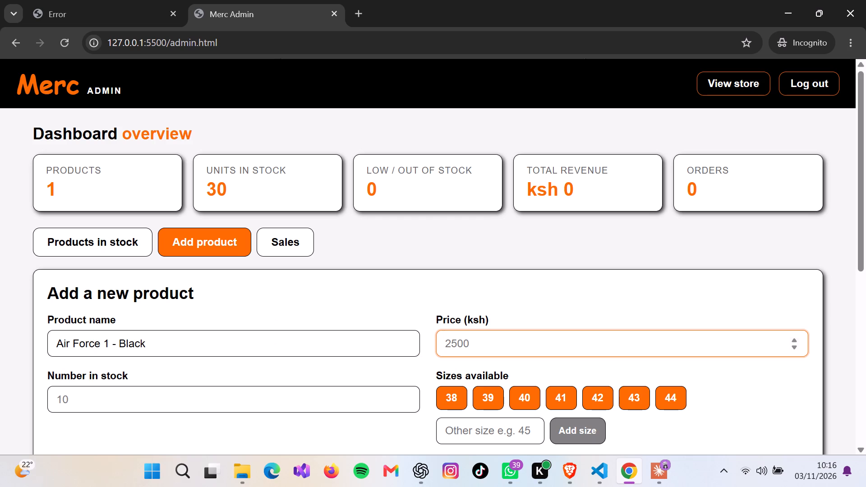
type("2500")
left_click(230, 392)
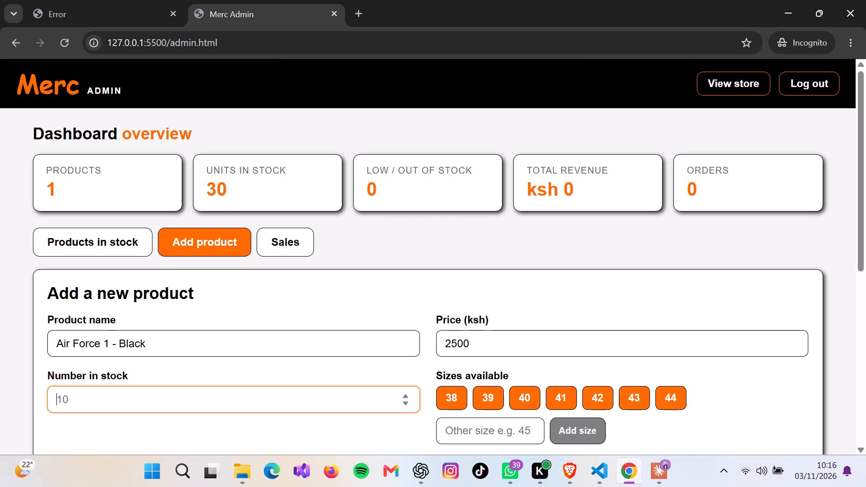
type("27")
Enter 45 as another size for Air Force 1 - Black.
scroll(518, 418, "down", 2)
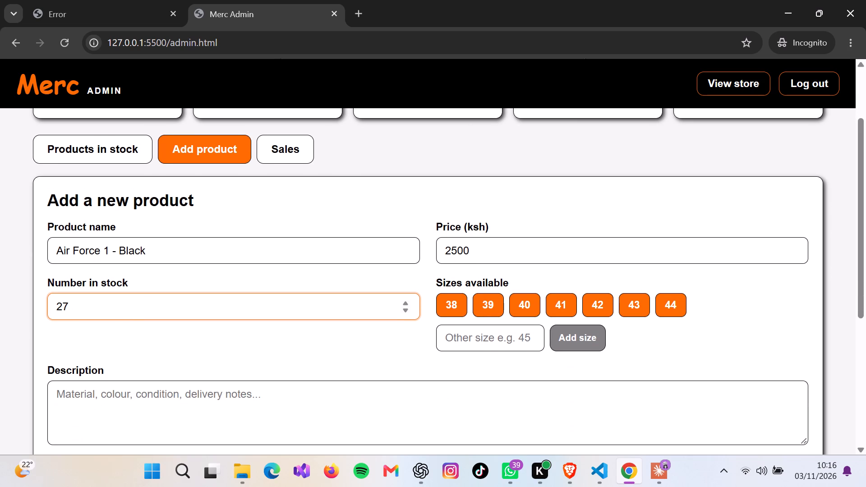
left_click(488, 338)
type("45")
Write the product description "A comfy and sleek outfit that can fit and match most outfits".
left_click(281, 397)
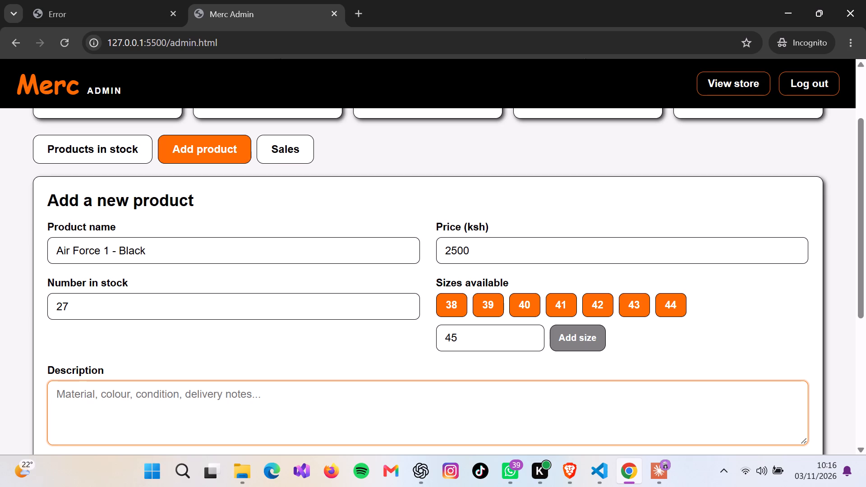
type("A comfy")
key("space")
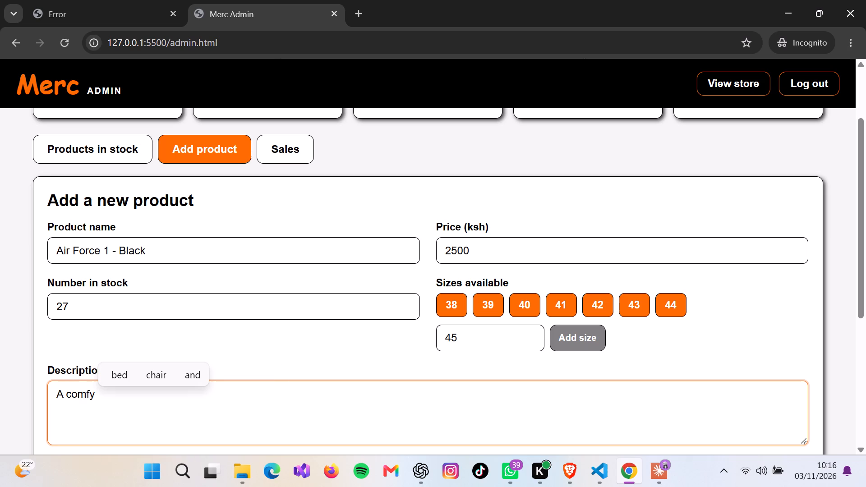
type("and")
key("space")
type("sleek outfit")
key("space")
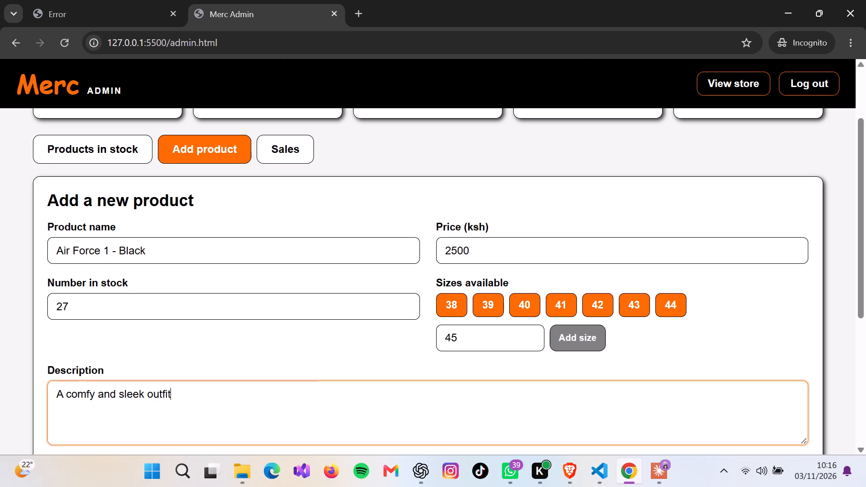
type("that can fit")
key("space")
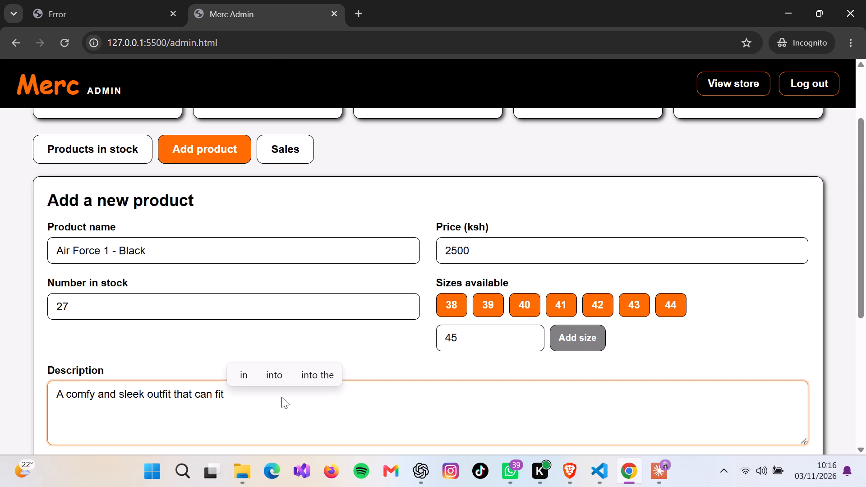
type("and mat")
type("ch most")
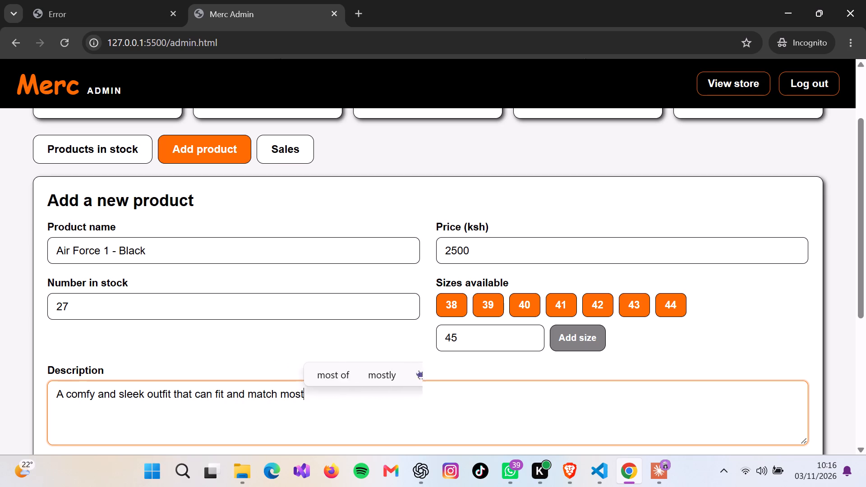
key("space")
type("ou")
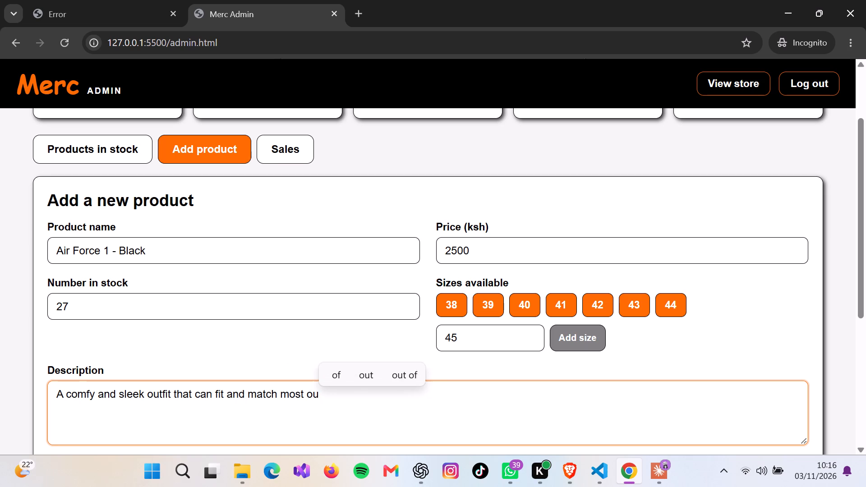
type("tfits")
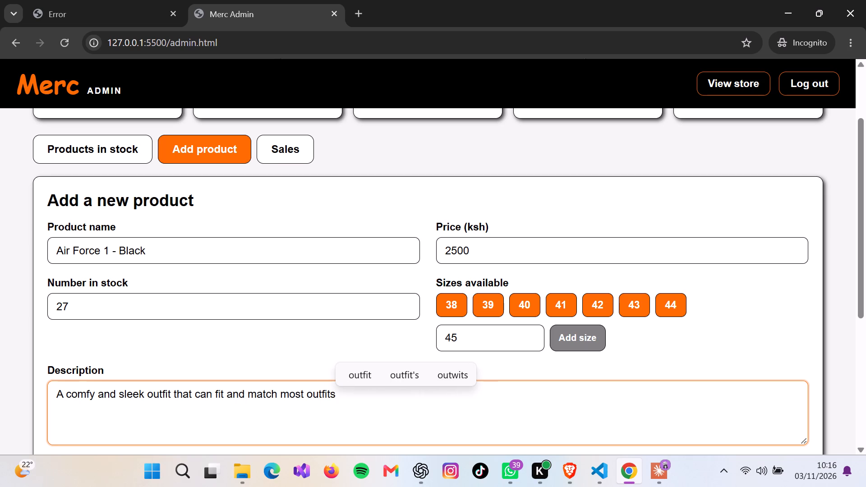
Upload black_air.jpg from the Downloads folder as the product image.
scroll(309, 401, "down", 3)
left_click(418, 305)
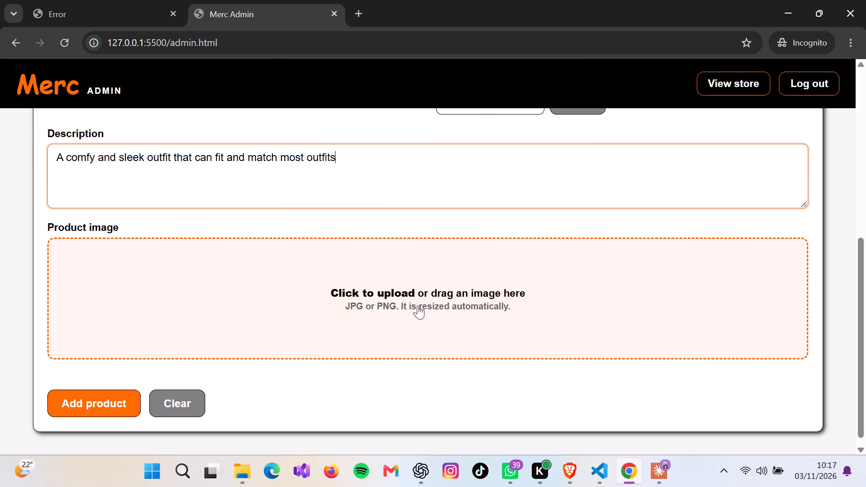
scroll(284, 261, "down", 1)
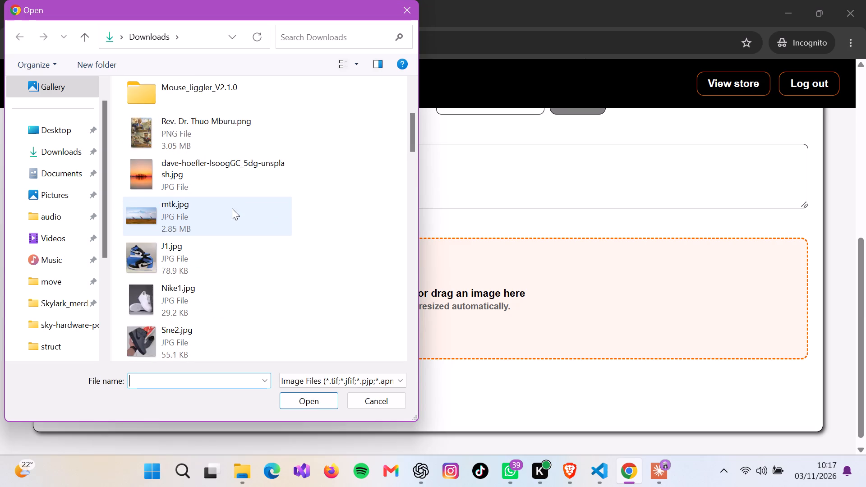
scroll(232, 208, "down", 2)
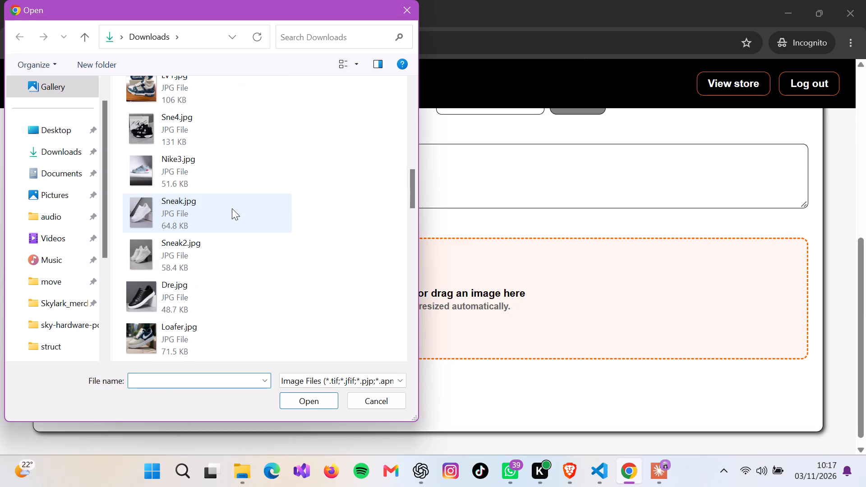
scroll(232, 208, "down", 1)
scroll(232, 208, "up", 1)
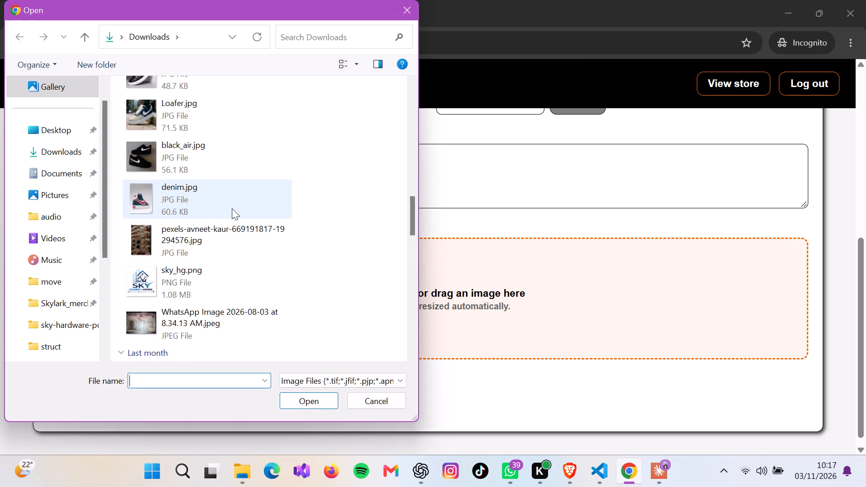
left_click(213, 167)
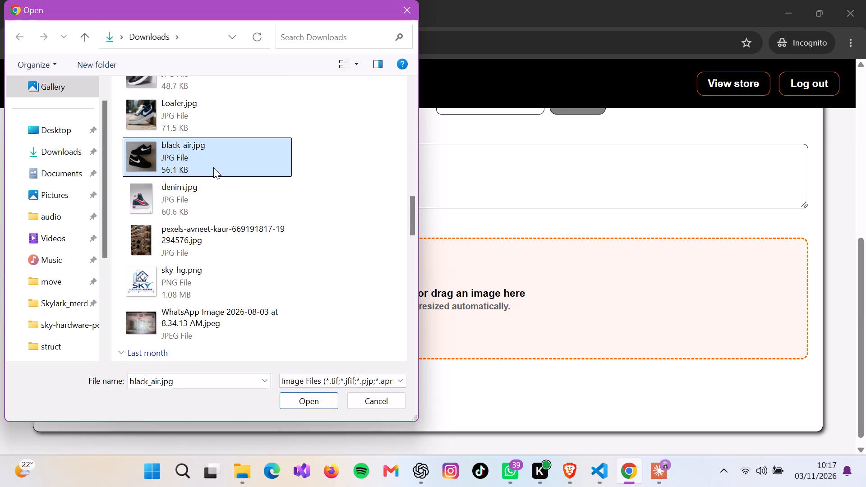
left_click(306, 401)
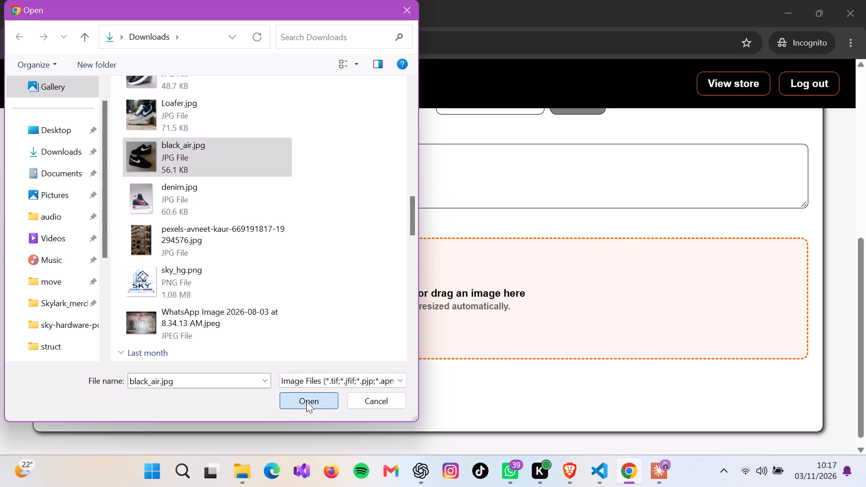
Submit Air Force 1 - Black to the store's product list.
scroll(337, 331, "down", 2)
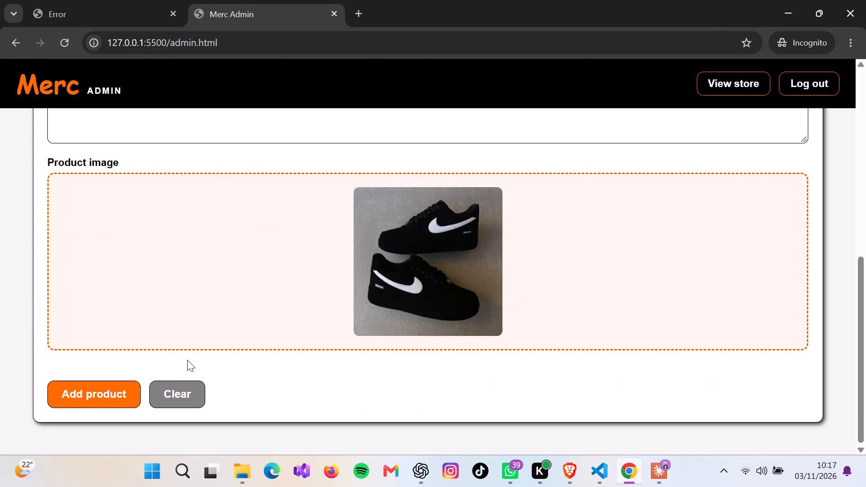
left_click(107, 391)
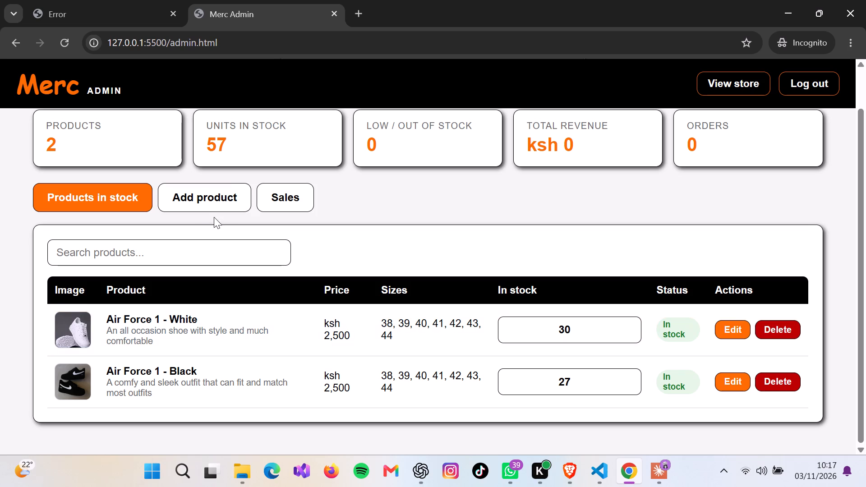
Start another new product and name it "Louis Vuitton - White & Blue".
left_click(201, 204)
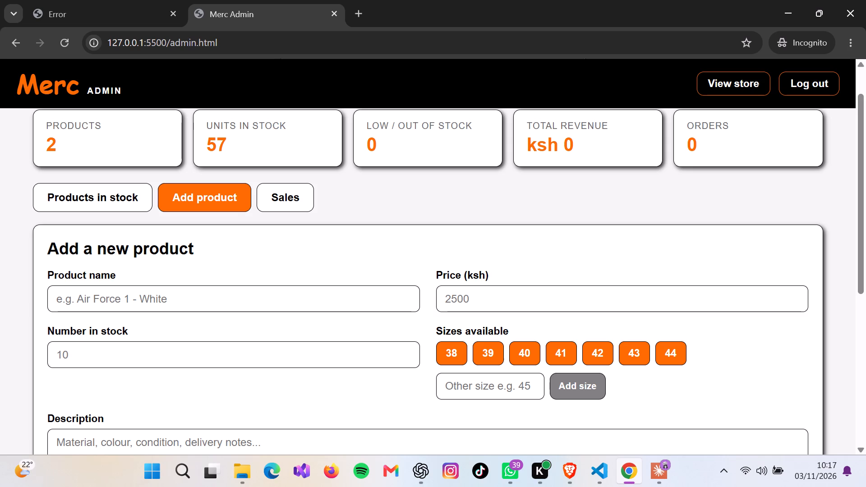
left_click(152, 295)
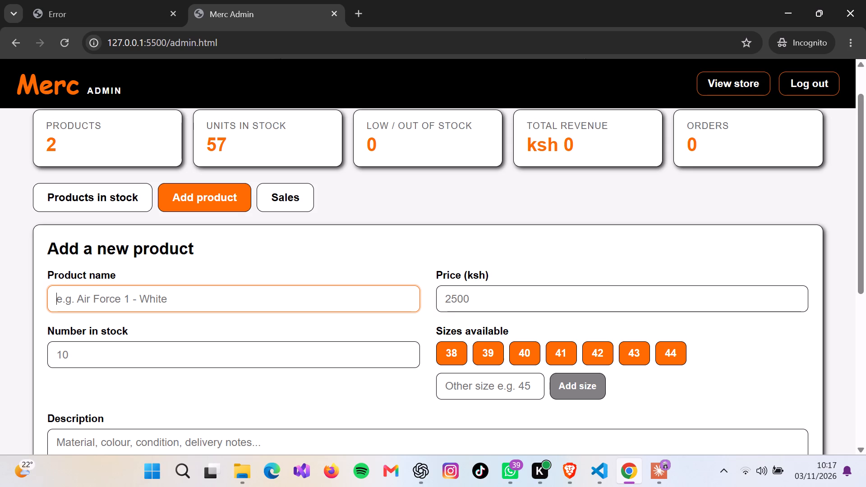
type("Loui")
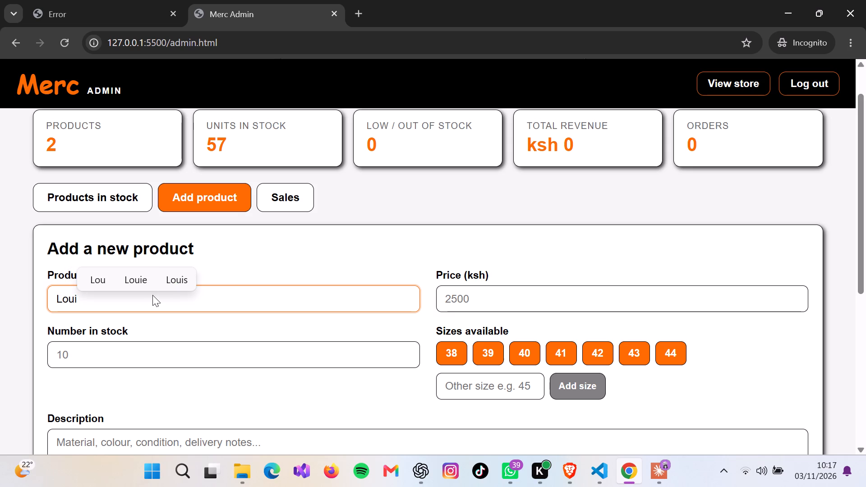
type("s")
key("space")
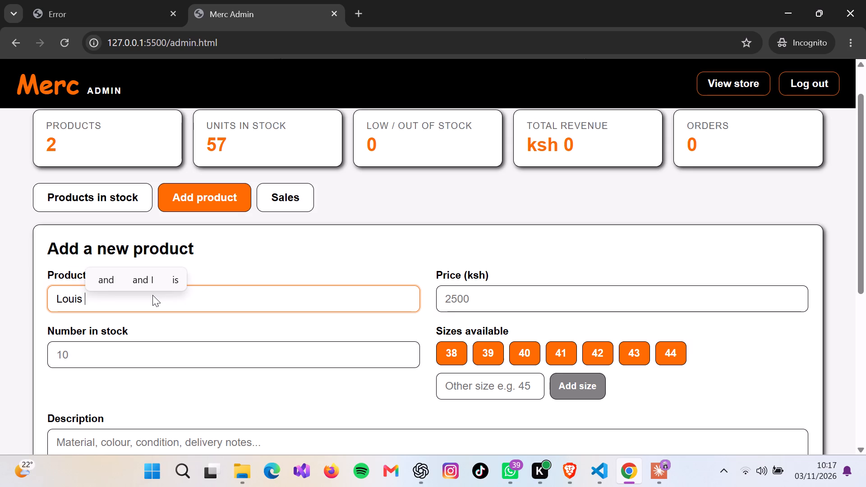
type("Vui")
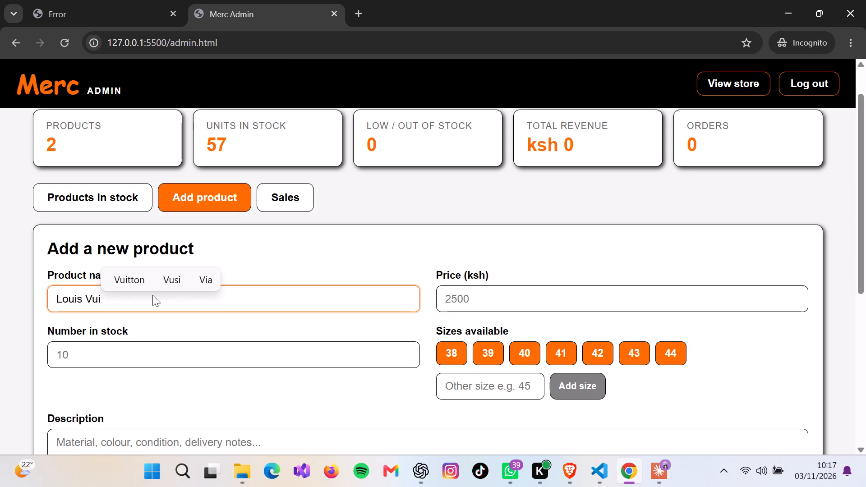
type("tt")
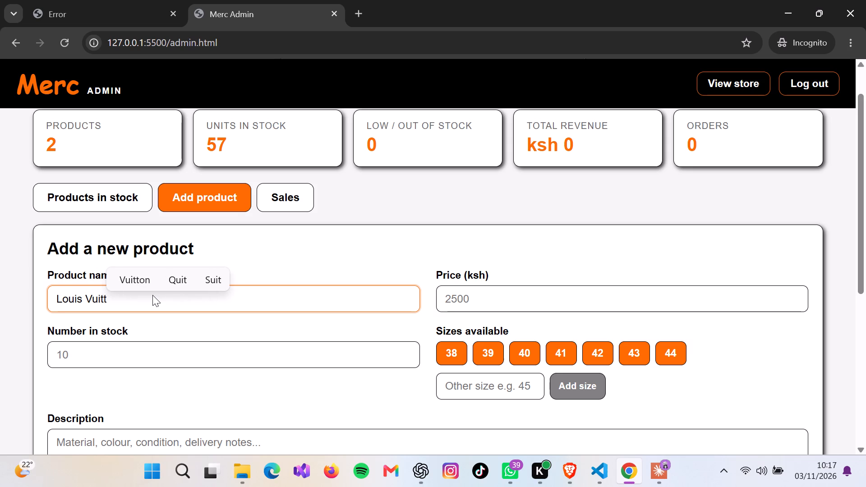
type("on")
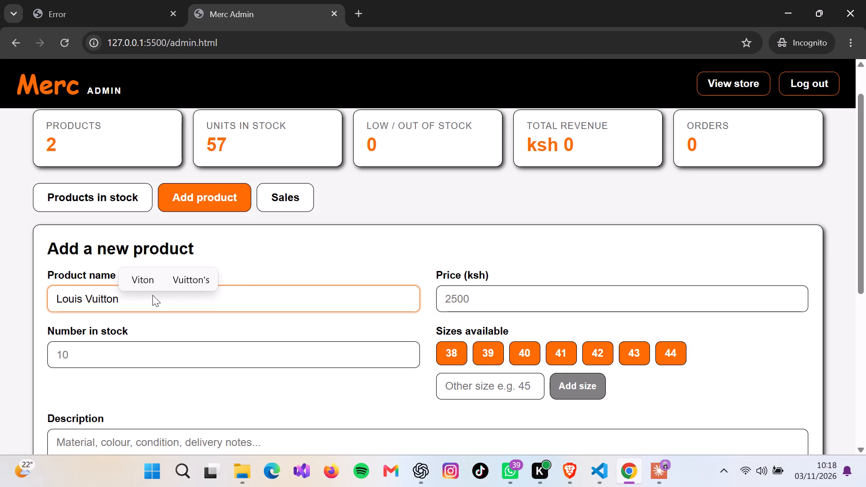
key("space")
type("-")
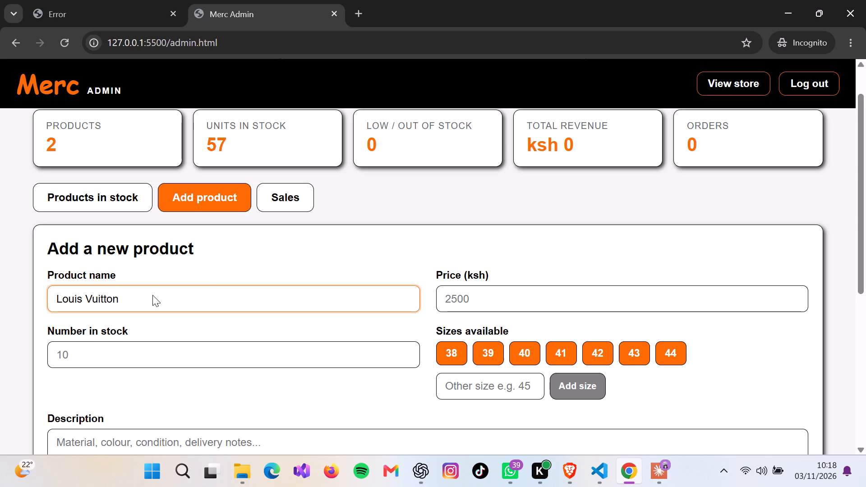
key("space")
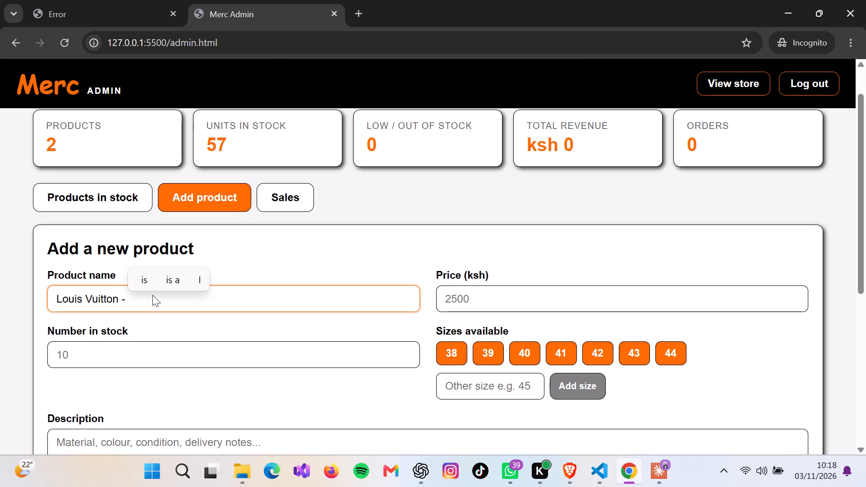
key("shift+w")
type("hite")
key("space")
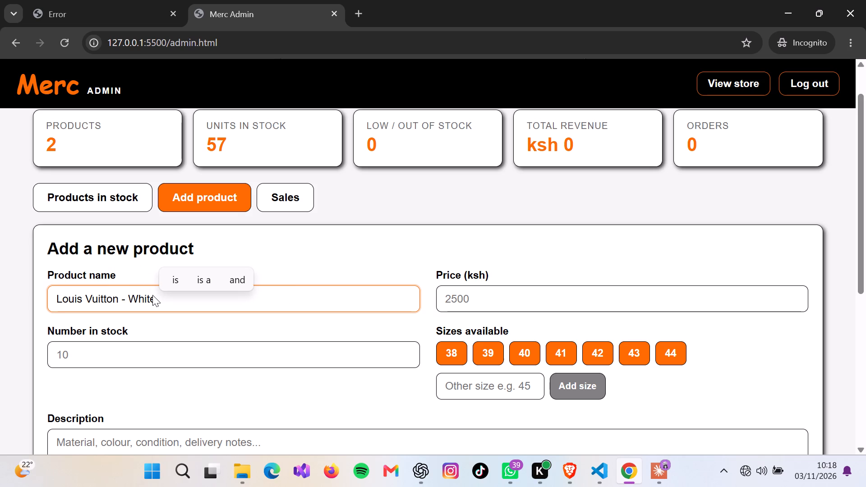
type("&")
key("space")
type("Blue")
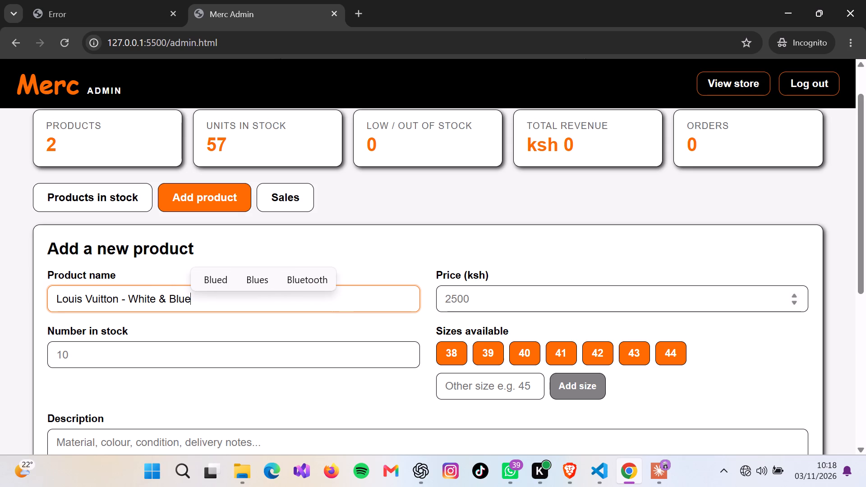
Set the Louis Vuitton product's price to 3000 ksh and its number in stock to 16.
left_click(481, 295)
type("3000")
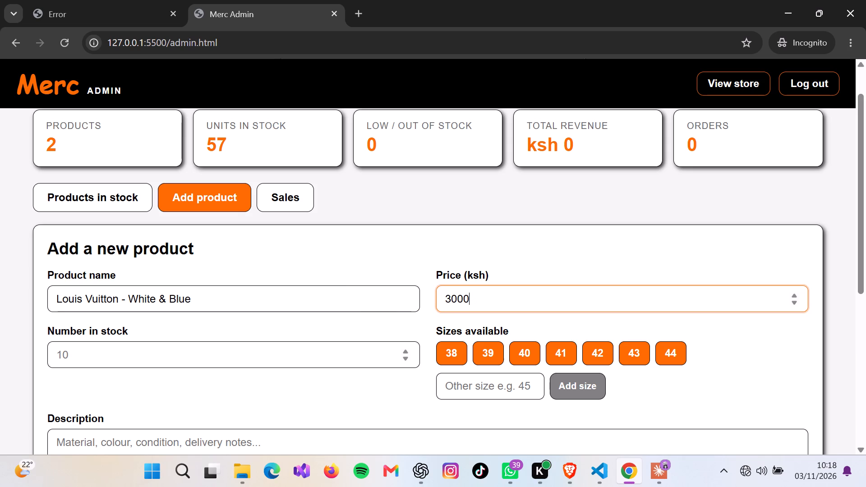
left_click(293, 353)
type("16")
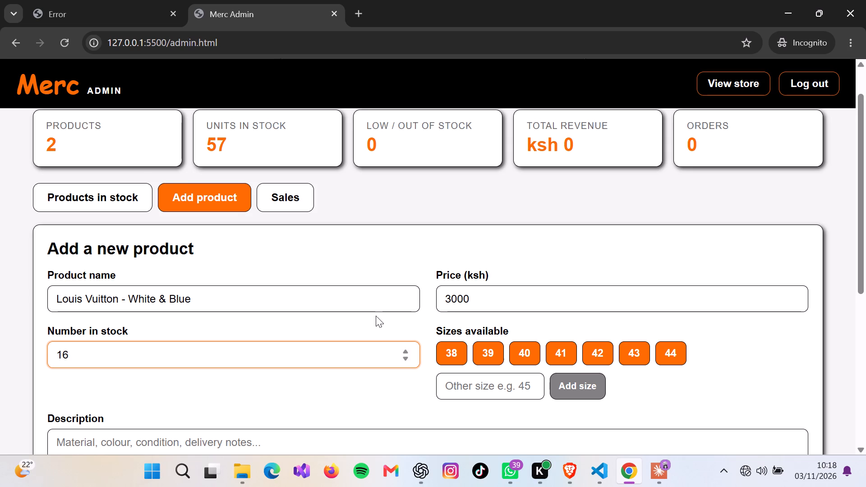
scroll(376, 316, "down", 1)
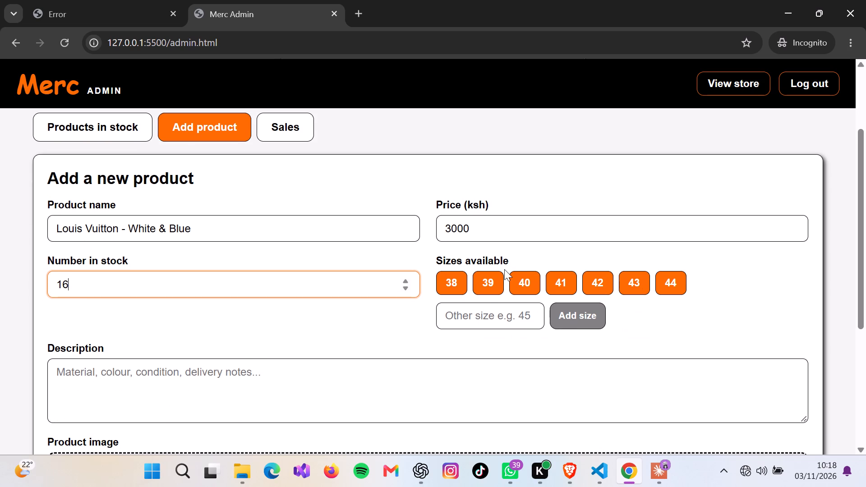
Remove size 44 from the Louis Vuitton product's available sizes.
left_click(668, 279)
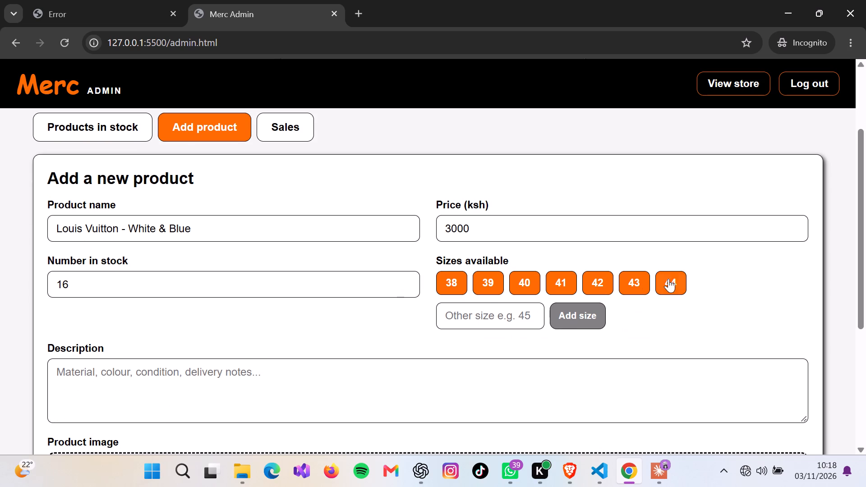
Upload LV1.jpg from the Downloads folder as the Louis Vuitton product's image.
scroll(474, 320, "down", 2)
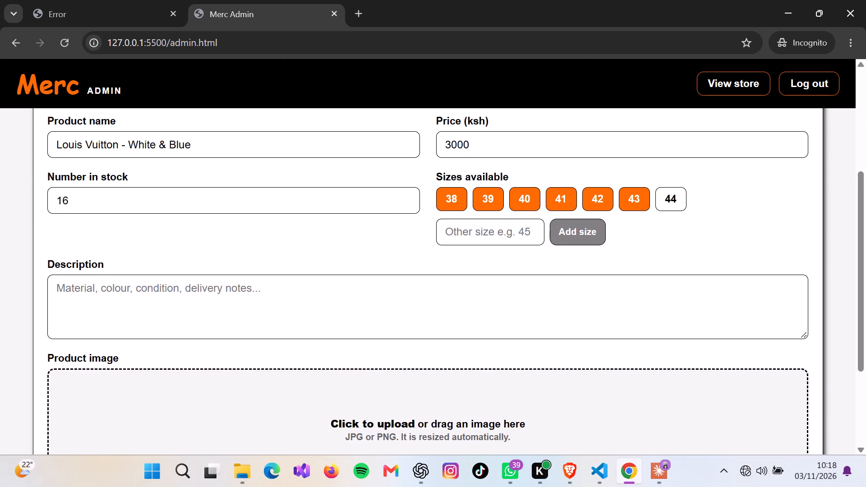
left_click(312, 311)
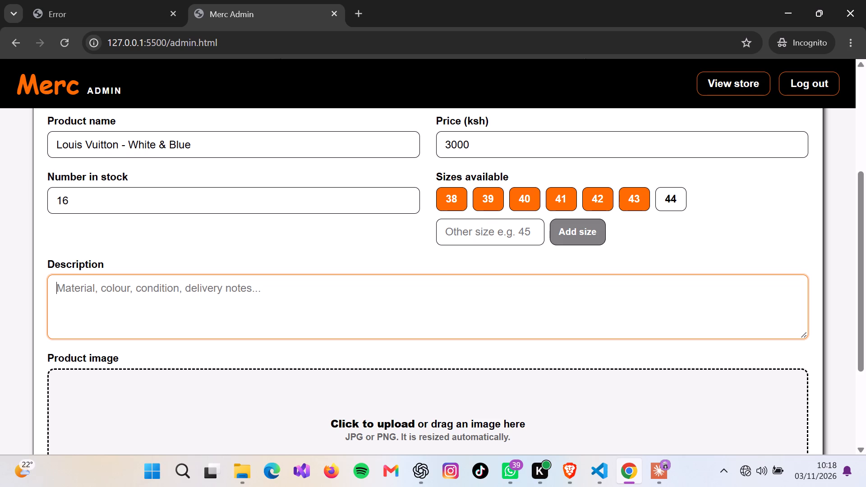
scroll(312, 311, "down", 2)
left_click(372, 306)
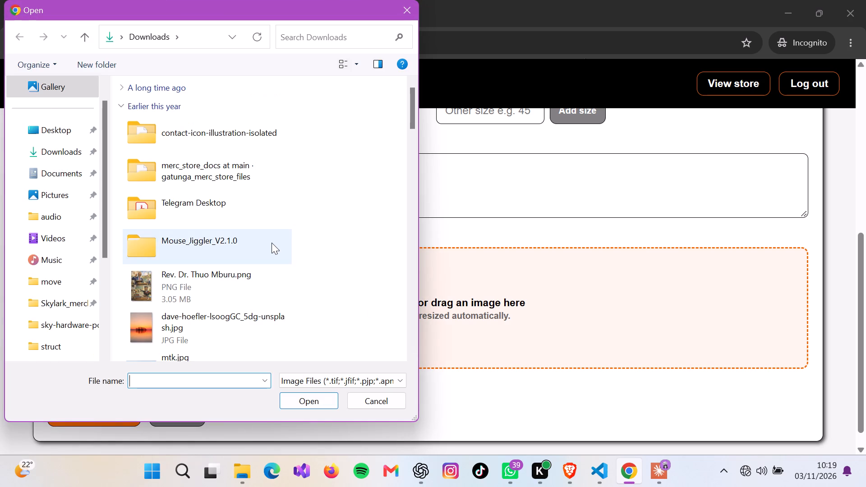
scroll(272, 243, "down", 2)
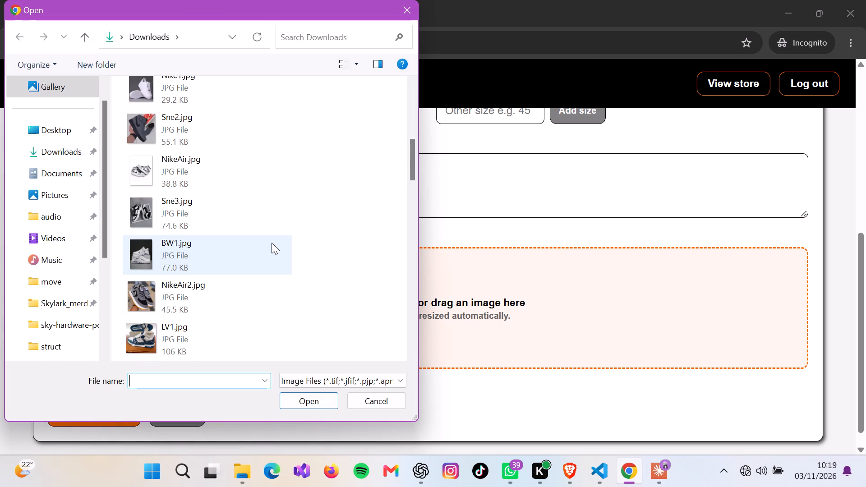
left_click(223, 326)
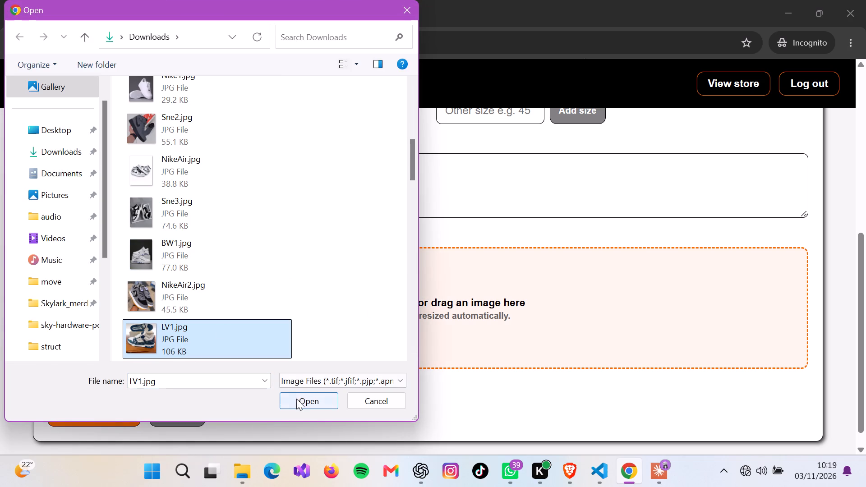
left_click(304, 404)
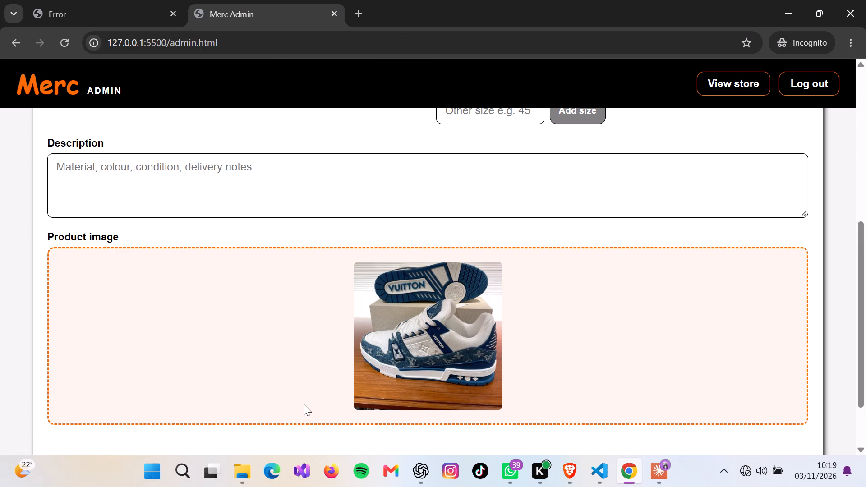
Enter the product description "Class, fashion and comfort brought to you in Louis Vuitton style".
left_click(324, 201)
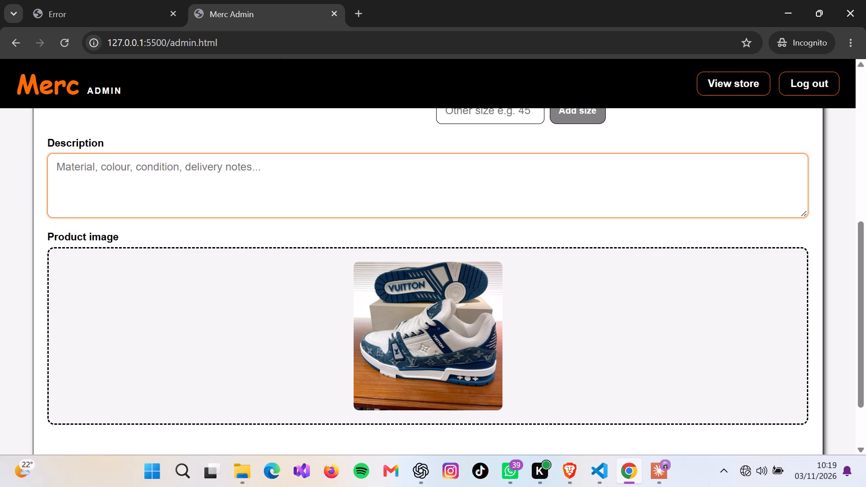
type("Class,")
key("space")
type("fashion")
key("space")
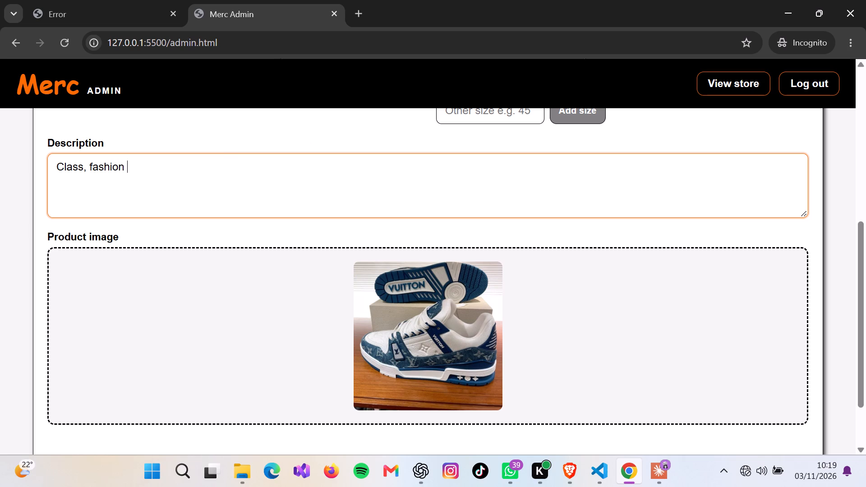
type("and comfort")
key("space")
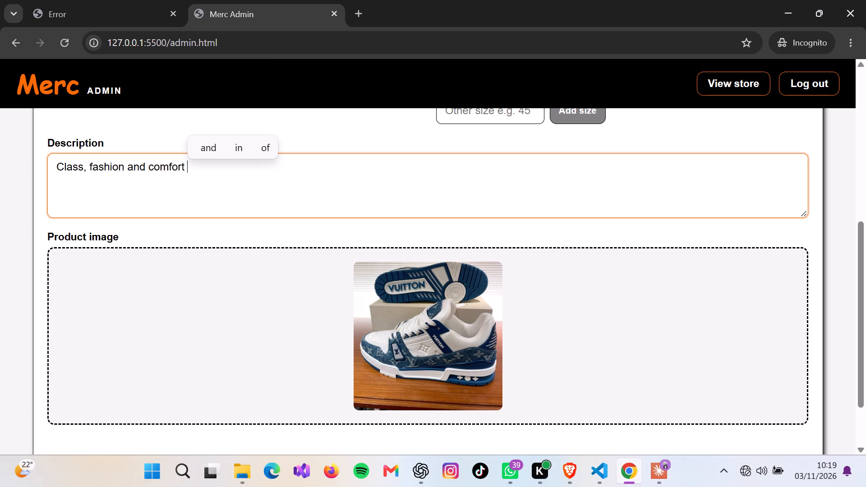
type("brought to")
key("space")
type("you i")
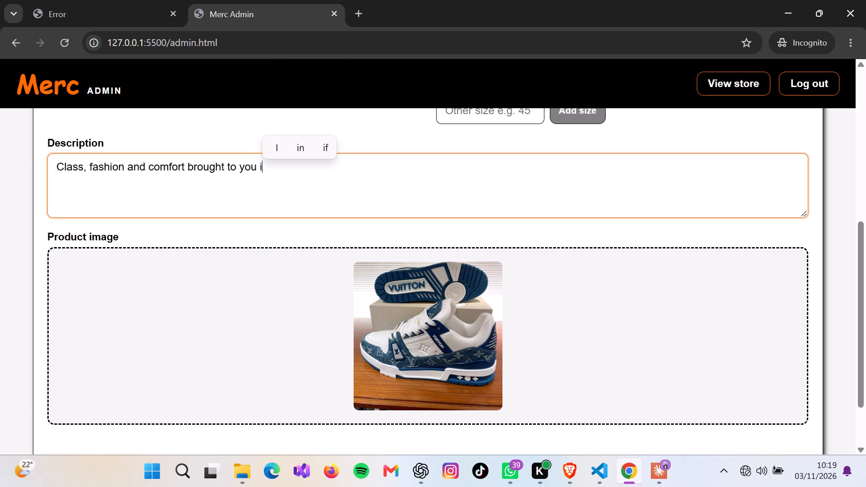
key("BackSpace")
key("space")
key("BackSpace")
type("in")
key("space")
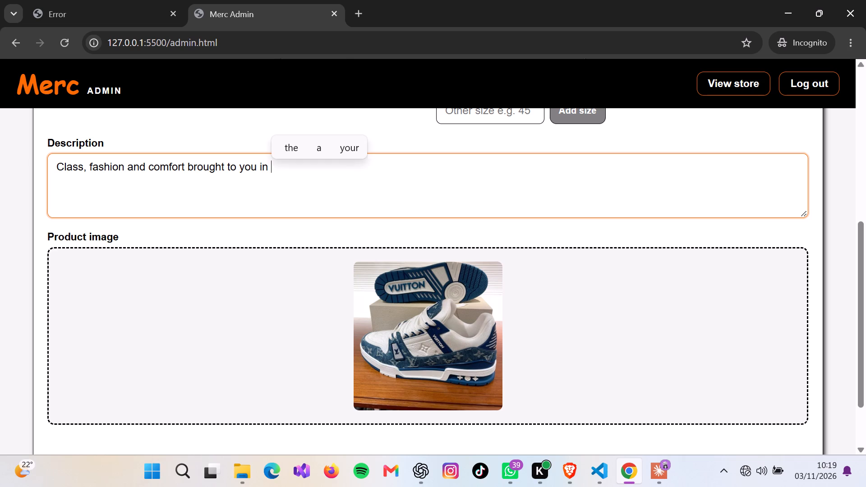
type("Louis Vi")
key("BackSpace")
type("uton")
key("space")
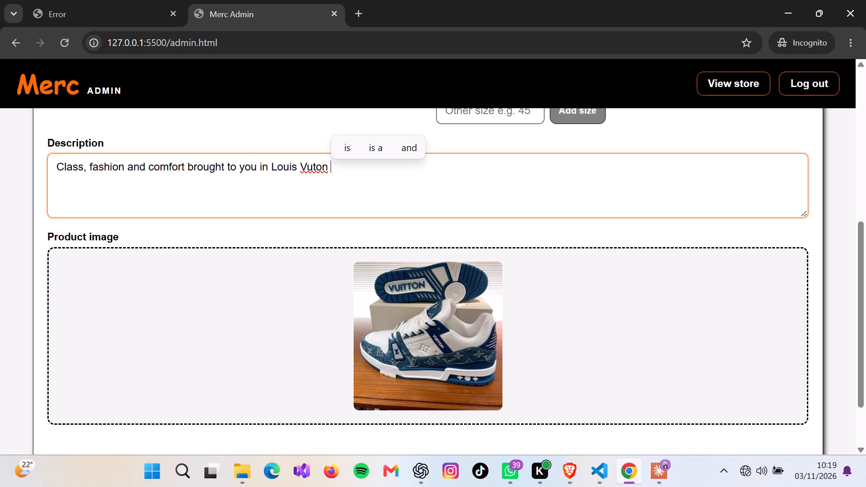
key("Up")
key("Left")
key("Down")
key("BackSpace")
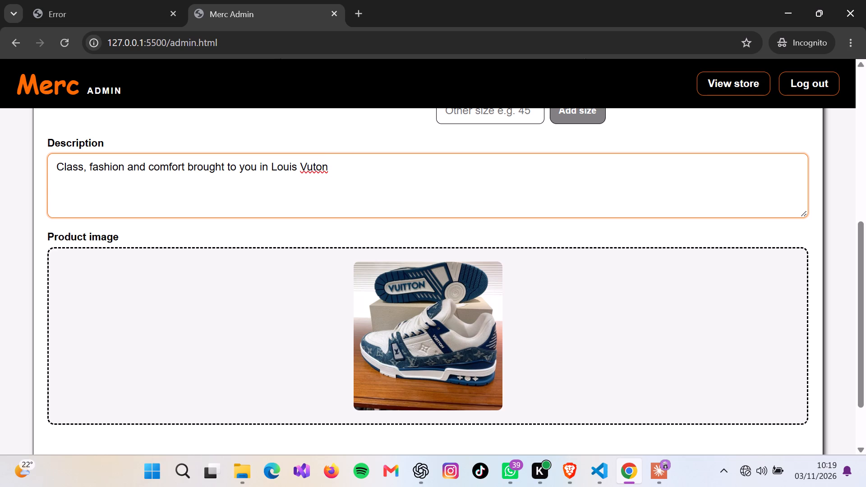
key("BackSpace")
key("BackSpace")
key("BackSpace")
type("itton")
key("space")
type("style")
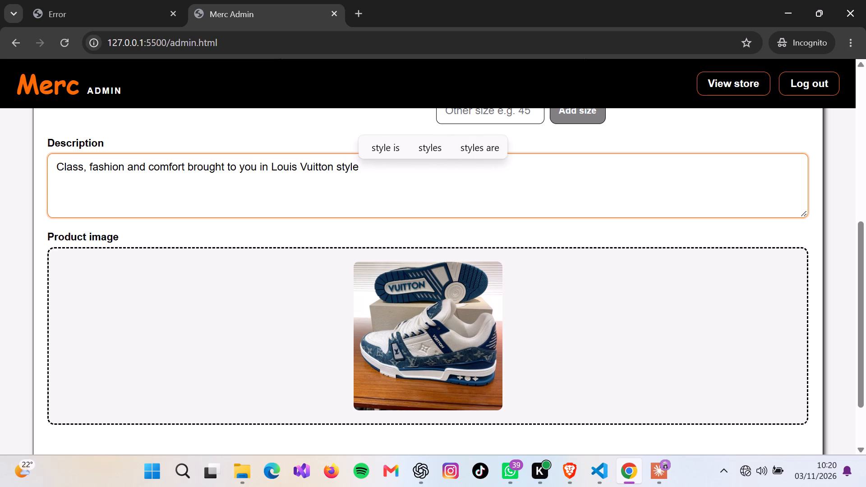
Submit Louis Vuitton - White & Blue to the store's product list.
scroll(365, 250, "down", 3)
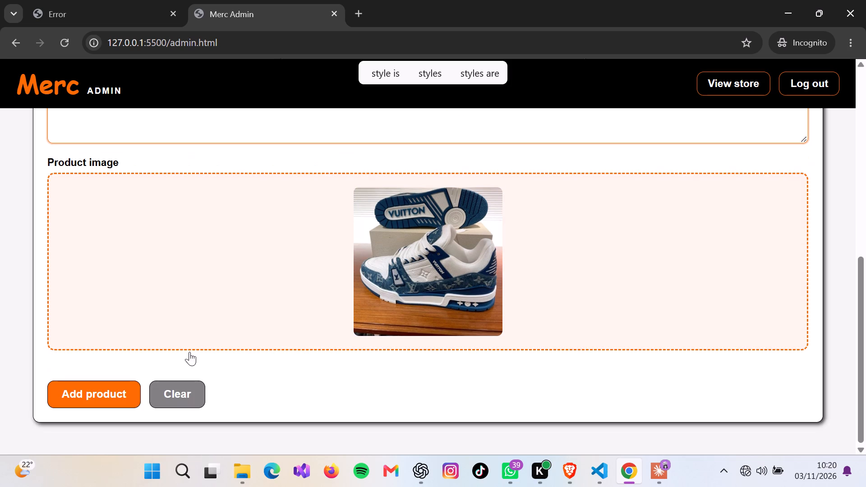
left_click(101, 388)
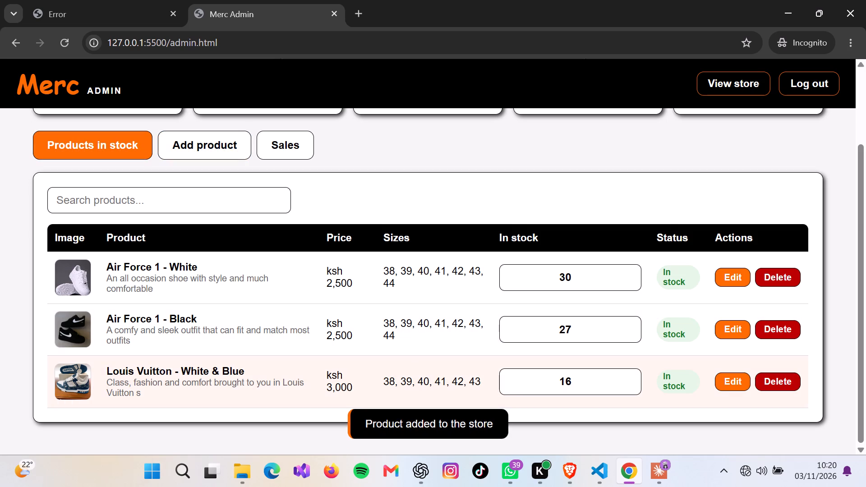
scroll(499, 379, "down", 2)
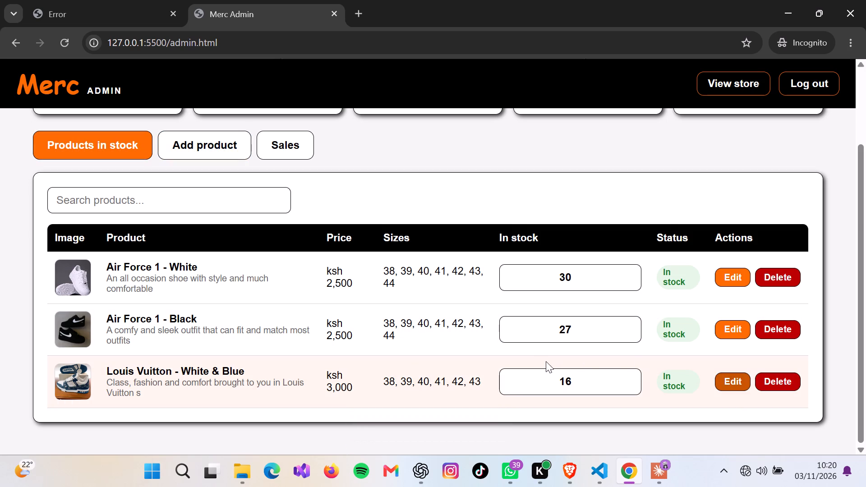
scroll(539, 362, "down", 2)
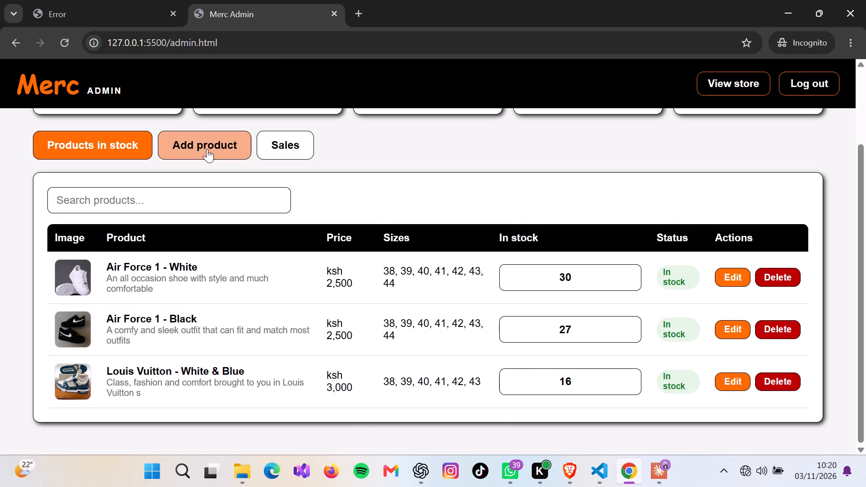
Start another new product and name it "WBB Air - White".
left_click(207, 149)
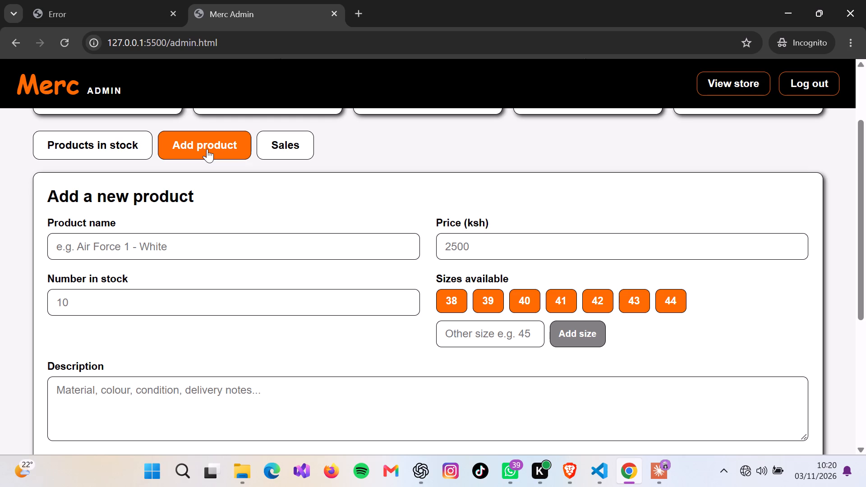
left_click(120, 257)
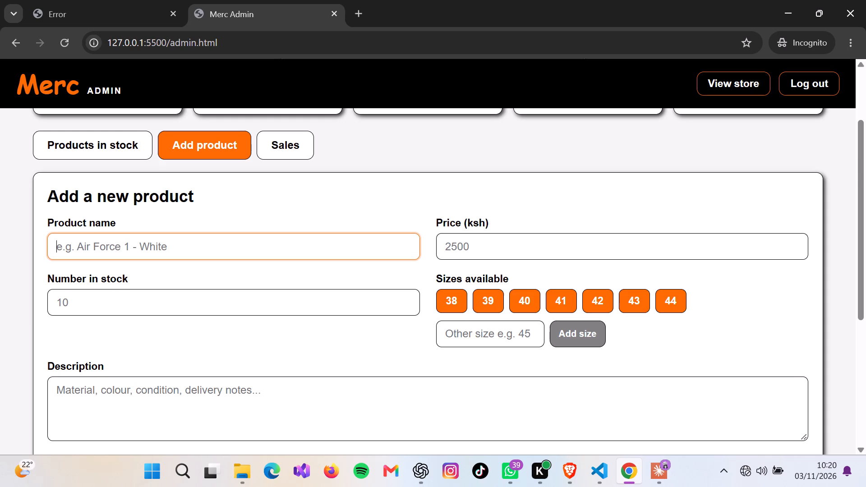
key("shift+w")
type("BB")
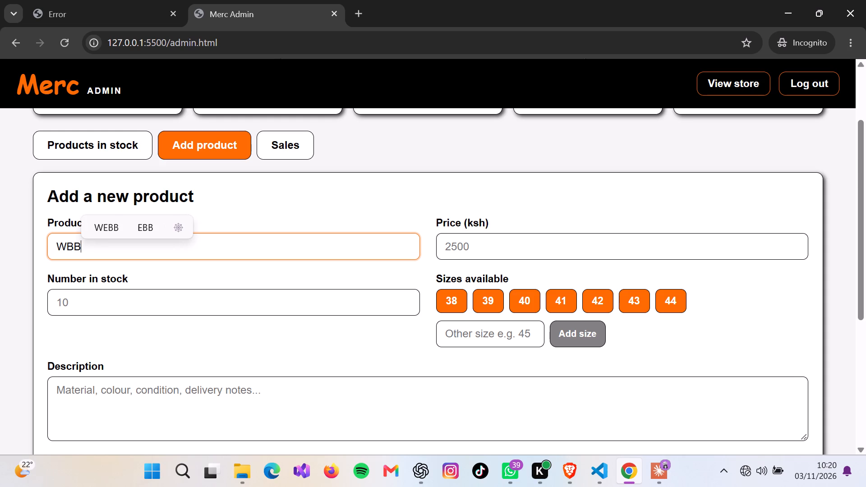
key("space")
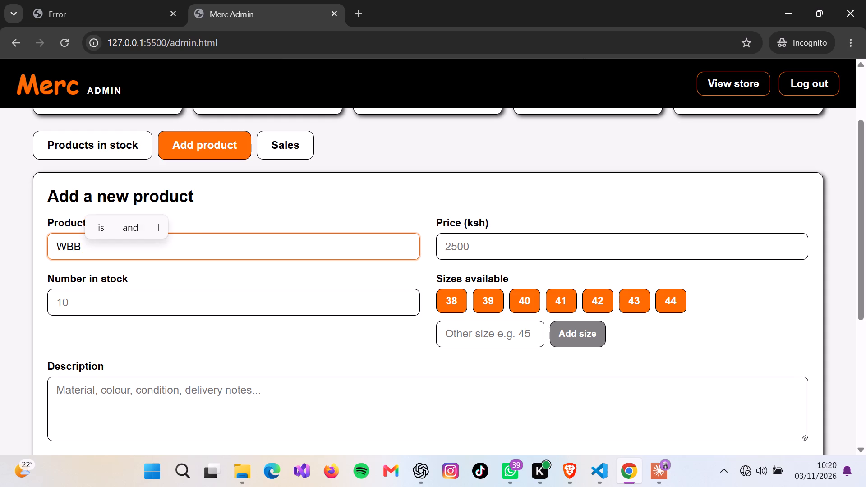
type("Air")
key("space")
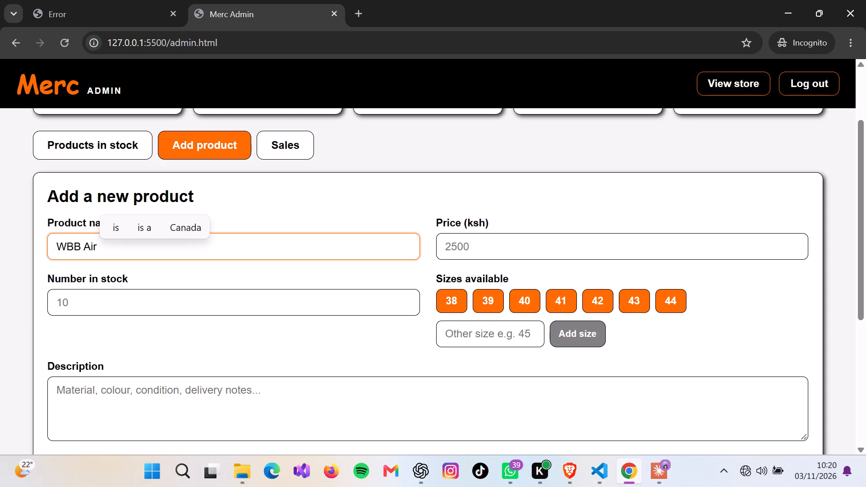
type("-")
key("space")
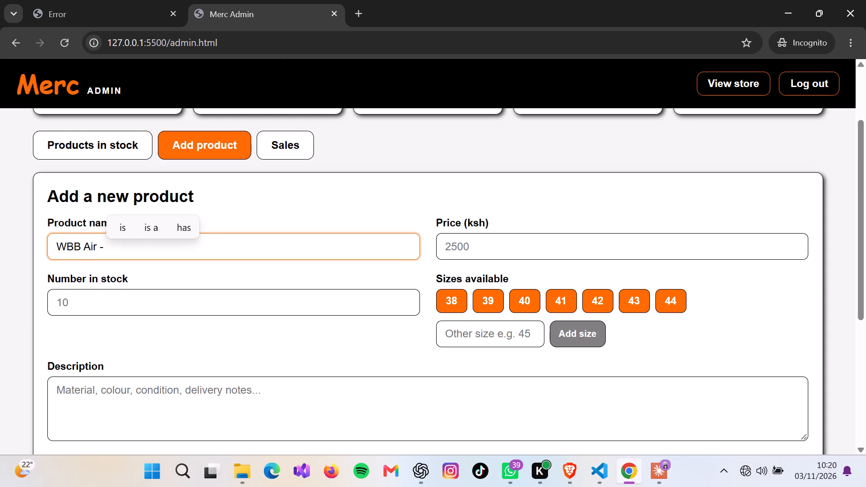
type("White")
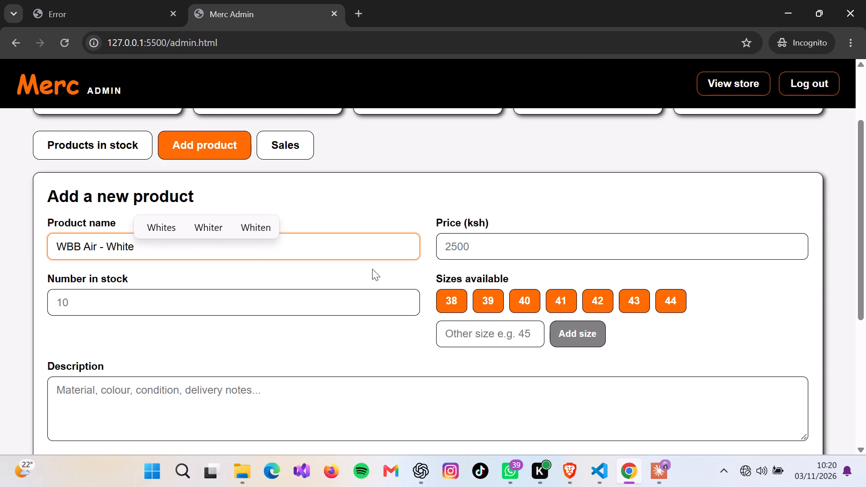
Set the WBB Air product's price to 2000 ksh and its number in stock to 12.
left_click(465, 246)
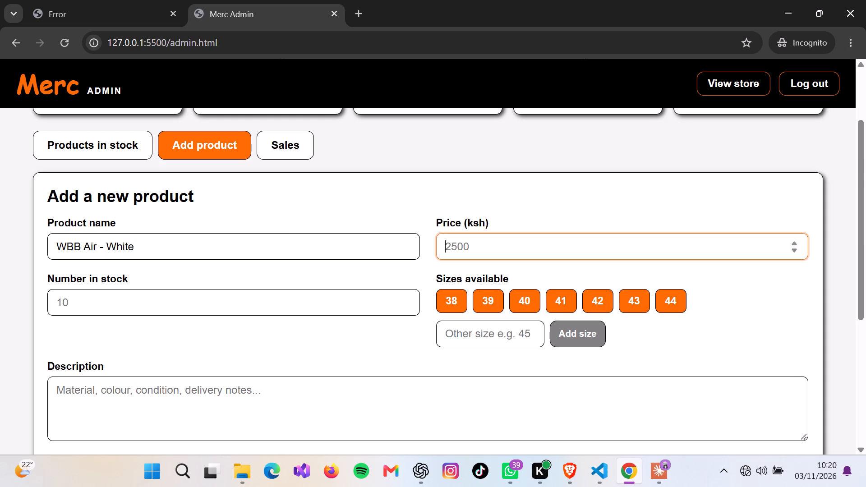
type("2000")
left_click(286, 294)
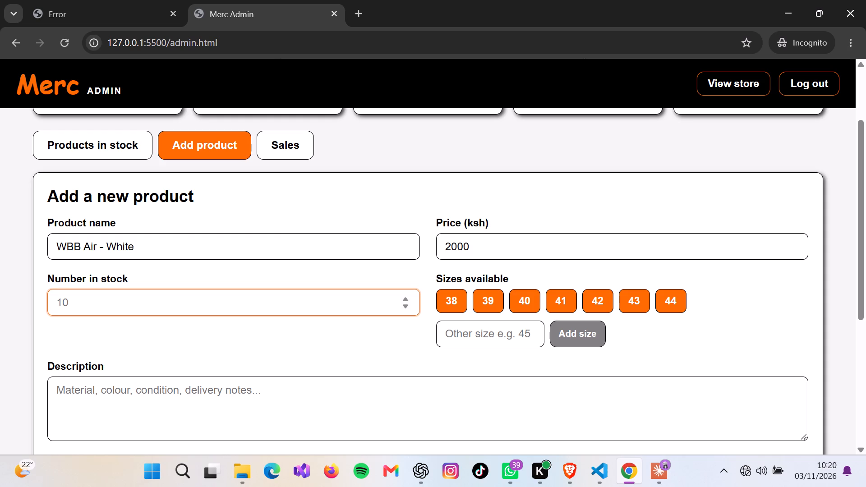
type("12")
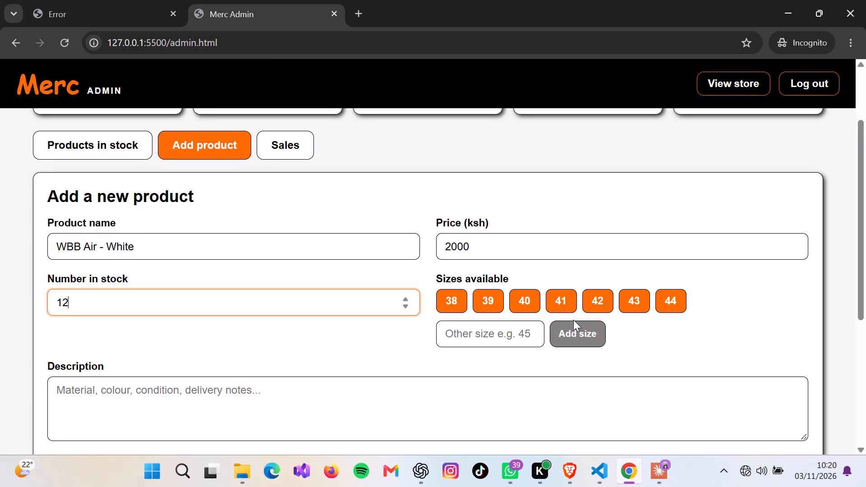
Enter the WBB Air product's description "A shoe that meets fashion and sports standards".
scroll(486, 349, "down", 1)
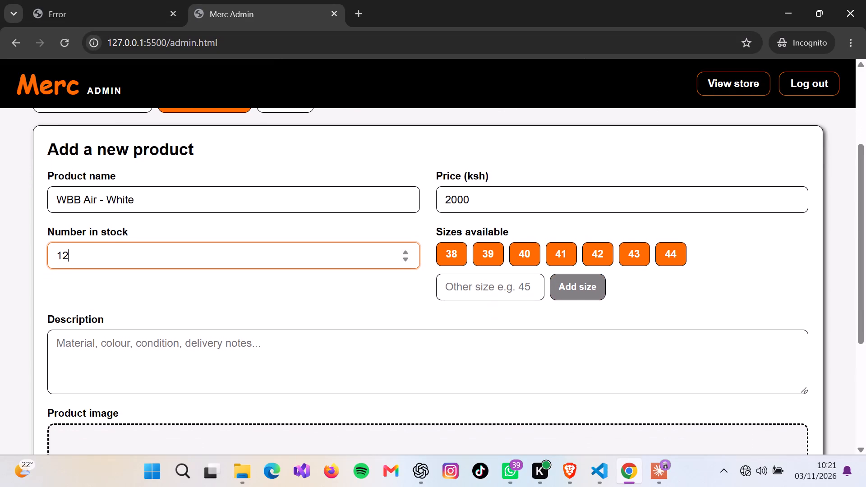
left_click(364, 352)
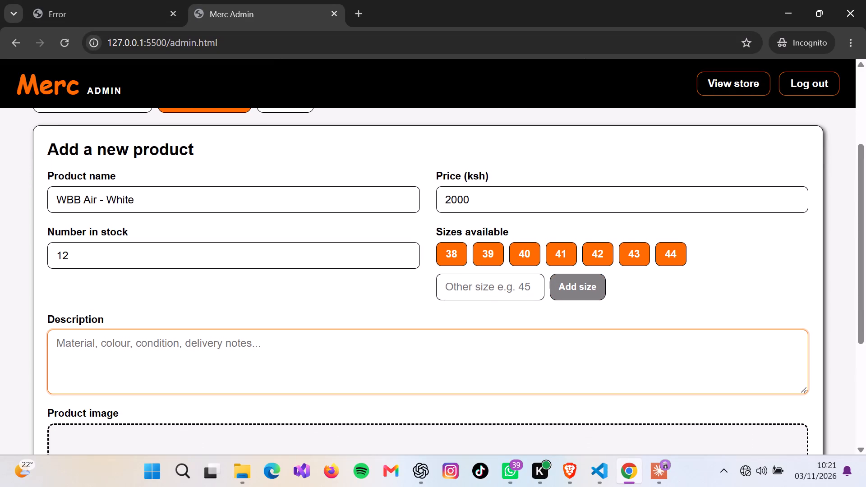
type("A shoe that meets")
key("space")
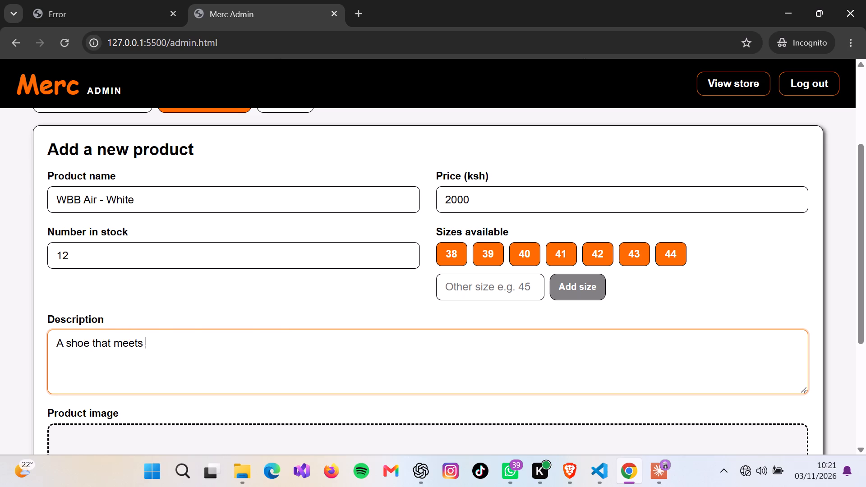
type("fashion and")
key("space")
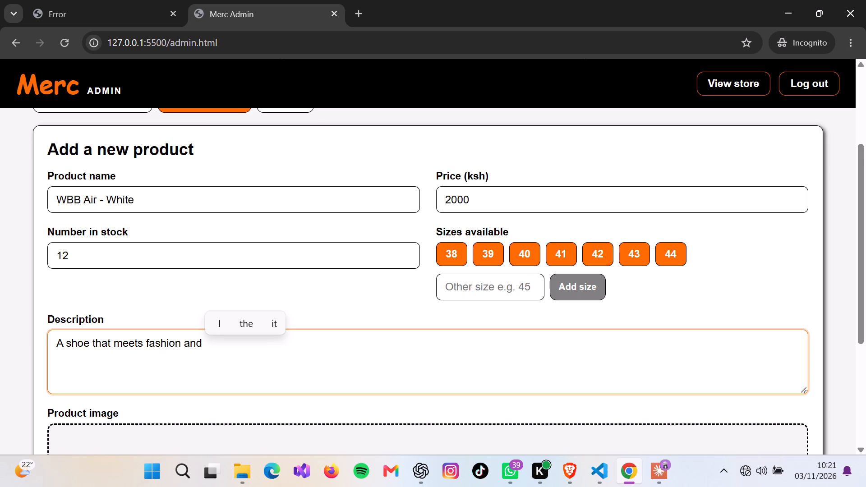
type("sports standarsd")
key("BackSpace")
key("BackSpace")
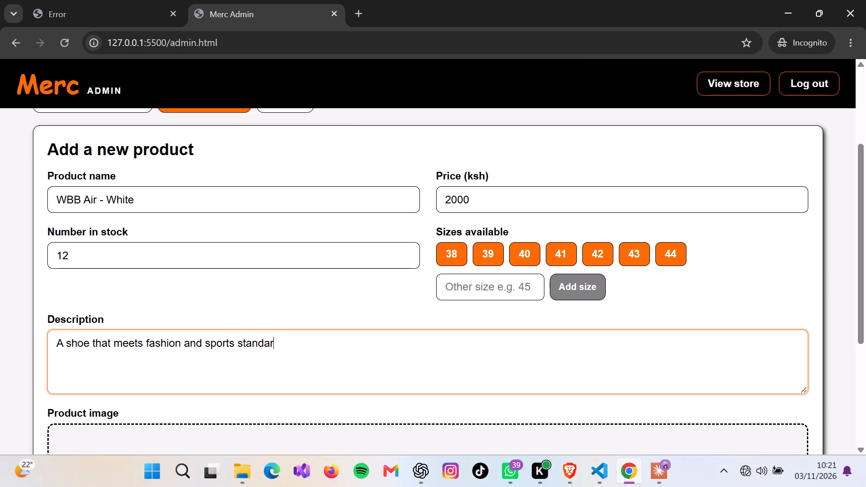
type("ds")
Attach BW1.jpg from the Downloads folder as the WBB Air product's image.
scroll(364, 352, "down", 3)
left_click(406, 294)
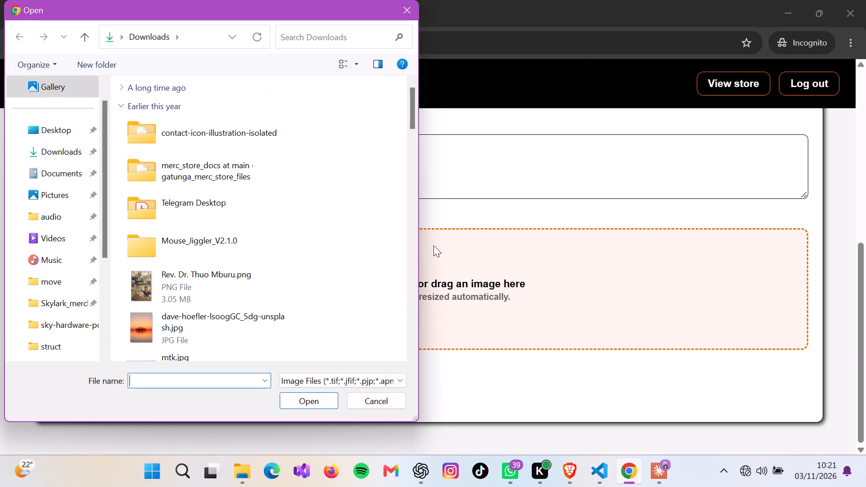
scroll(293, 297, "down", 2)
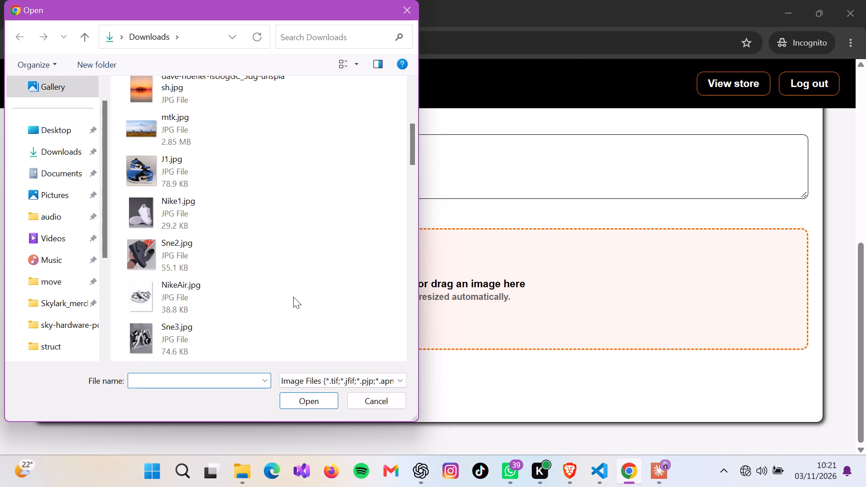
scroll(293, 297, "down", 3)
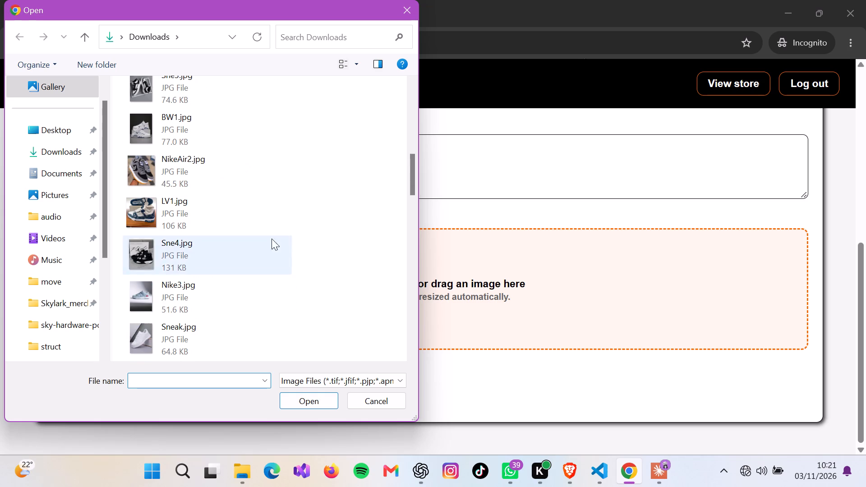
left_click(249, 146)
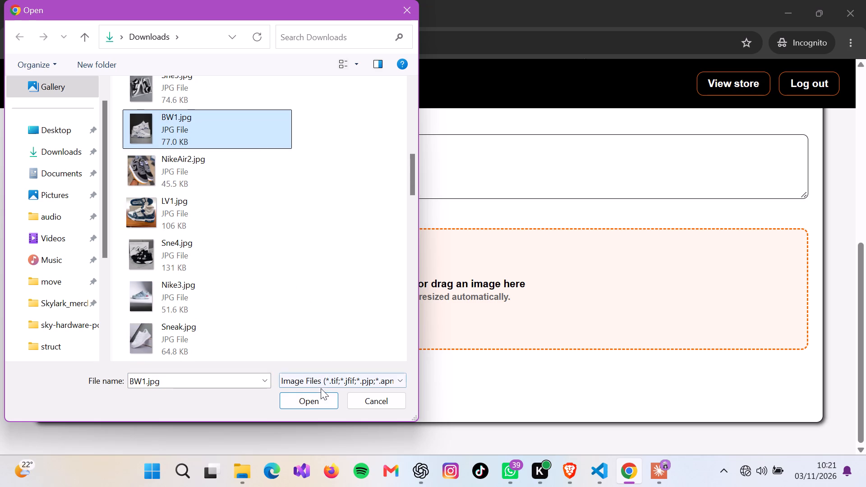
left_click(314, 399)
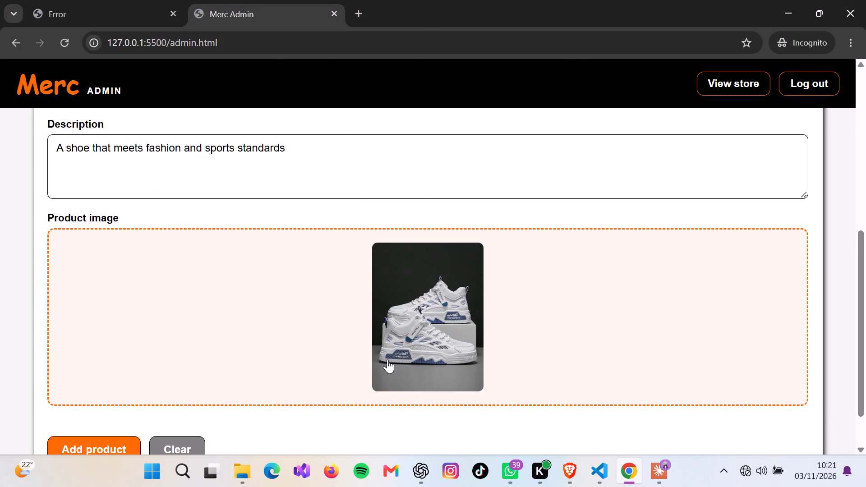
Submit WBB Air - White to the store's product list.
scroll(387, 359, "down", 2)
left_click(104, 388)
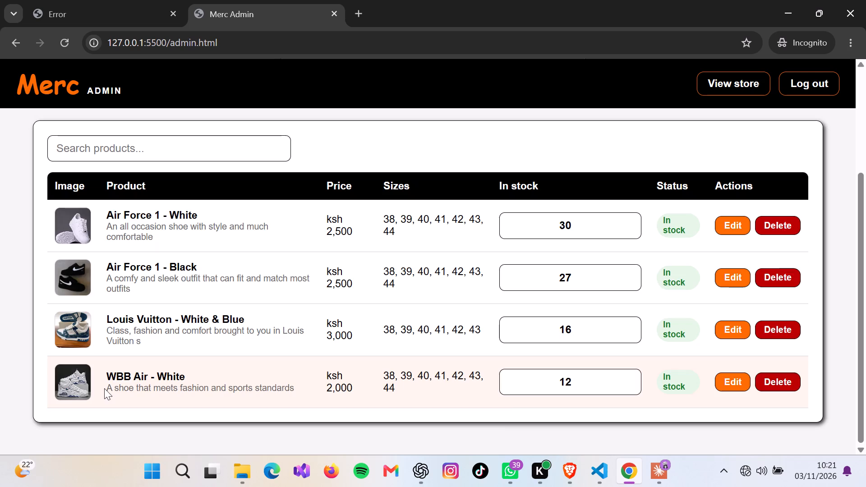
scroll(350, 370, "down", 1)
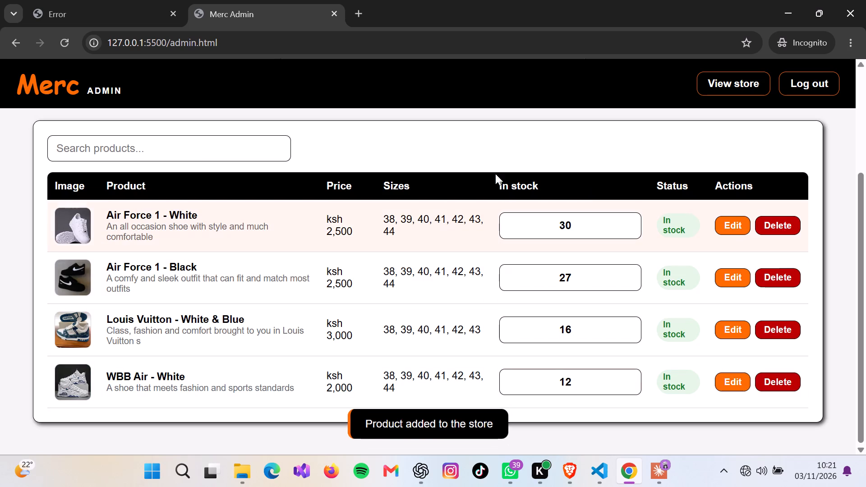
Start another new product and name it "Jordans1 - White & Blue".
scroll(222, 160, "up", 2)
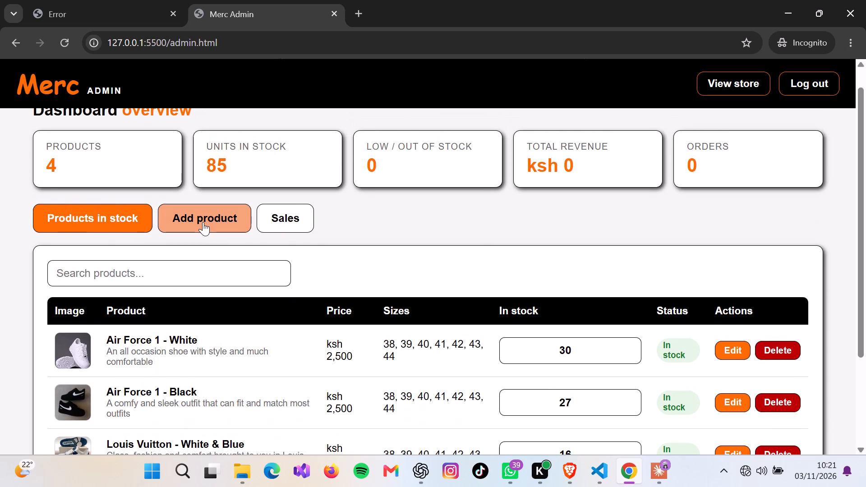
left_click(203, 222)
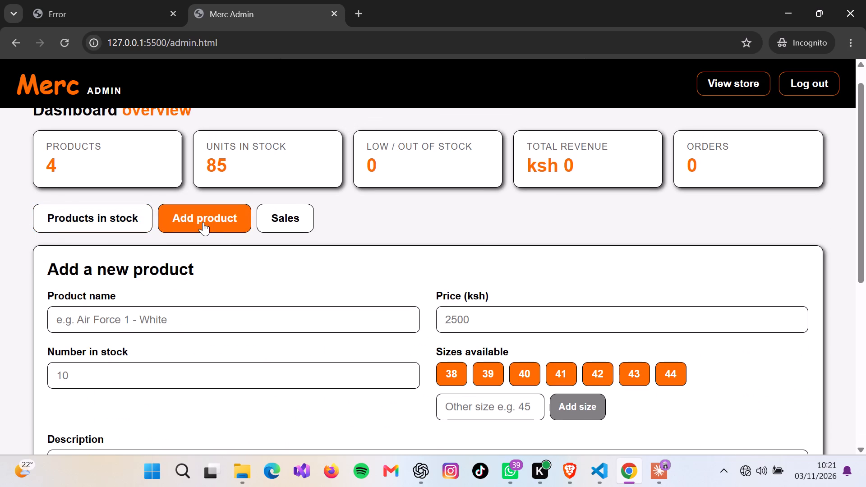
left_click(192, 318)
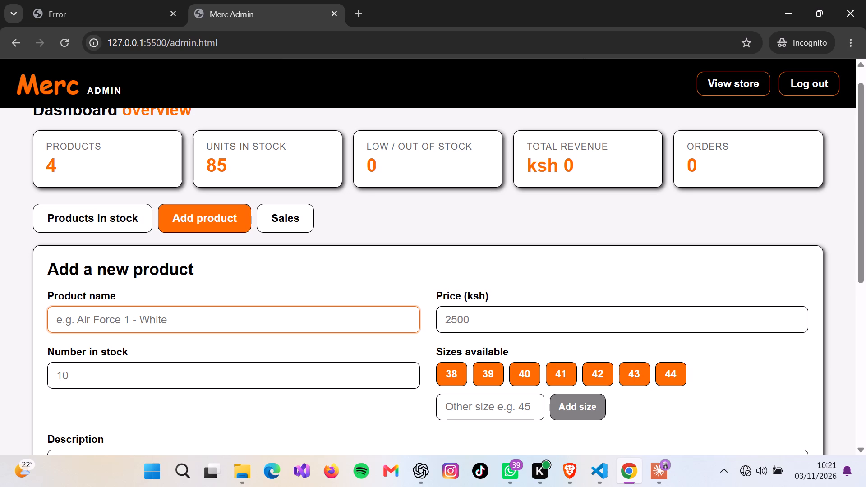
type("Jordan")
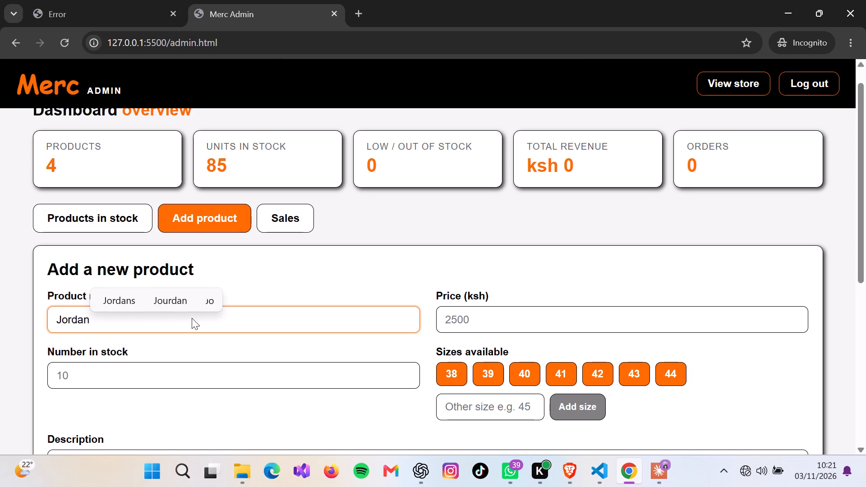
key("s")
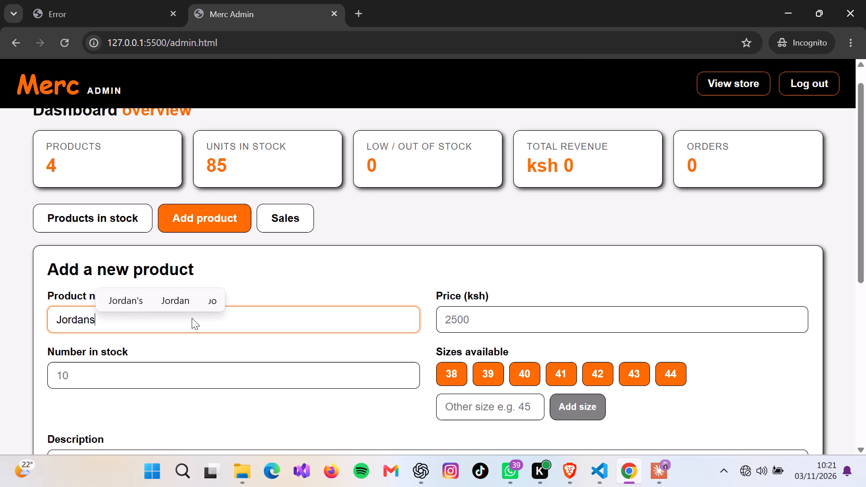
type("1")
key("space")
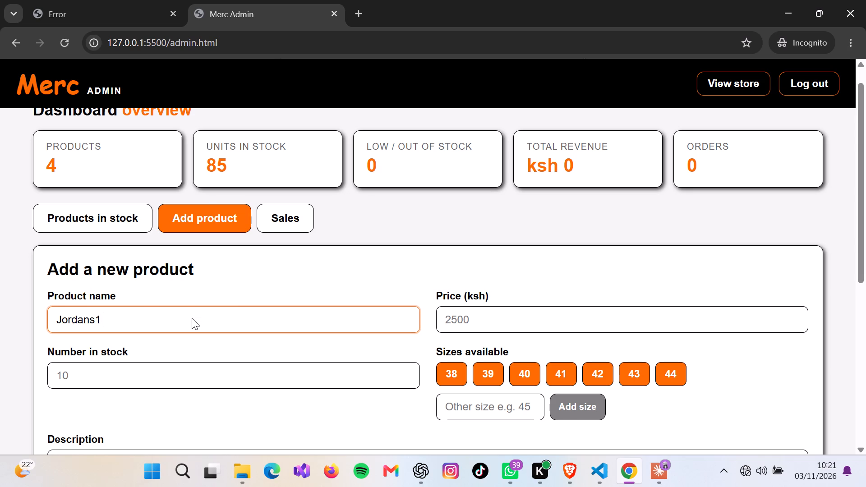
type("-")
key("space")
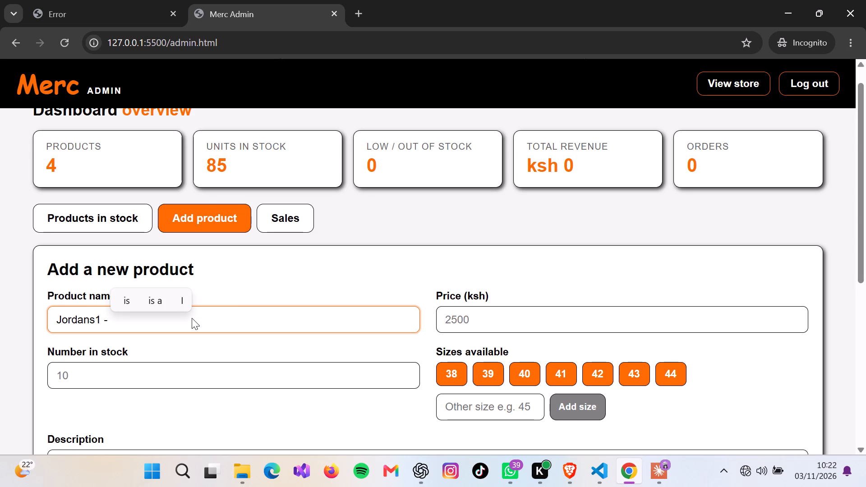
type("White")
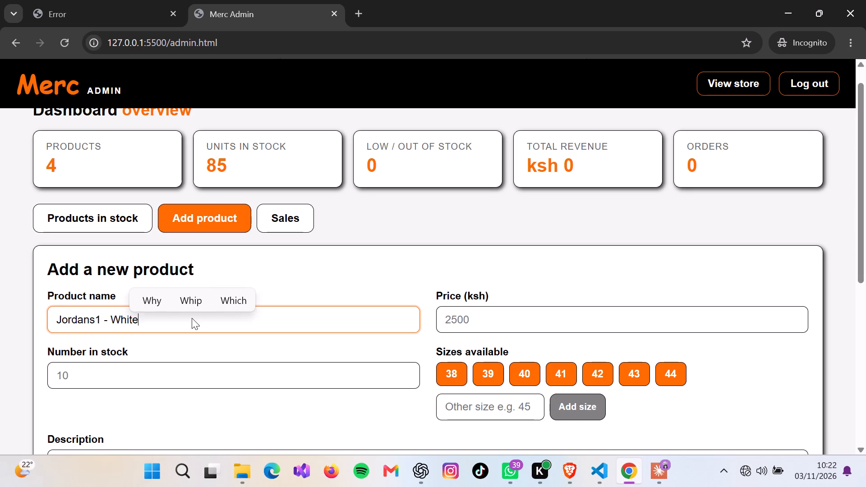
key("space")
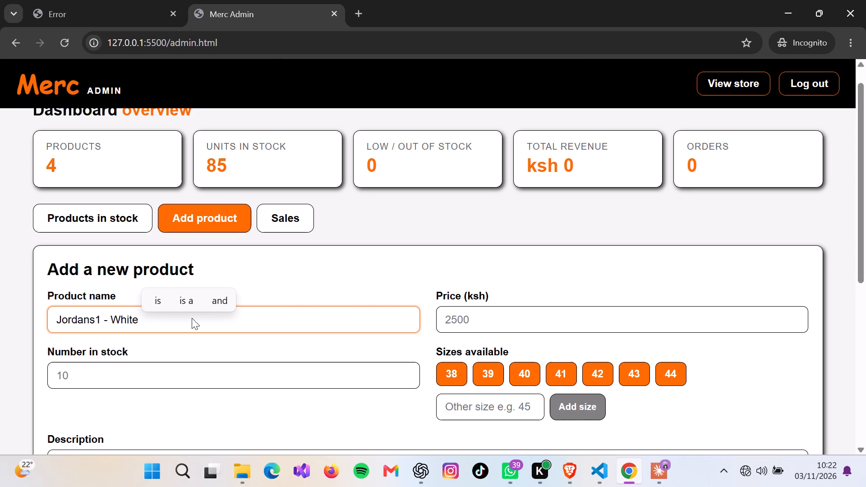
type("&")
key("space")
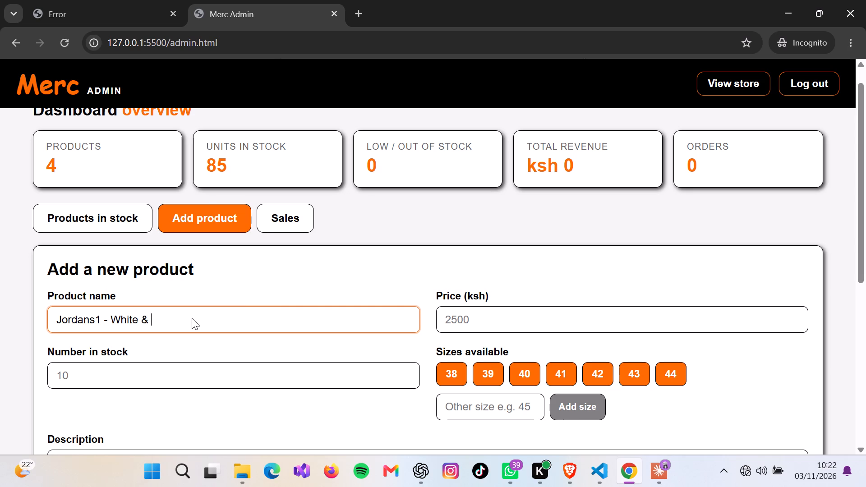
type("Bl")
type("ue")
Set the Jordans1 product's price to 2000 ksh and its number in stock to 21.
left_click(465, 318)
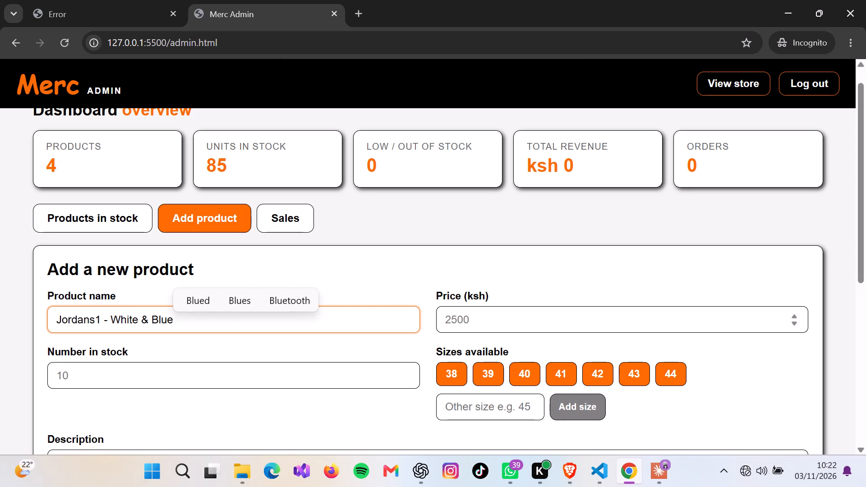
type("2000")
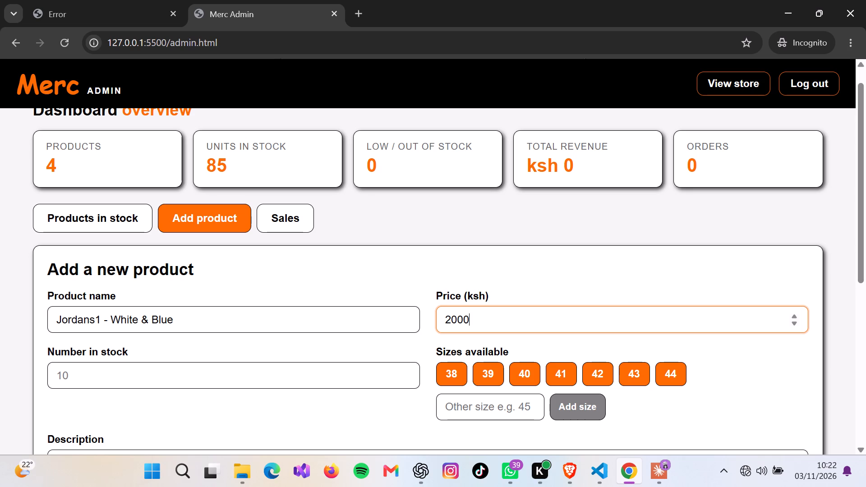
left_click(306, 370)
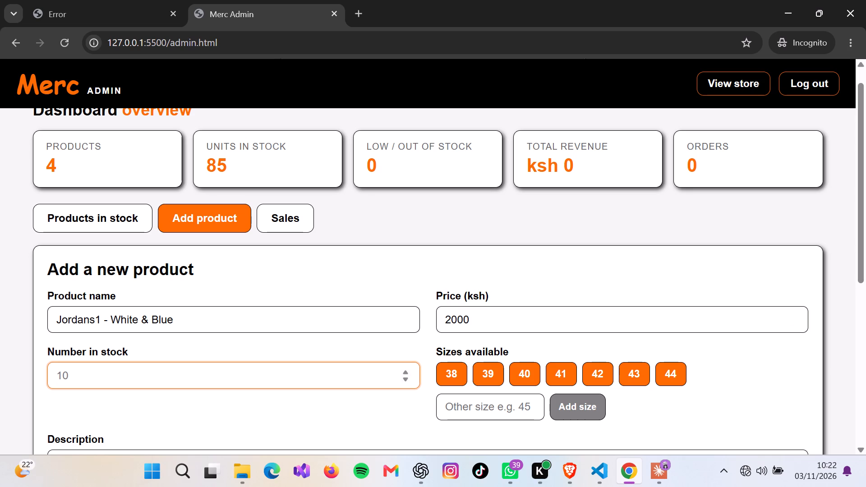
type("21")
Enter 45 as the other size for the Jordans1 product.
left_click(516, 408)
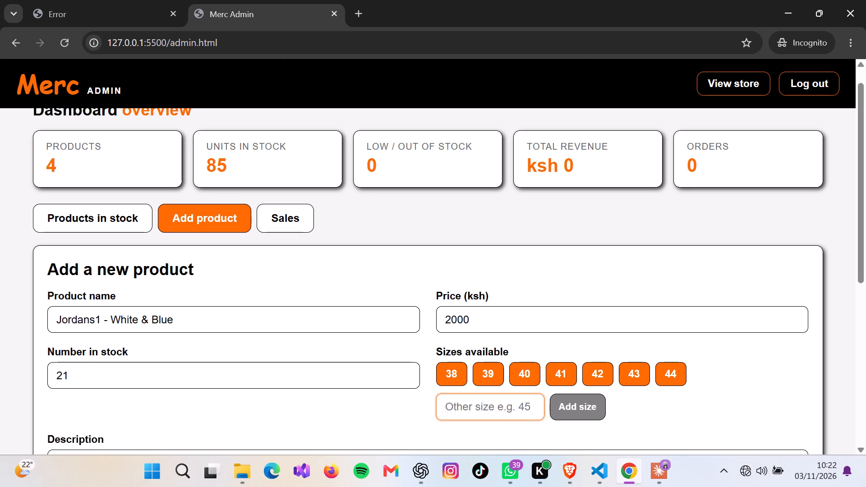
type("45")
Enter the Jordans1 product's description "Your go-to sneaker for every occasion".
scroll(516, 408, "down", 2)
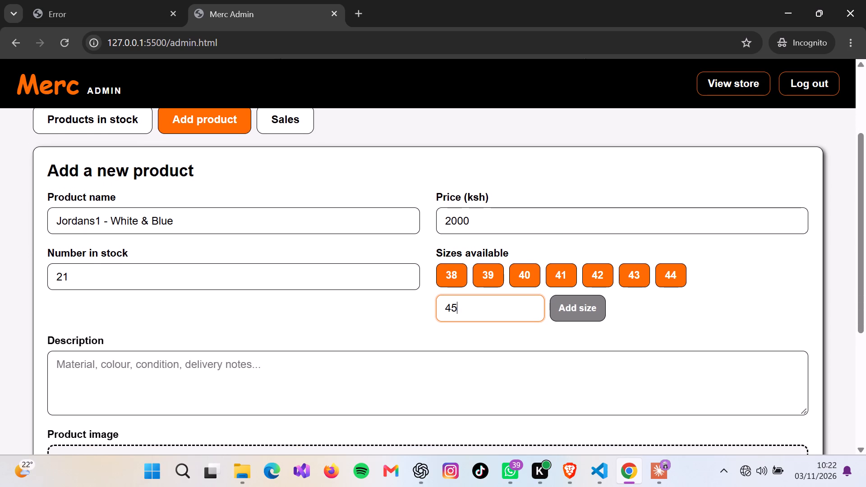
left_click(319, 369)
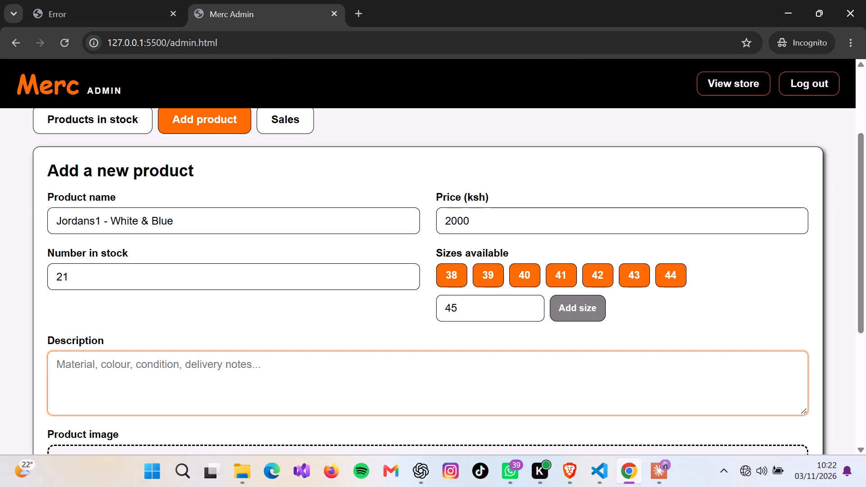
type("Your")
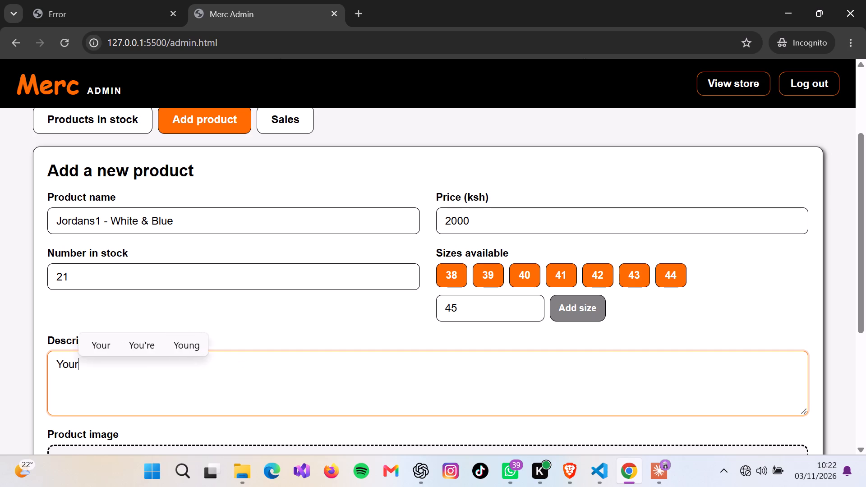
key("space")
type("go-to")
key("space")
type("snea")
type("ker")
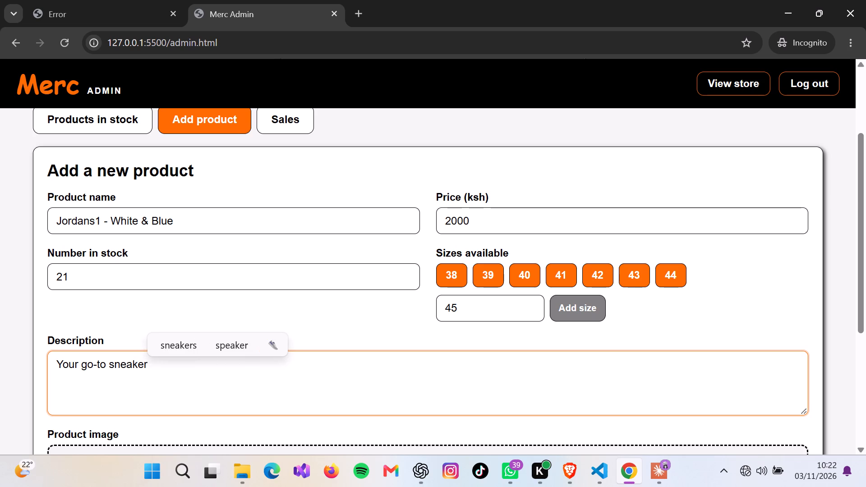
key("space")
type("for")
key("space")
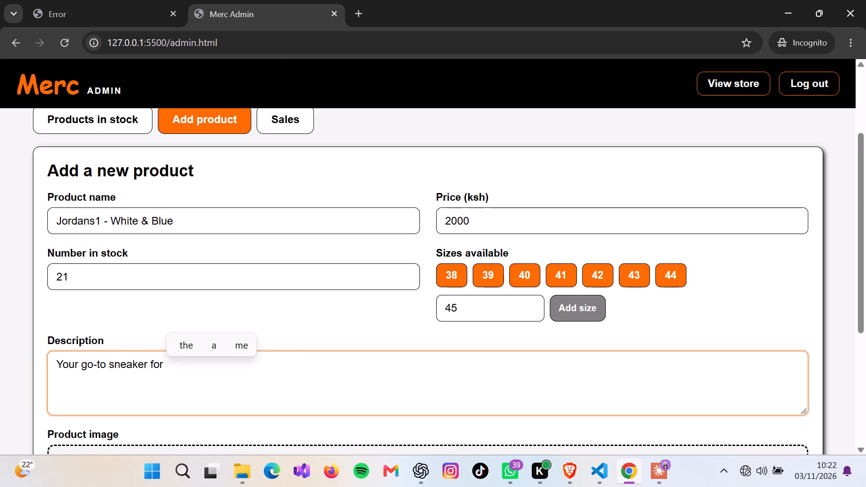
type("every oc")
type("casion")
Upload J1.jpg from the Downloads folder as the Jordans1 product's image.
scroll(319, 369, "down", 2)
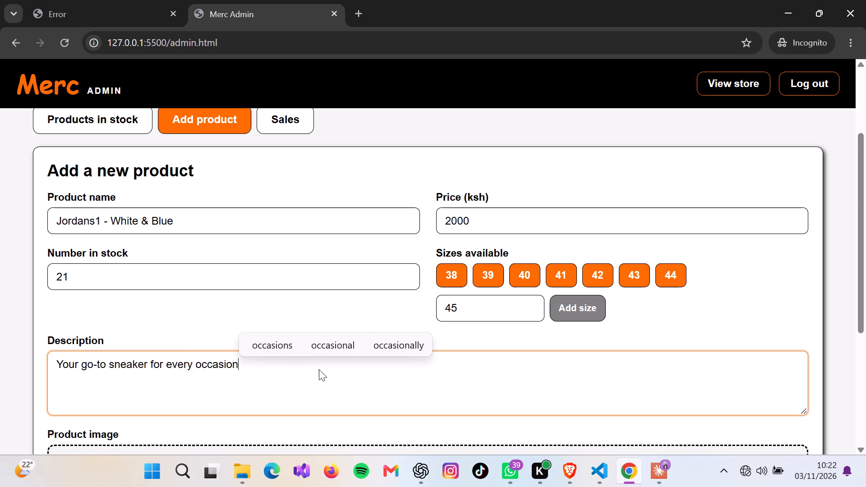
scroll(427, 369, "down", 2)
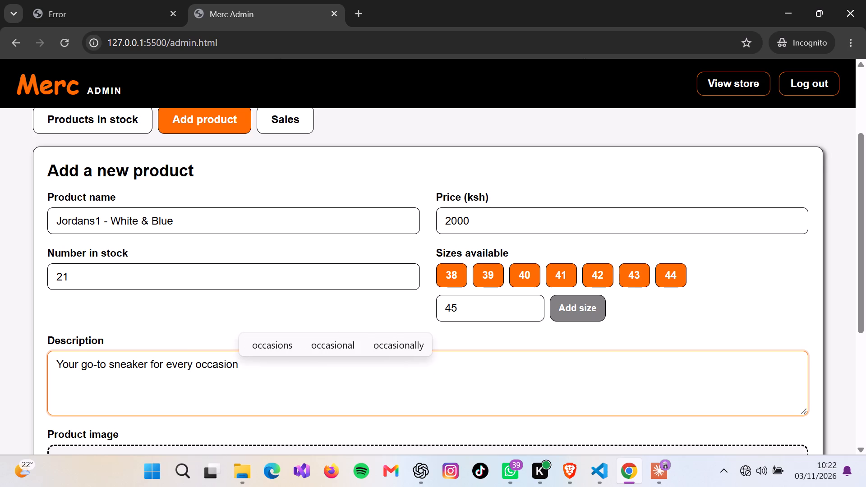
scroll(470, 211, "up", 1)
scroll(470, 211, "down", 4)
left_click(390, 289)
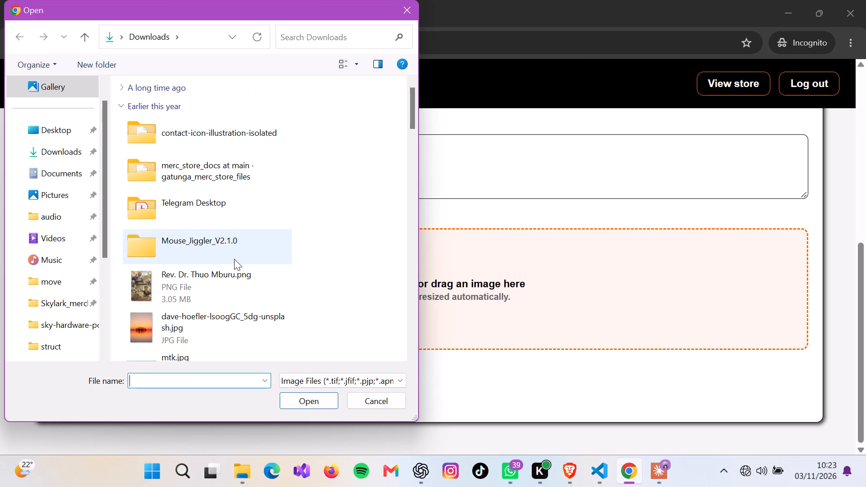
scroll(234, 259, "down", 1)
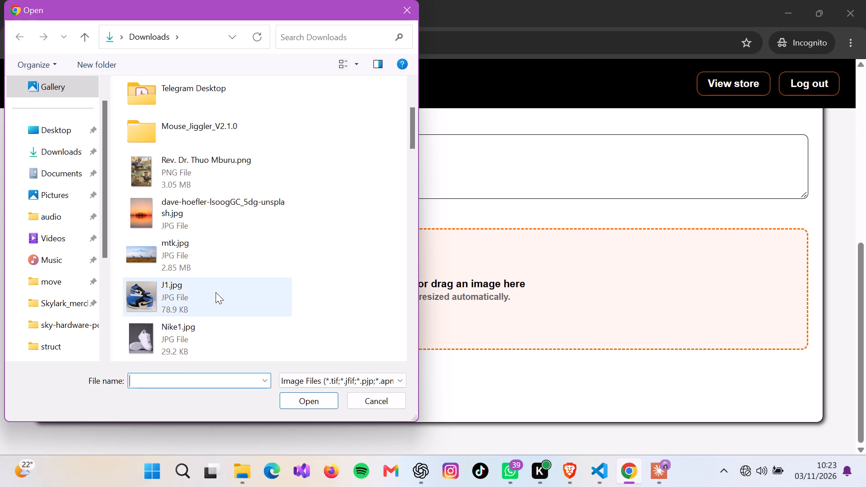
left_click(216, 292)
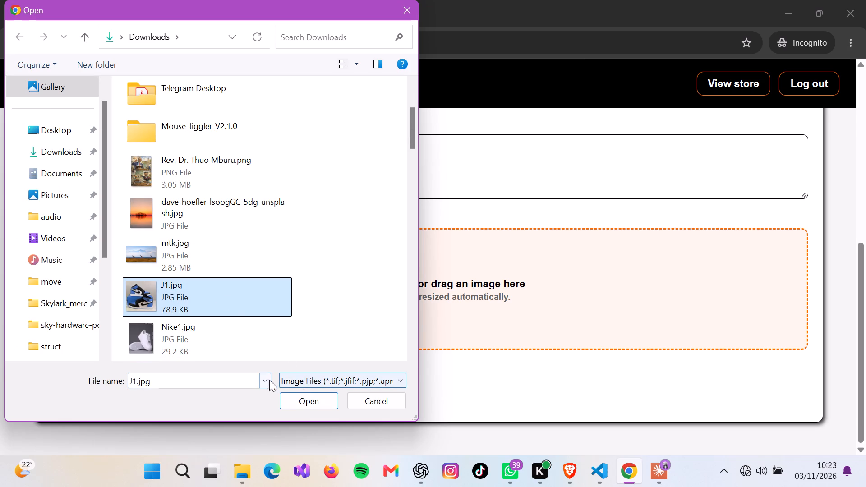
left_click(299, 400)
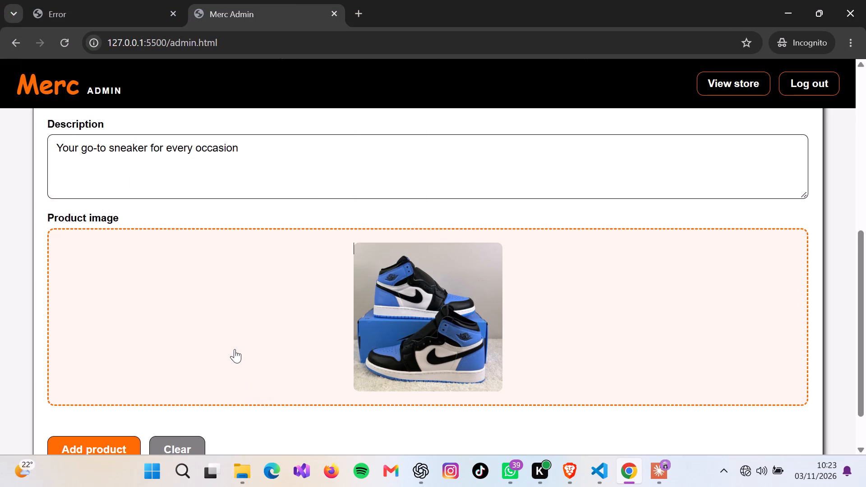
Add the completed Jordans1 - White & Blue product to the store's stock.
scroll(235, 349, "down", 2)
left_click(68, 398)
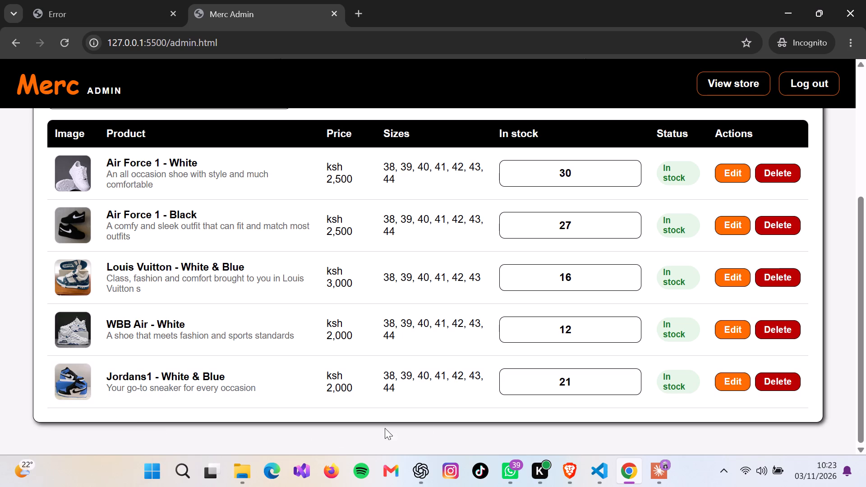
Open a blank form for adding another new product, ready at the product name.
scroll(80, 284, "up", 3)
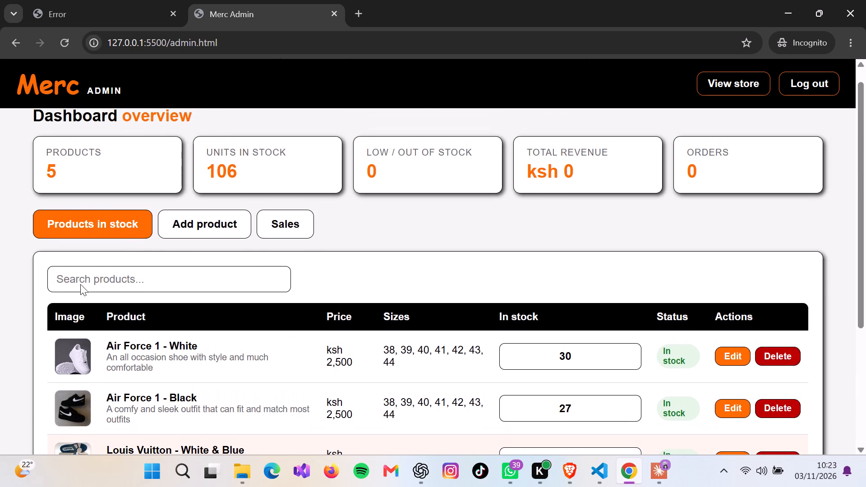
left_click(193, 229)
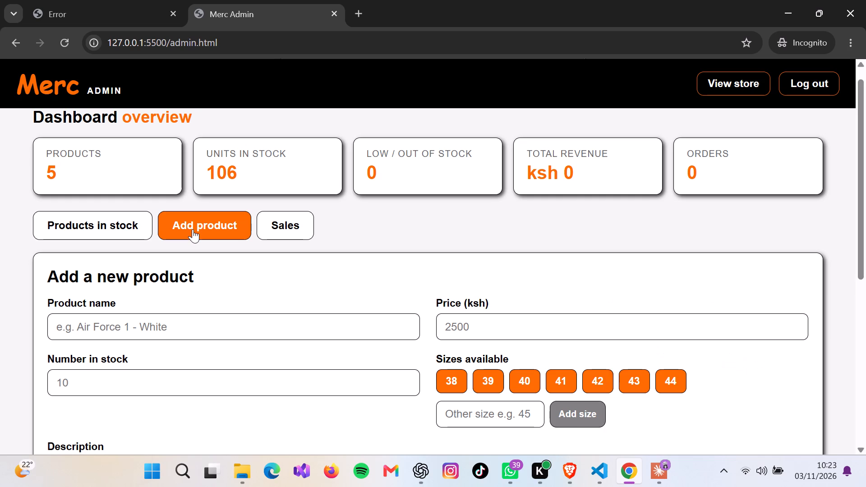
left_click(138, 326)
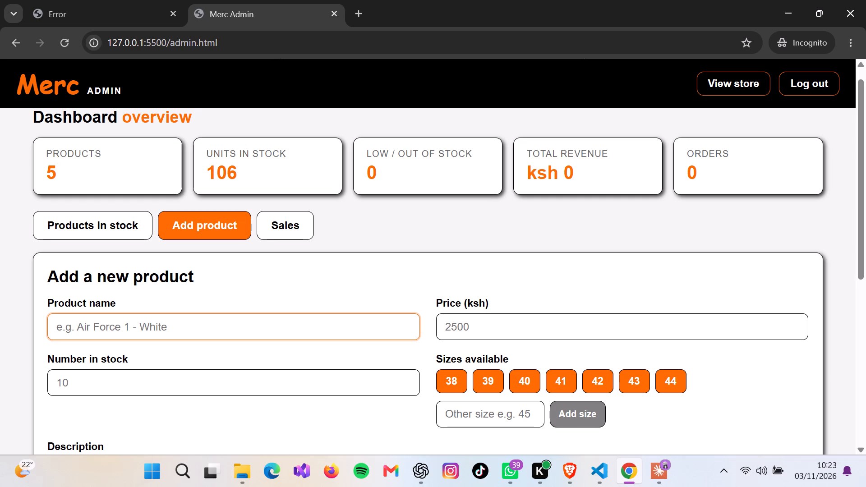
Name the new product "Classic Platform Sneakers".
type("Class")
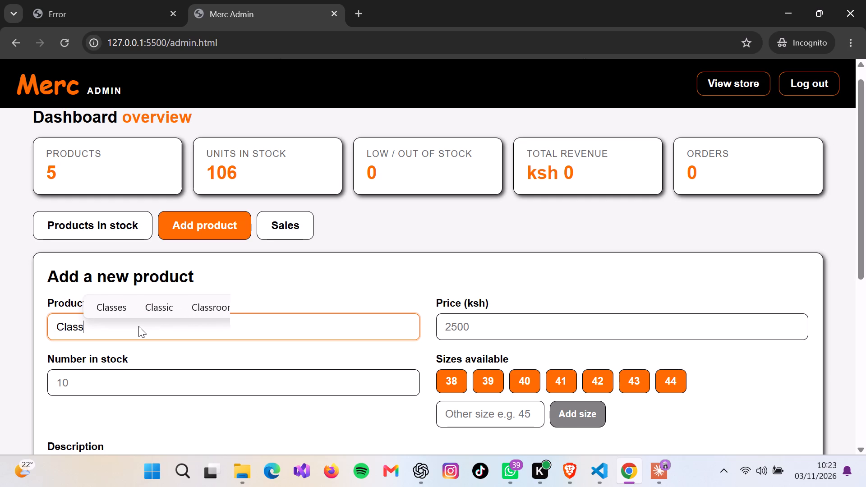
type("ic")
key("space")
type("Platform")
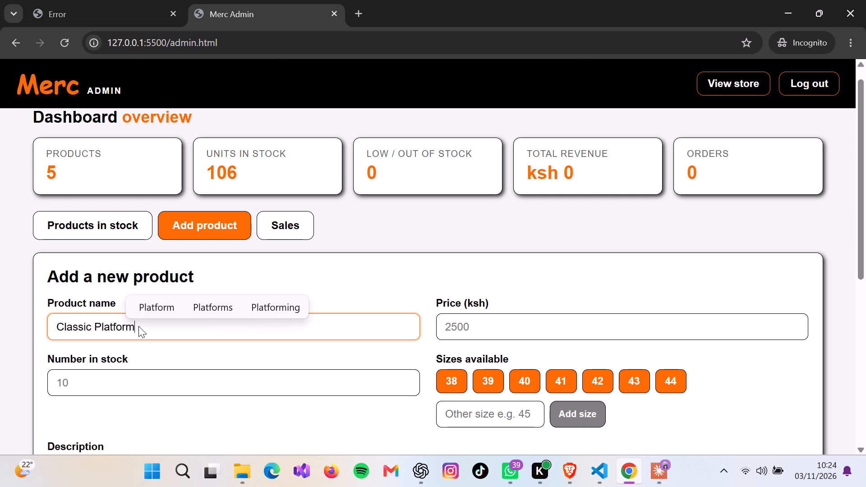
key("space")
key("s")
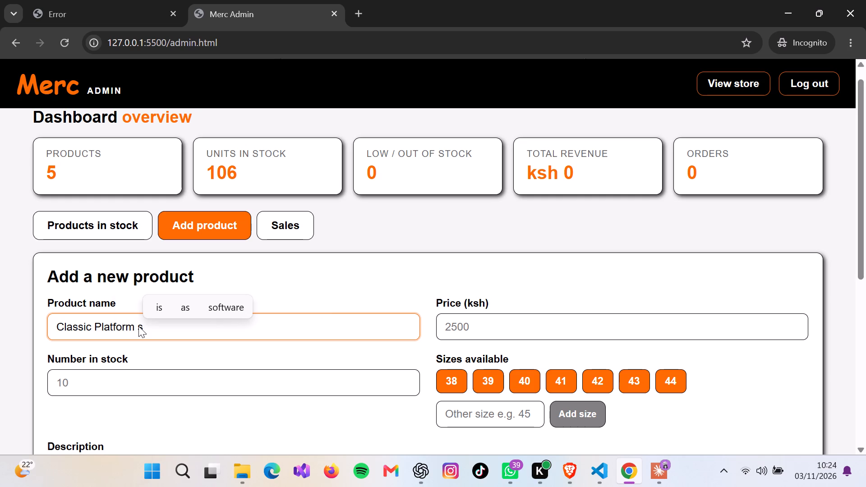
key("BackSpace")
type("Snea")
type("ker")
key("s")
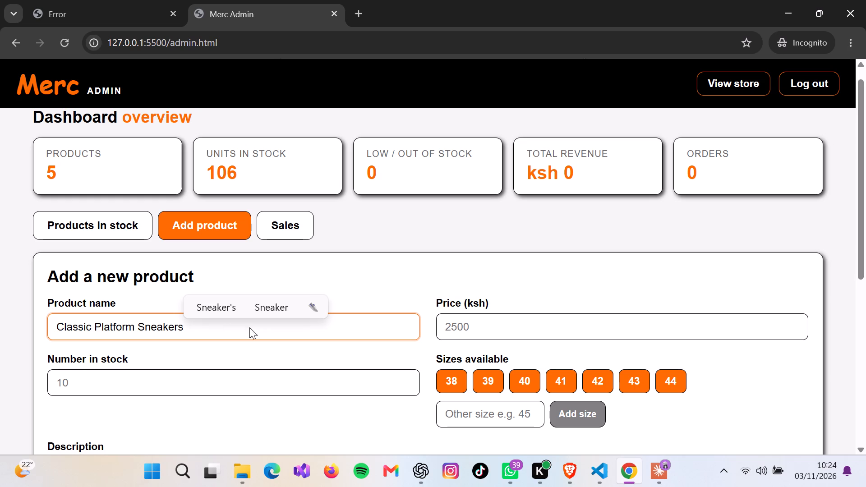
Set the Classic Platform Sneakers product's price to 3500 ksh and its number in stock to 22.
left_click(498, 328)
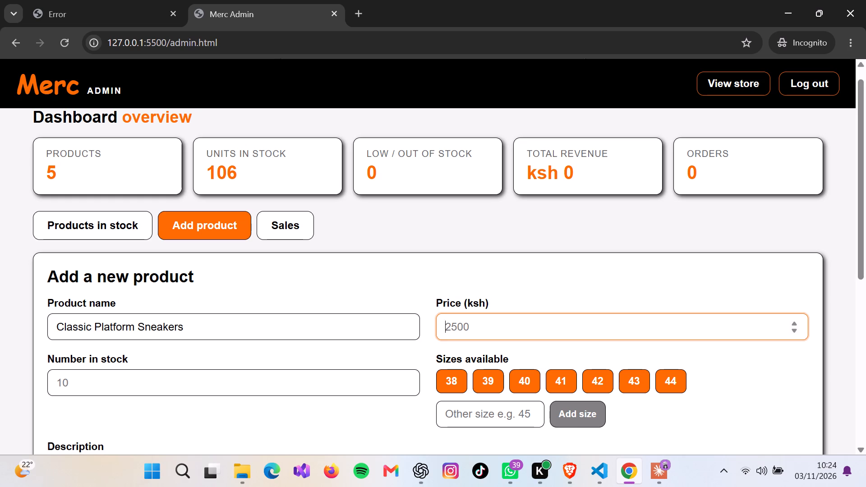
type("3500")
left_click(279, 377)
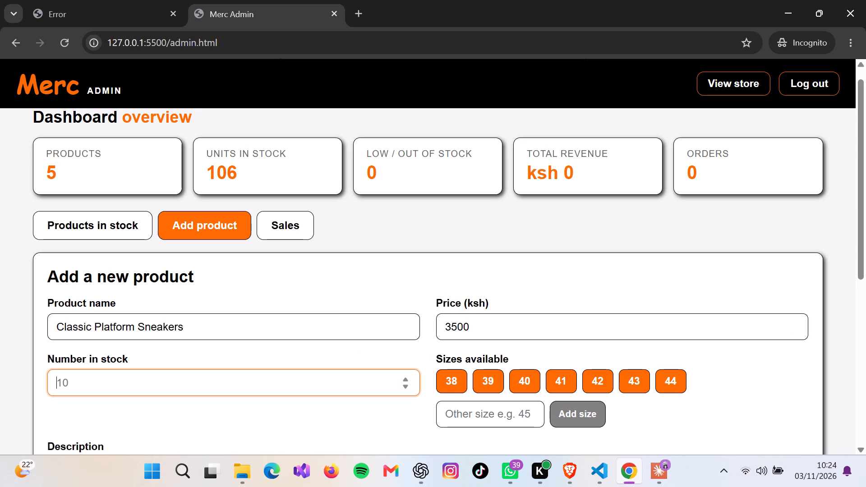
type("22")
Enter 45 as the other size for the Classic Platform Sneakers product.
left_click(498, 410)
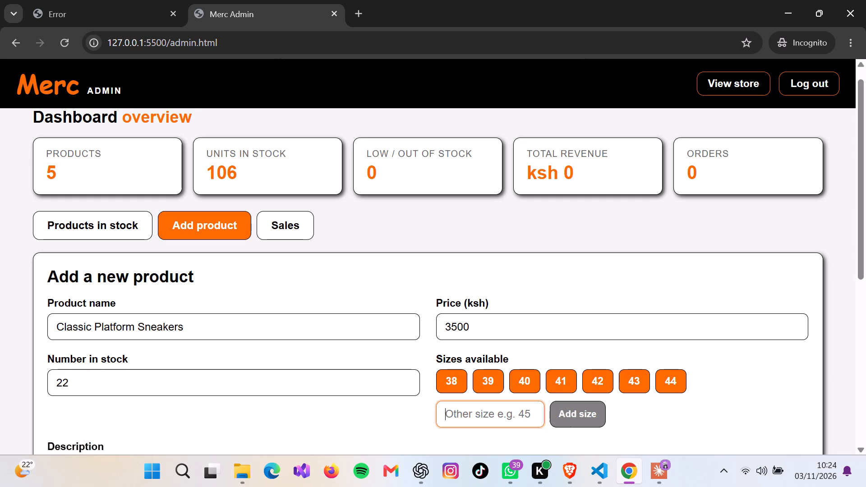
type("45")
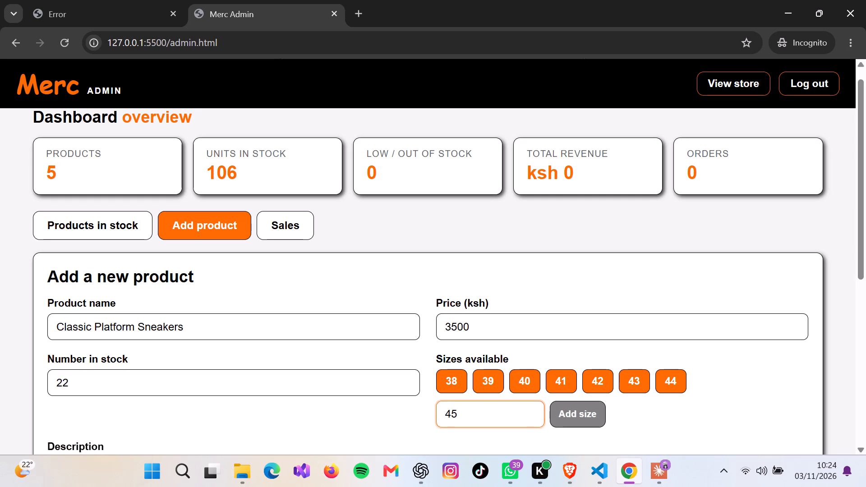
Enter the Classic Platform Sneakers product's description "Simple and comfortable sneakers".
scroll(331, 424, "down", 3)
left_click(203, 330)
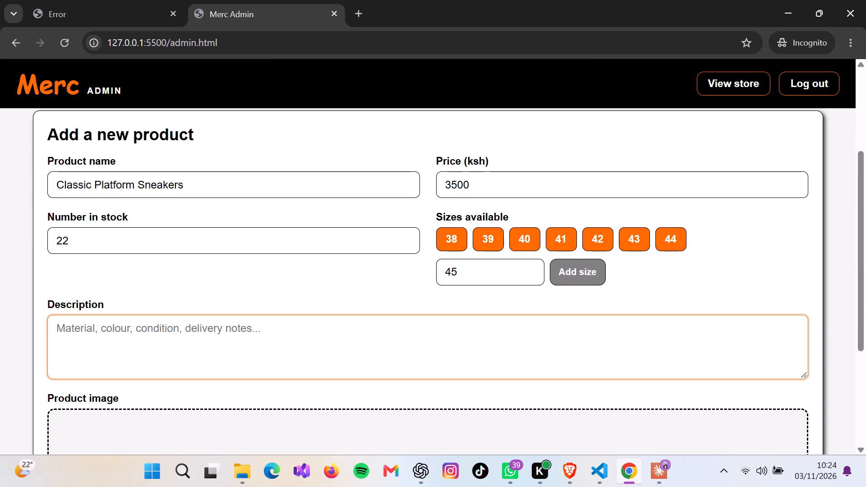
type("Simpl")
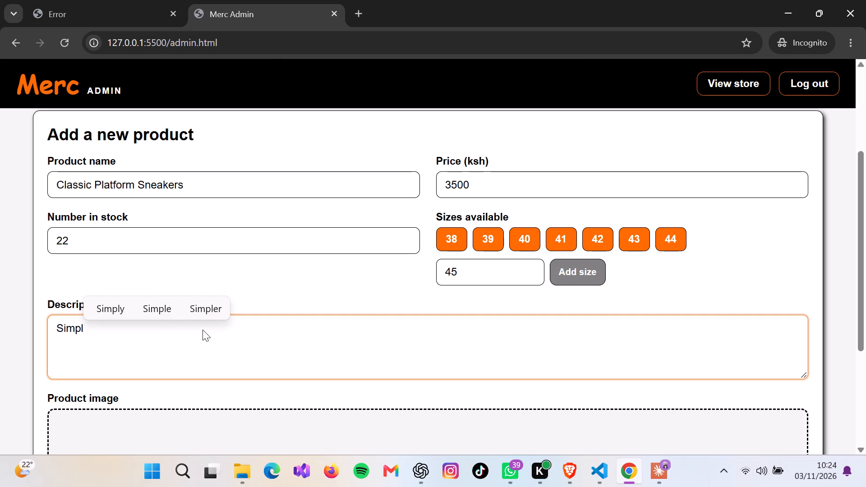
key("e")
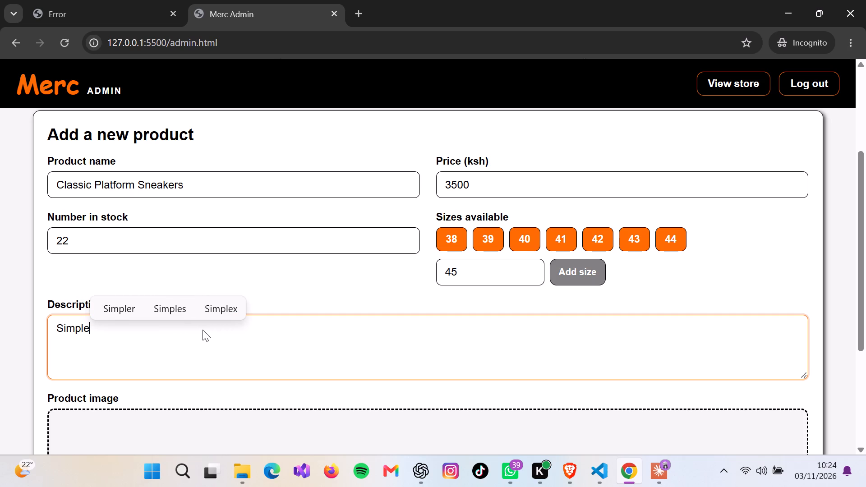
key("space")
type("and comfo")
type("rtable")
key("space")
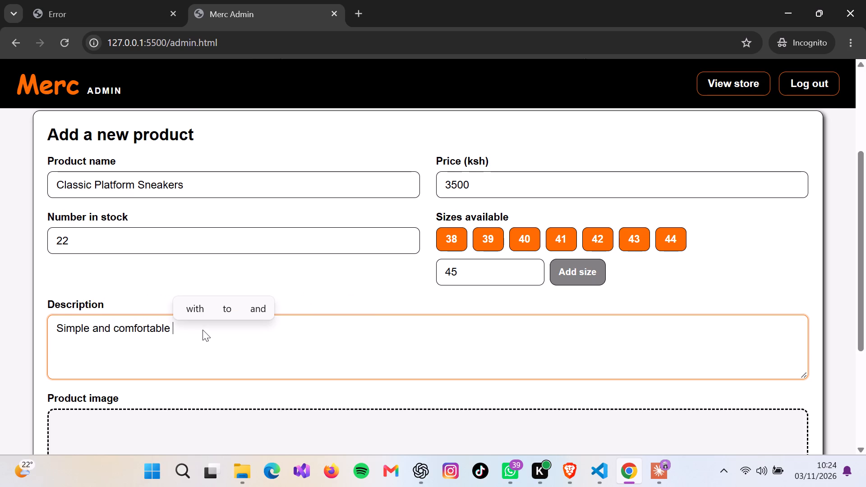
type("sh")
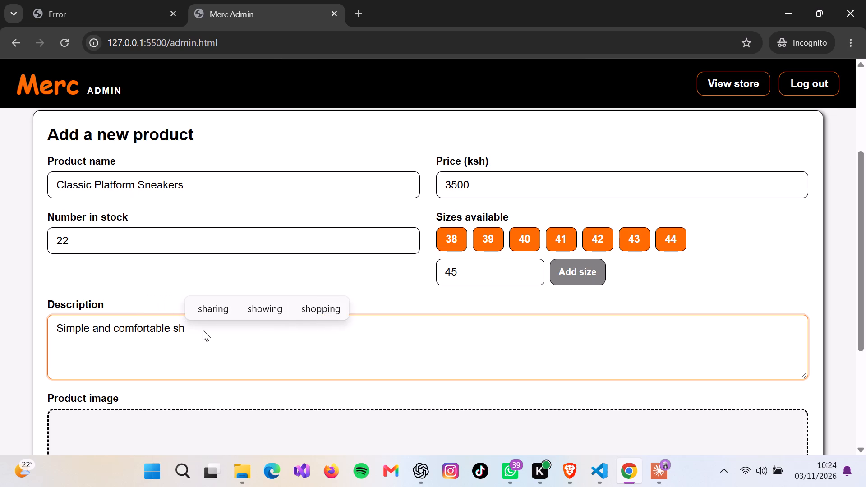
key("BackSpace")
key("BackSpace")
type("sneakers")
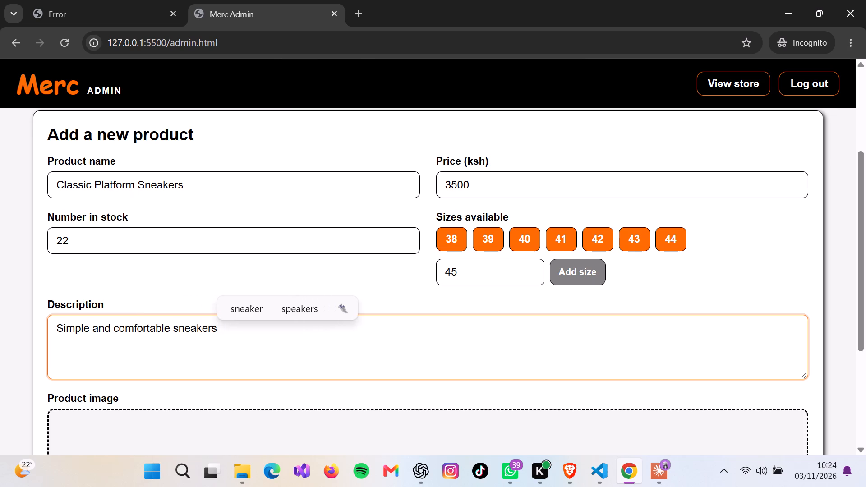
Upload Sneak2.jpg from the Downloads folder as the Classic Platform Sneakers product's image.
scroll(203, 330, "down", 3)
left_click(301, 310)
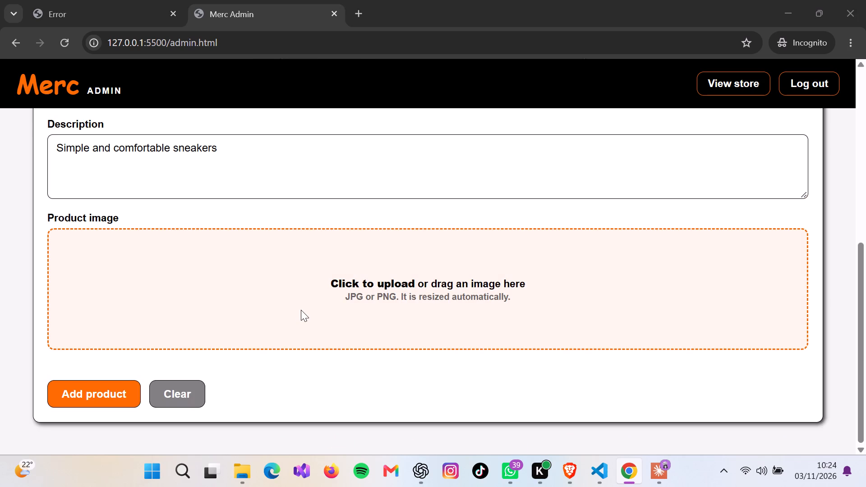
scroll(293, 250, "down", 3)
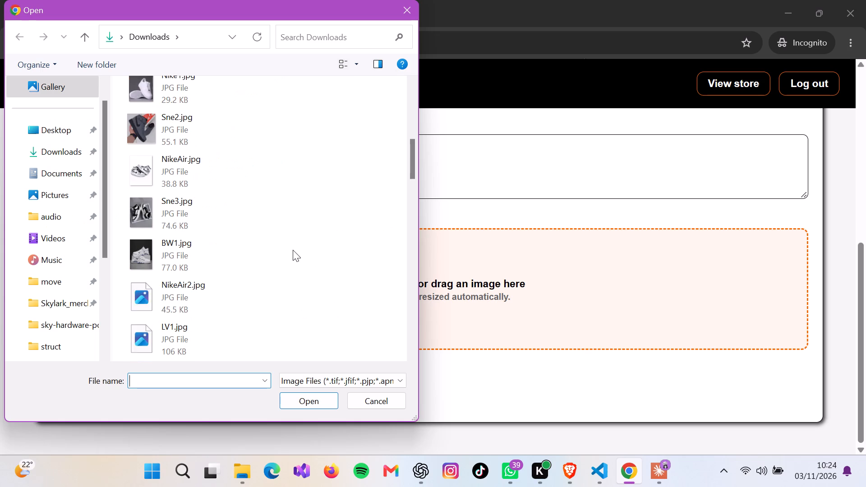
scroll(245, 252, "down", 2)
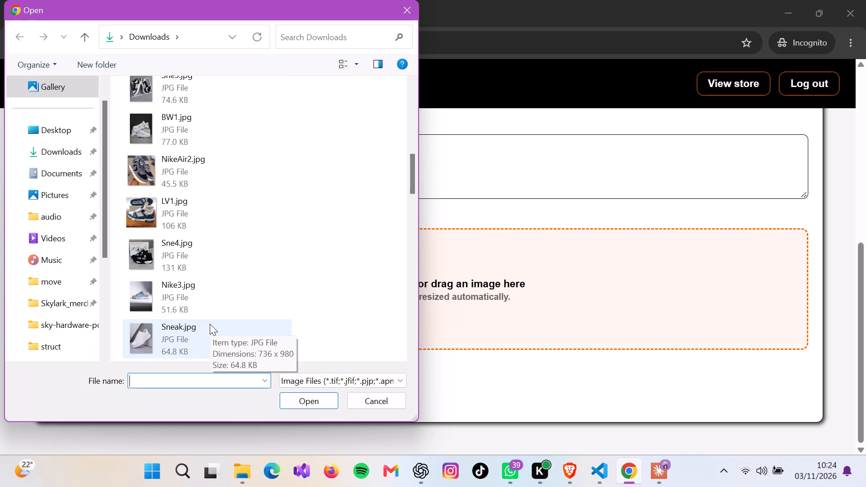
scroll(210, 324, "down", 2)
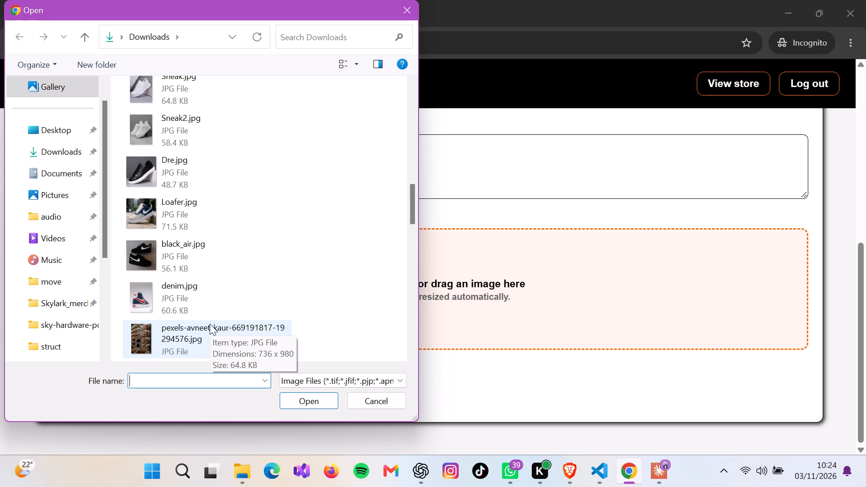
left_click(206, 124)
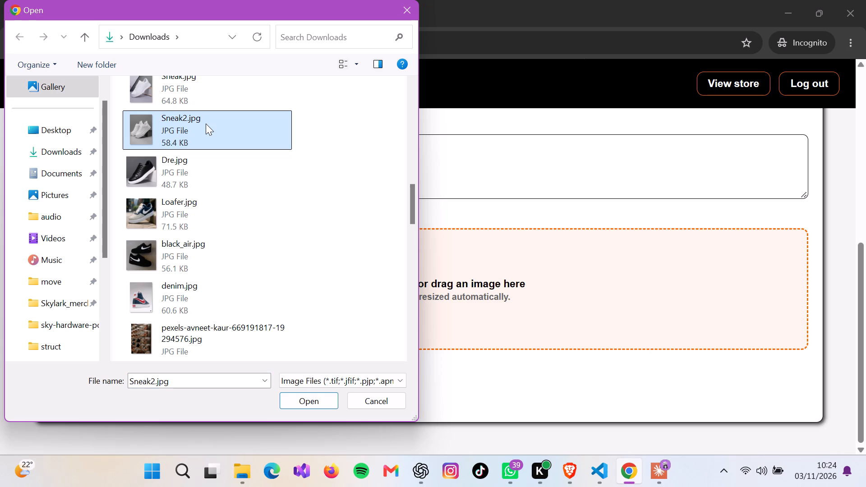
left_click(308, 400)
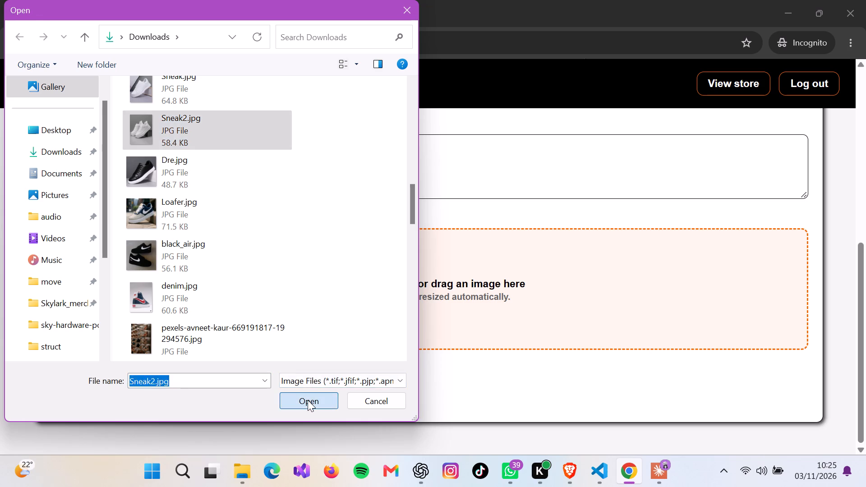
Add the completed Classic Platform Sneakers product to the store.
left_click(116, 442)
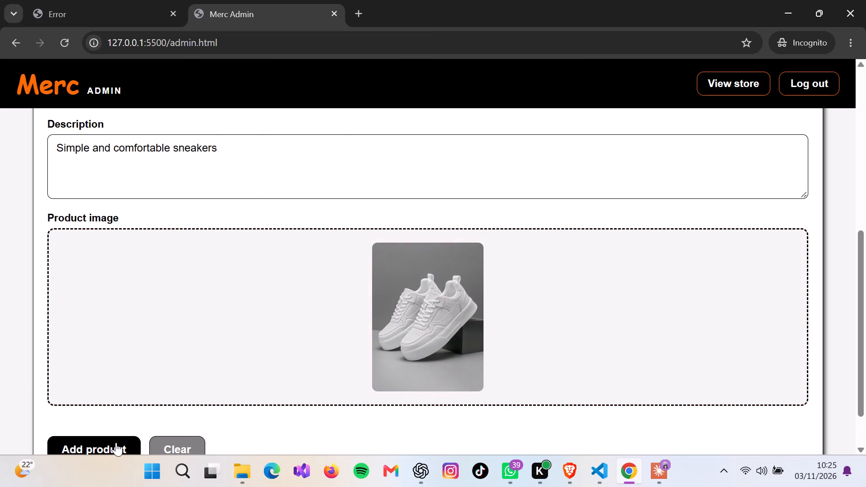
scroll(166, 342, "down", 1)
scroll(166, 342, "up", 5)
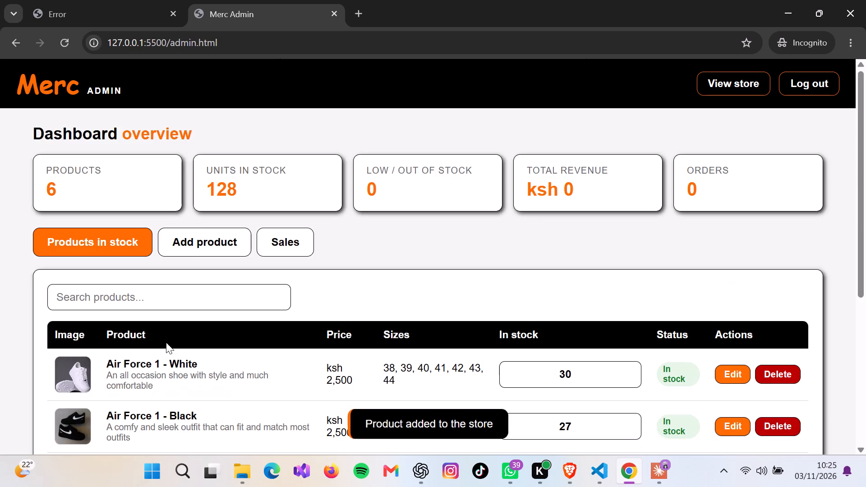
scroll(166, 342, "down", 5)
scroll(274, 355, "up", 4)
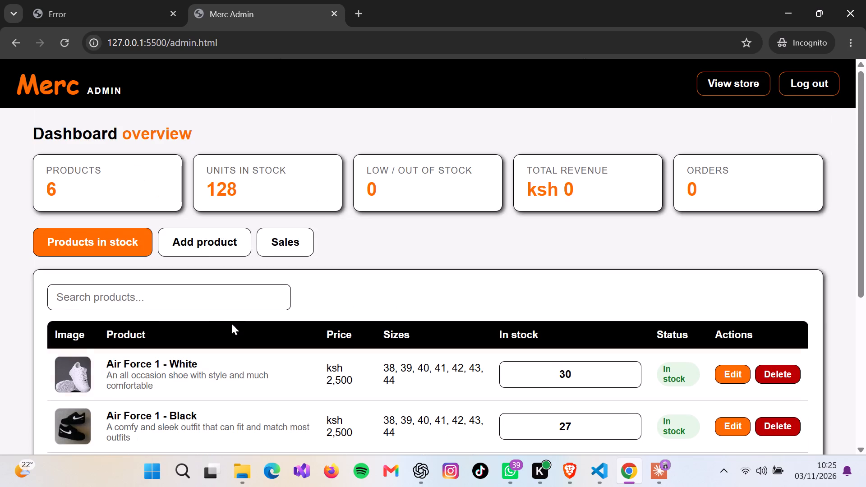
Start a new product entry and name it "Air Force 2 - Gray & Black".
left_click(192, 237)
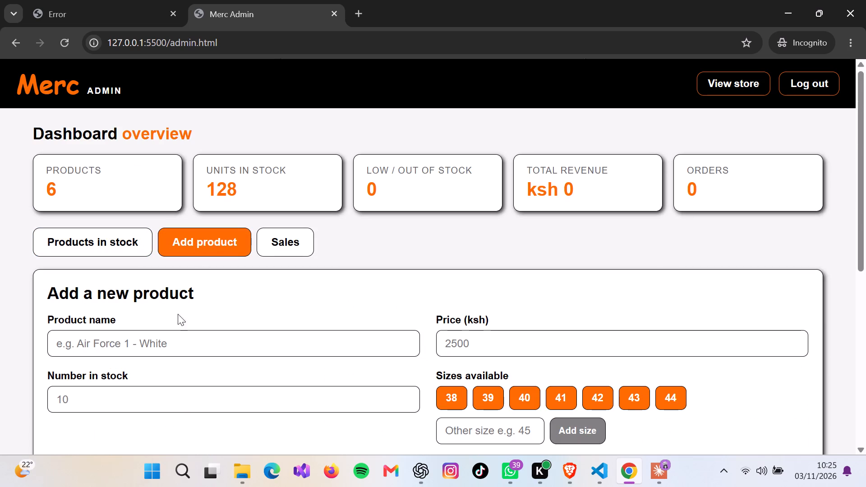
left_click(159, 342)
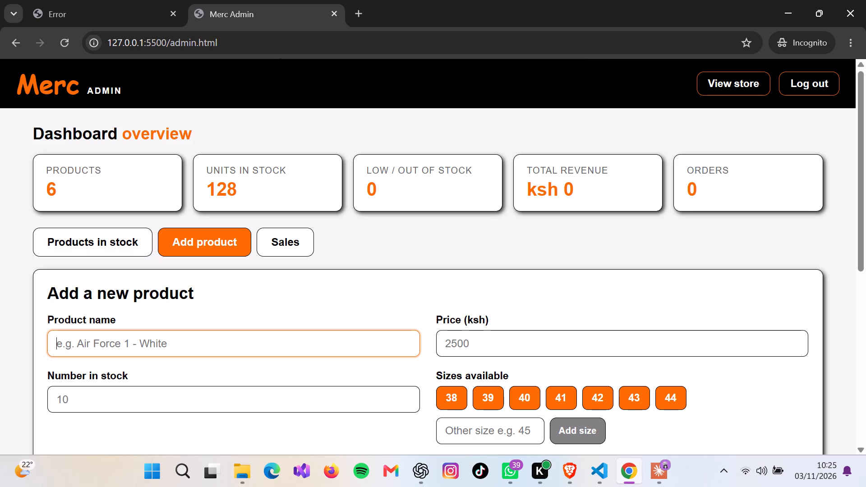
type("Air Force 2")
key("space")
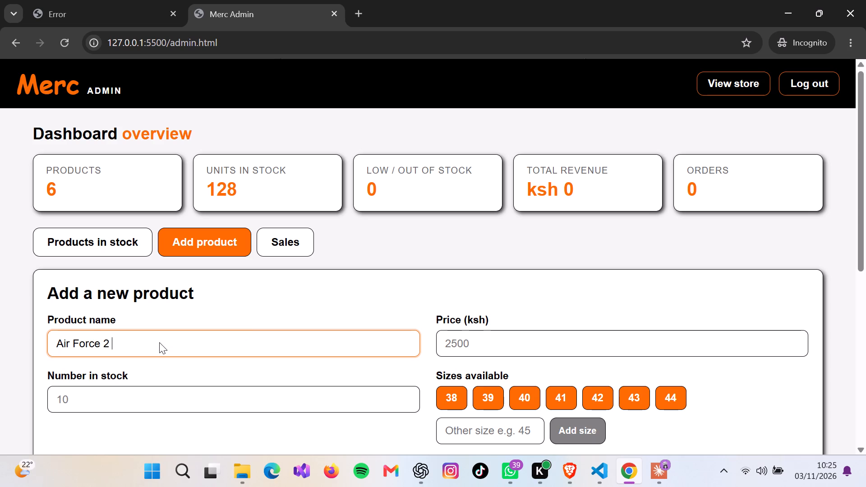
type("-")
key("space")
key("space")
key("BackSpace")
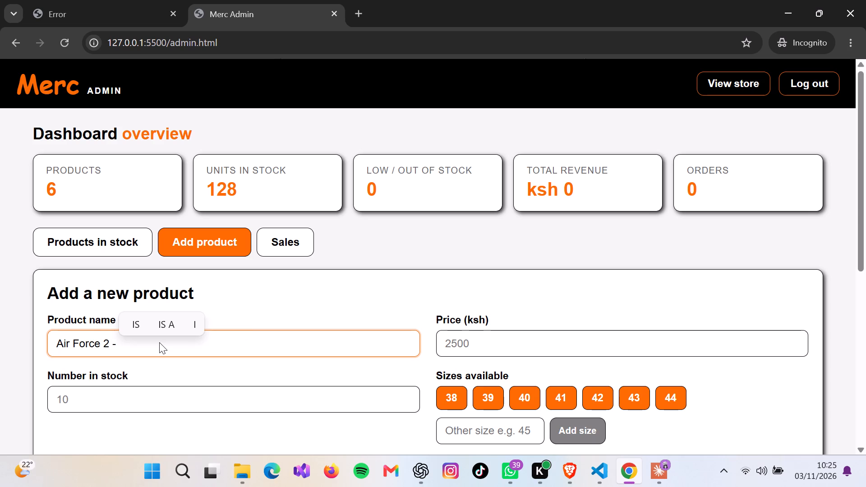
type("Gray")
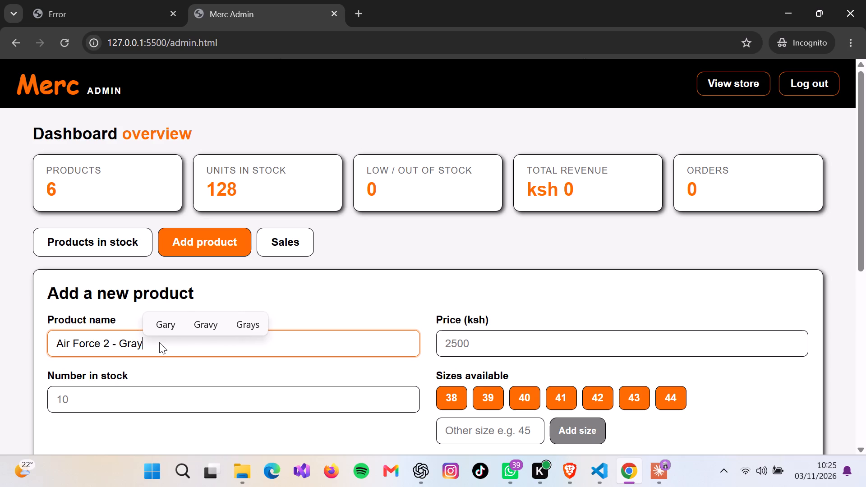
key("space")
type("&")
key("space")
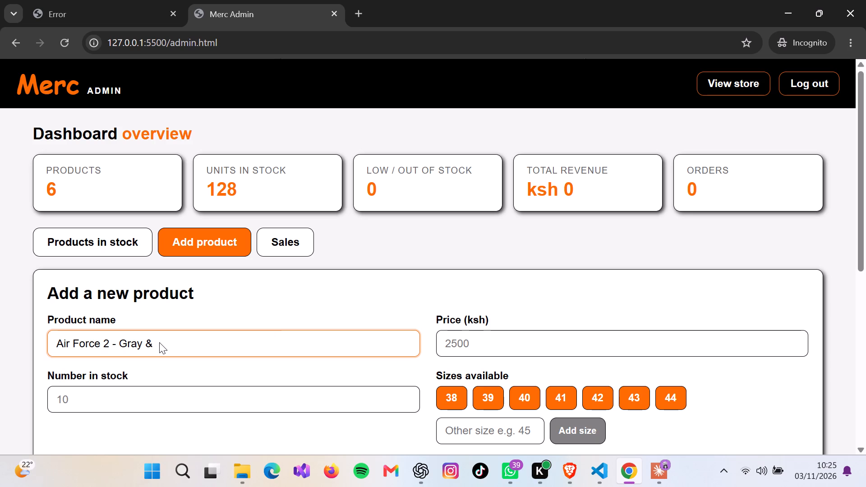
type("Black")
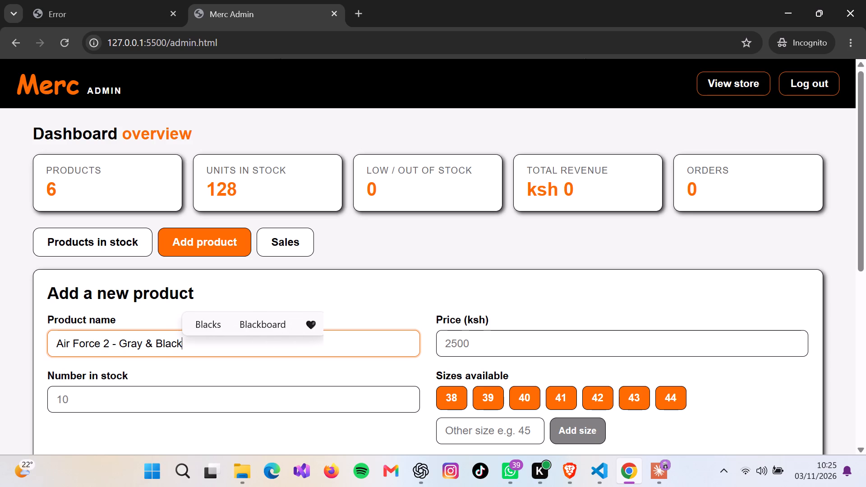
Set the Air Force 2 - Gray & Black product's price to 3000 ksh.
left_click(465, 343)
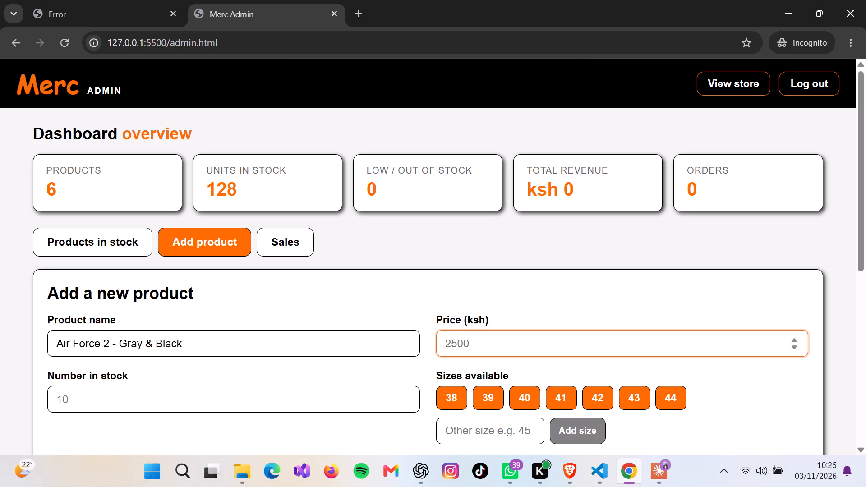
type("3000")
Set the number in stock for the Air Force 2 - Gray & Black product to 21.
left_click(342, 395)
type("18")
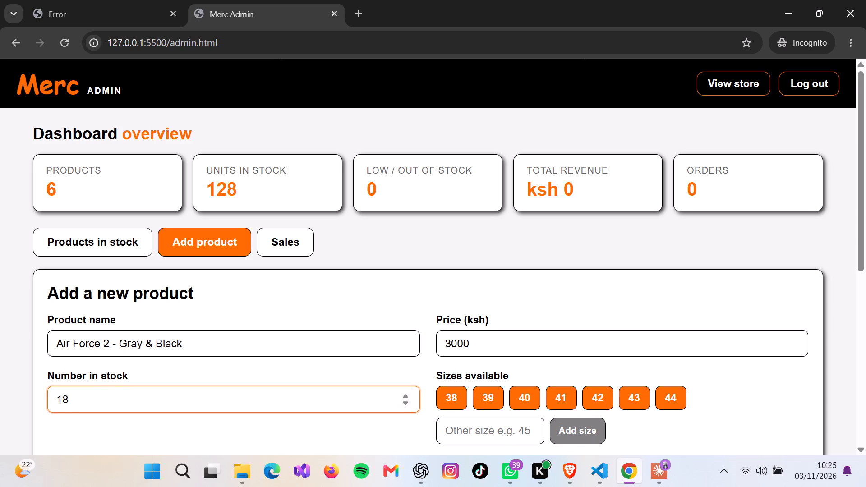
scroll(476, 425, "down", 1)
scroll(417, 379, "down", 1)
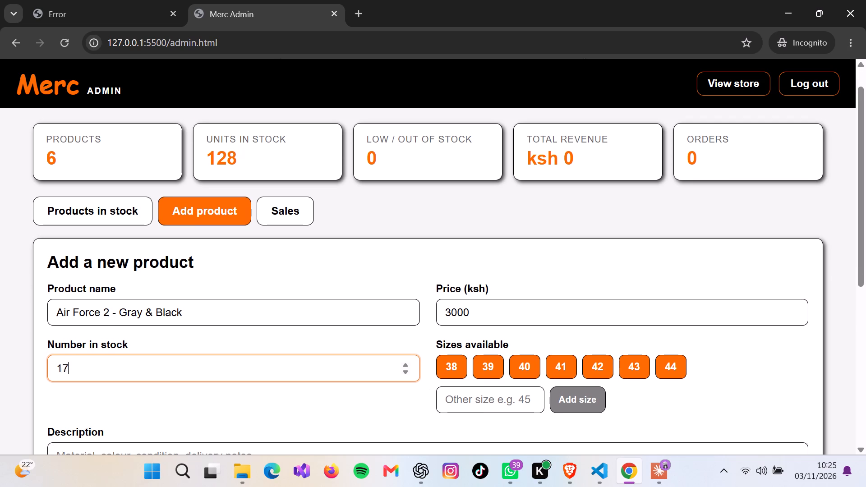
scroll(417, 379, "down", 1)
key("1")
key("BackSpace")
key("BackSpace")
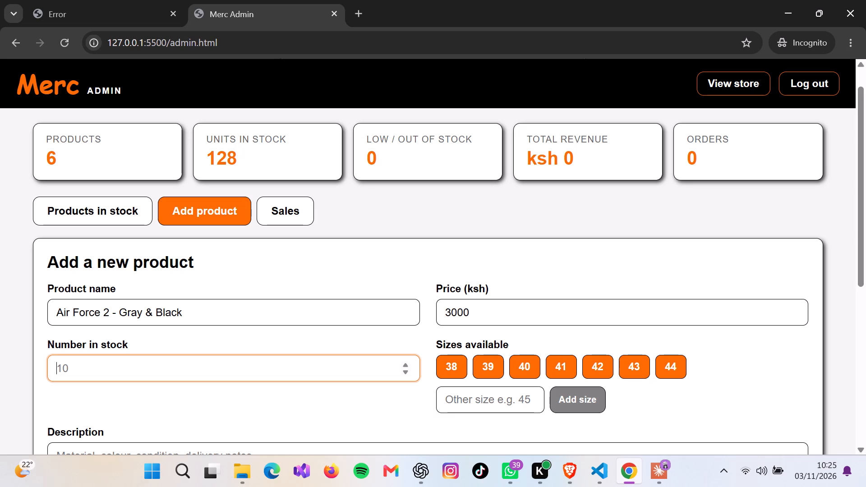
type("18")
scroll(359, 372, "down", 2)
scroll(359, 372, "up", 4)
left_click(296, 412)
Enter the Air Force 2 product's description "A comfy sneaker that meets elegance, fit and affordability".
scroll(296, 412, "down", 2)
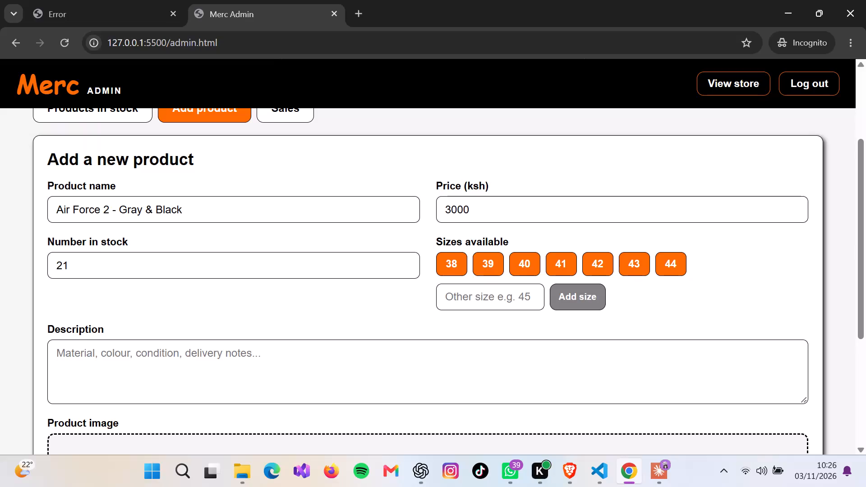
scroll(263, 384, "down", 1)
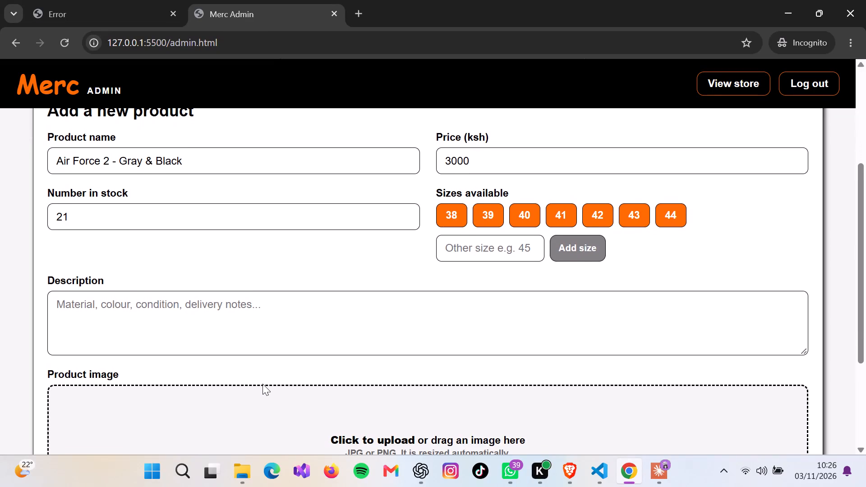
left_click(167, 322)
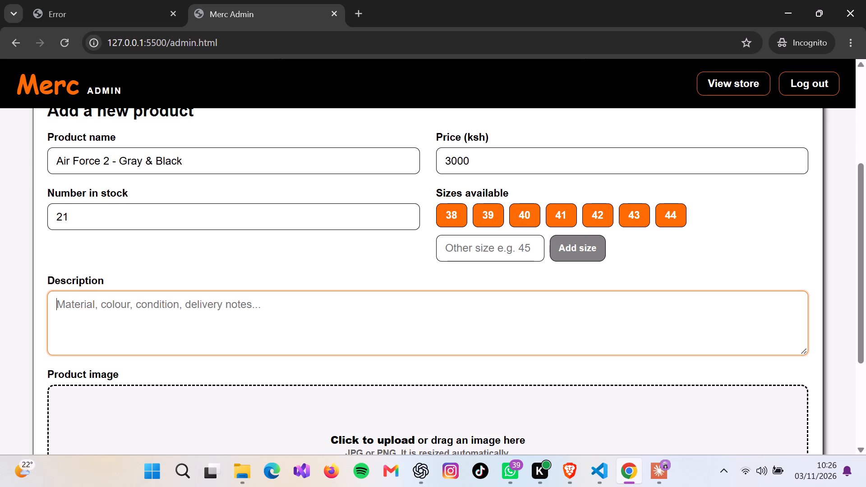
type("a")
key("space")
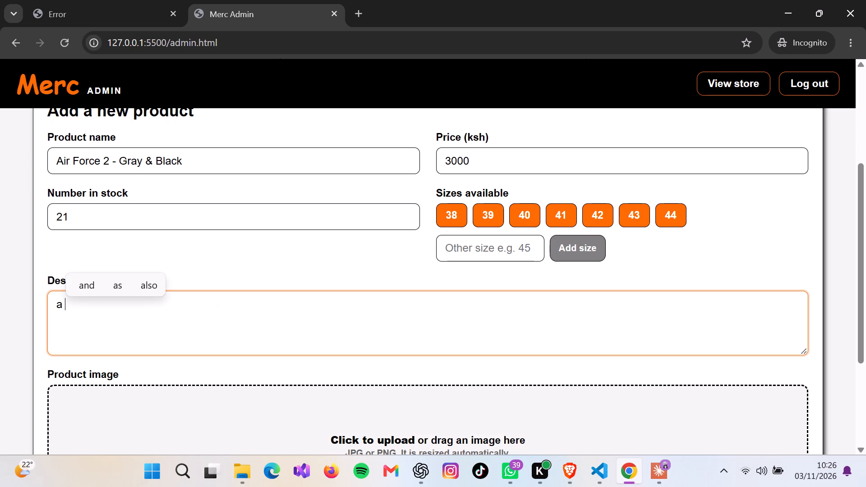
key("BackSpace")
key("BackSpace")
type("A")
key("space")
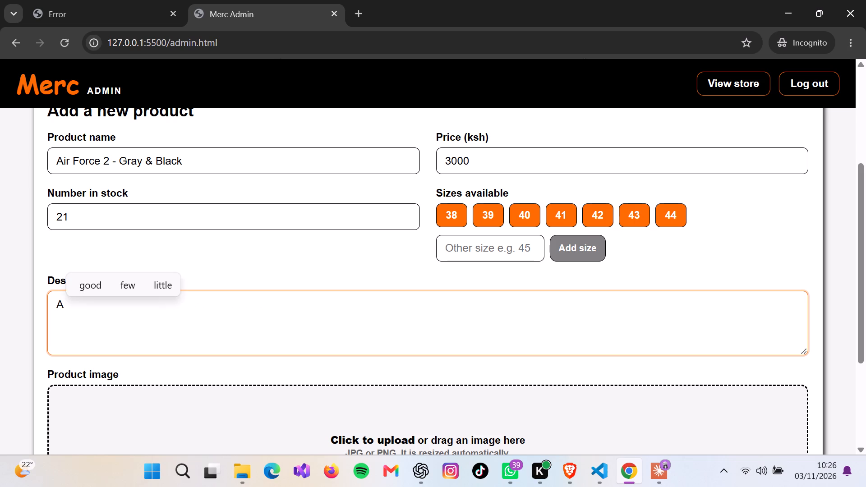
type("comfy sneaker")
key("space")
type("that")
key("space")
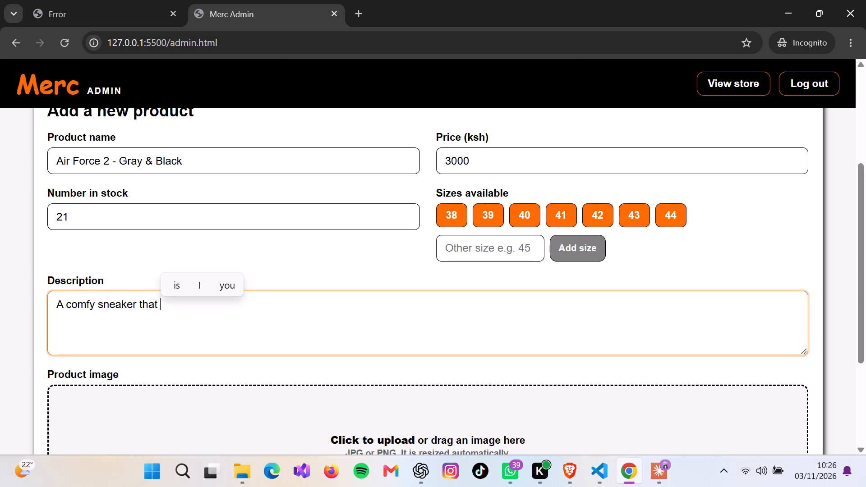
type("meets elegance, fo")
key("BackSpace")
type("it")
key("space")
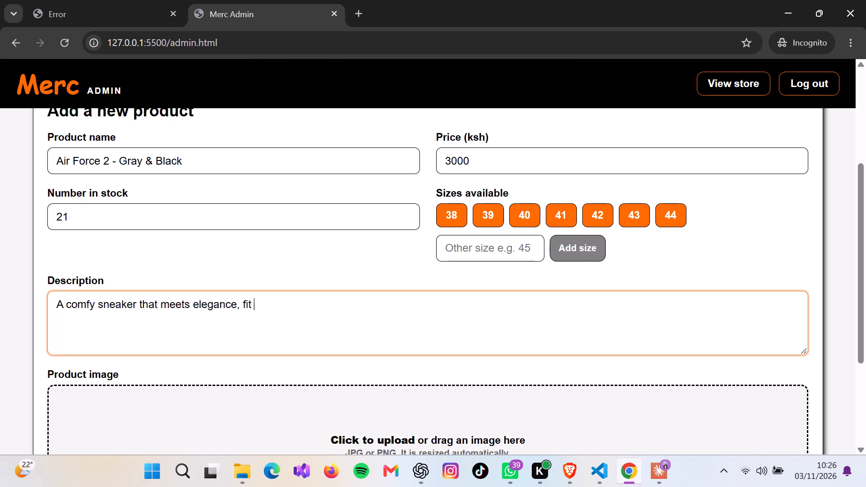
type("and")
key("space")
key("a")
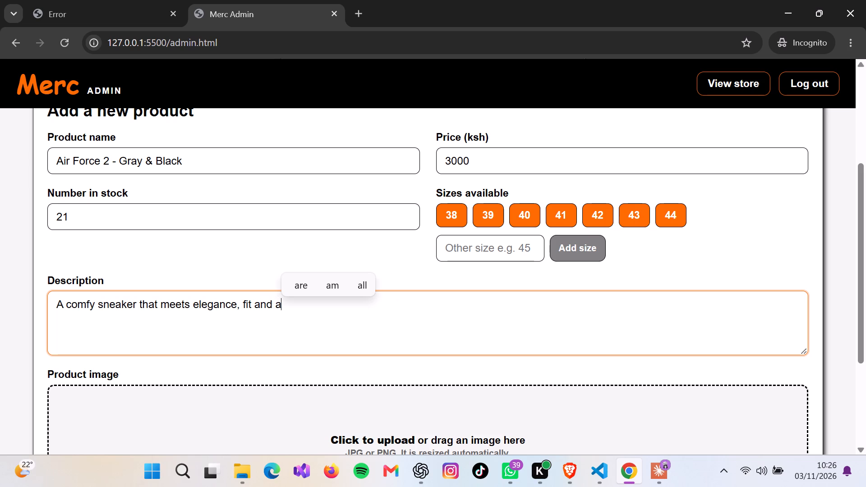
type("ff")
type("ordability")
Upload NikeAir2.jpg from the Downloads folder as the Air Force 2 - Gray & Black product's image.
scroll(167, 322, "down", 2)
left_click(281, 346)
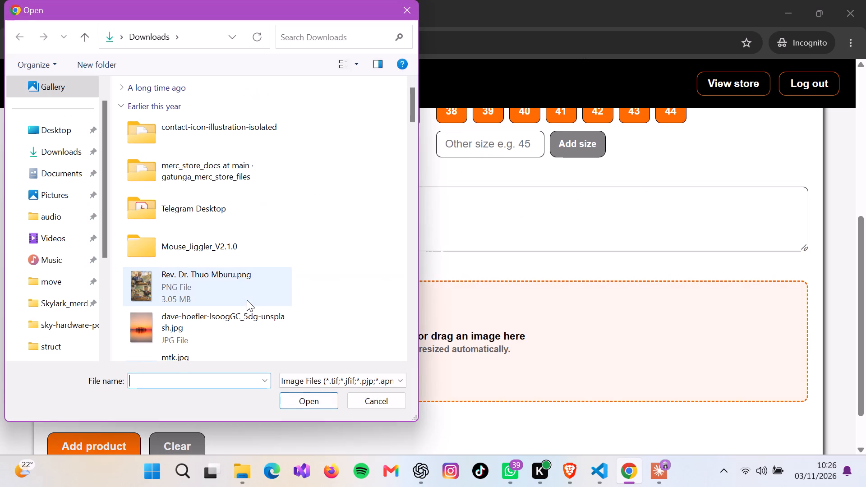
scroll(247, 300, "down", 2)
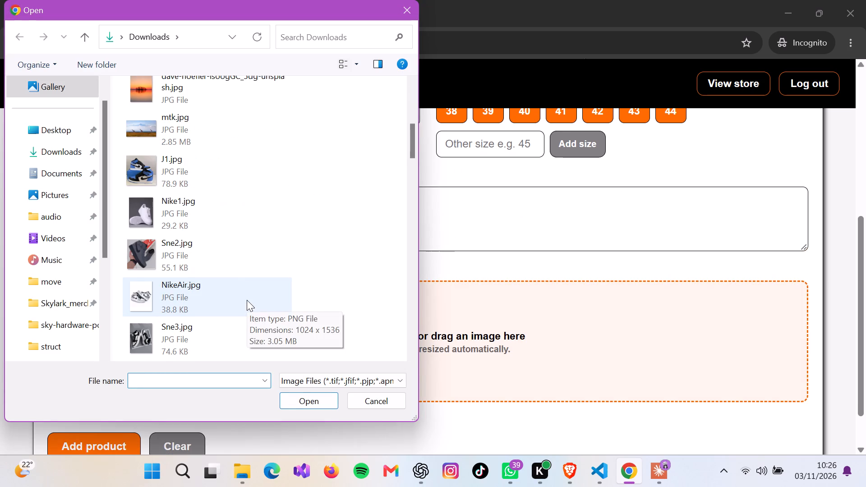
scroll(216, 298, "down", 1)
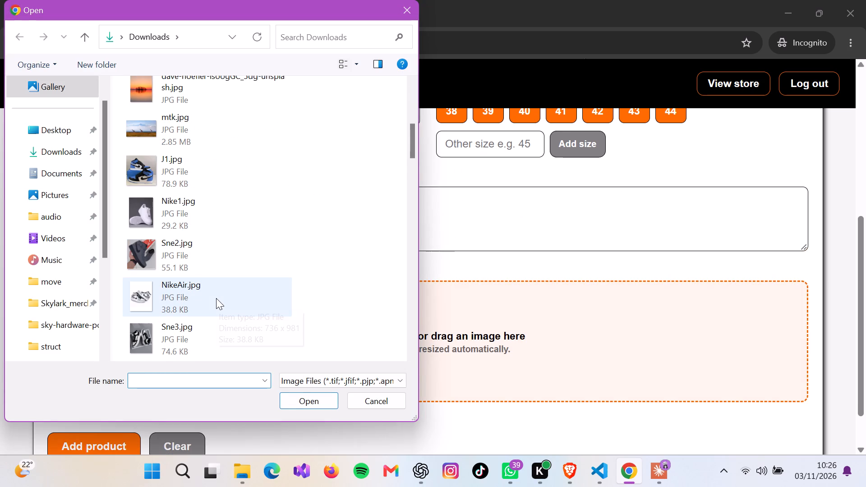
scroll(216, 298, "down", 1)
left_click(202, 301)
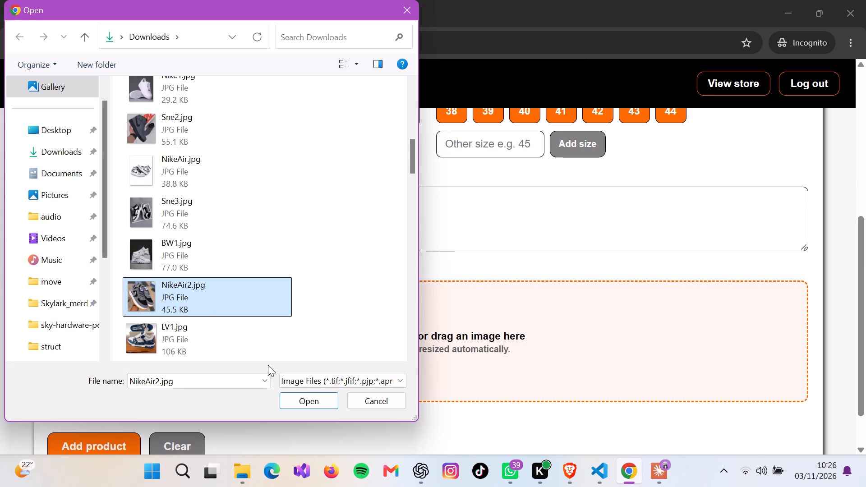
left_click(309, 403)
Add the completed Air Force 2 - Gray & Black product to the store.
scroll(309, 403, "down", 3)
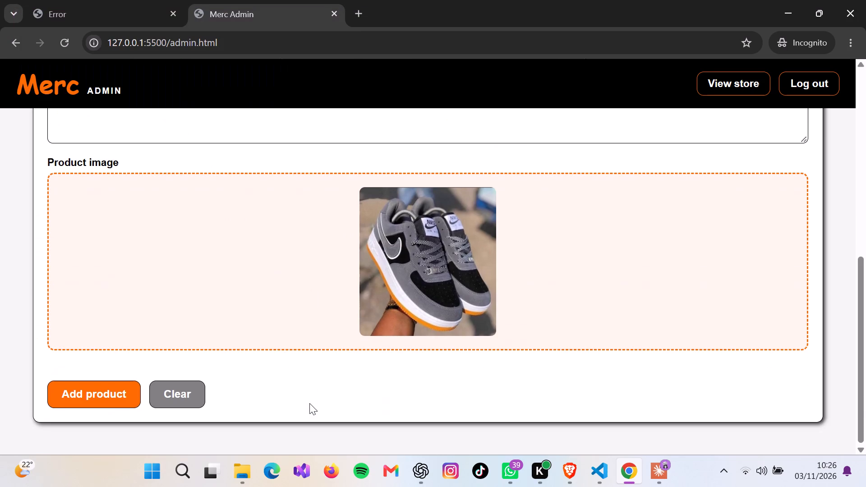
left_click(103, 395)
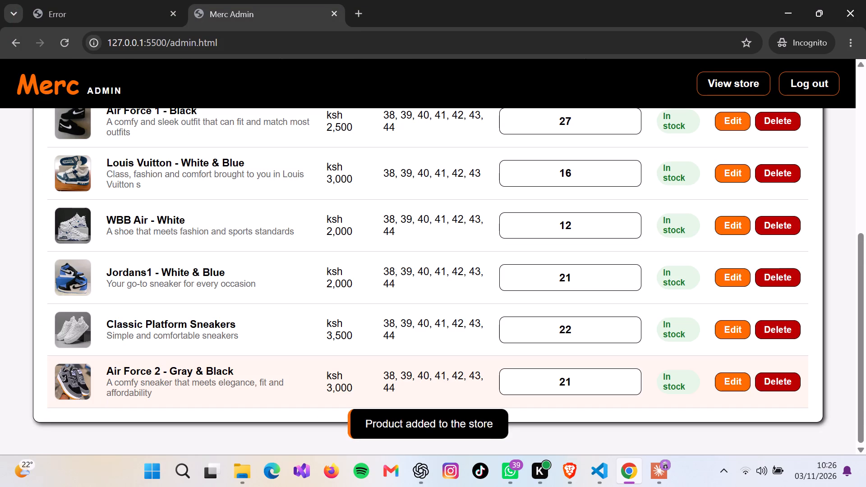
Start another new product entry and name it "Jordans Dunk - Gray".
scroll(478, 379, "up", 4)
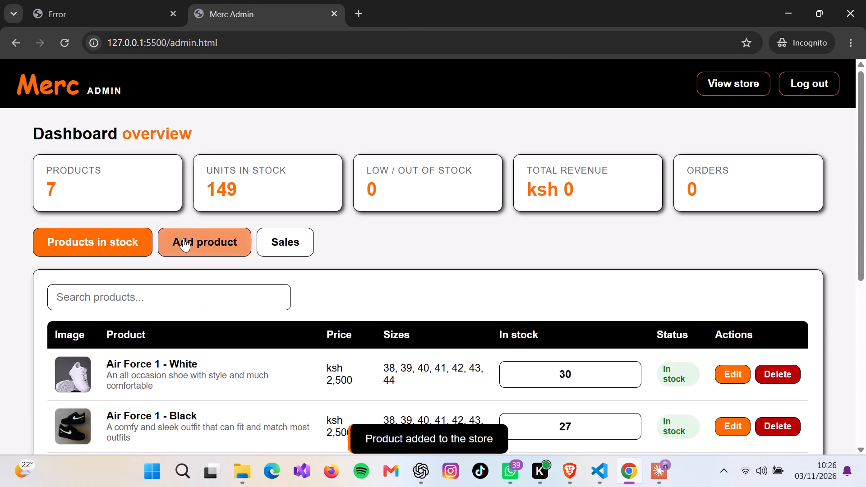
left_click(184, 238)
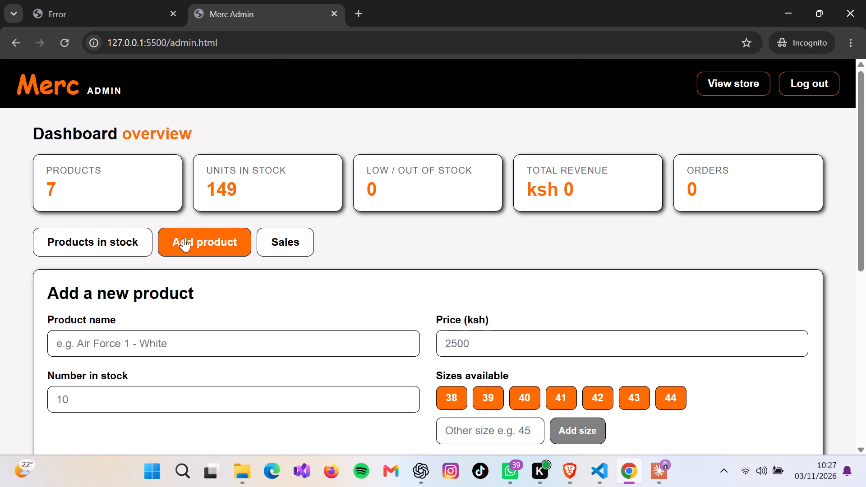
left_click(93, 350)
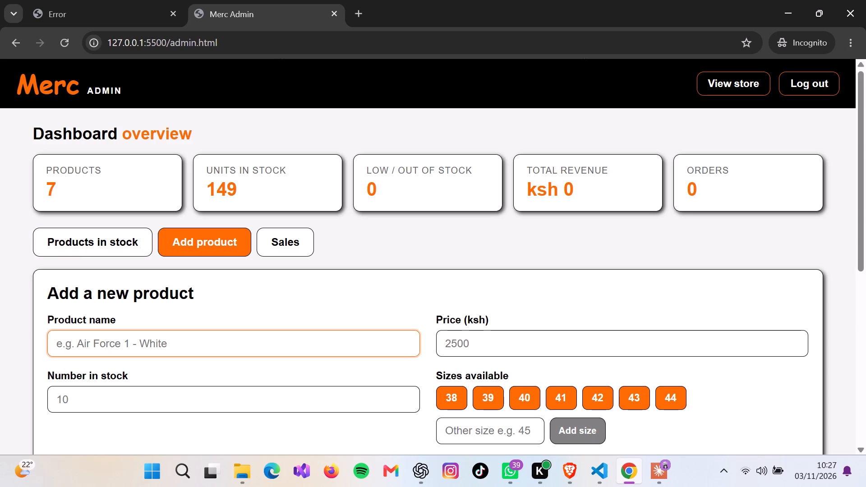
type("Jordans")
key("space")
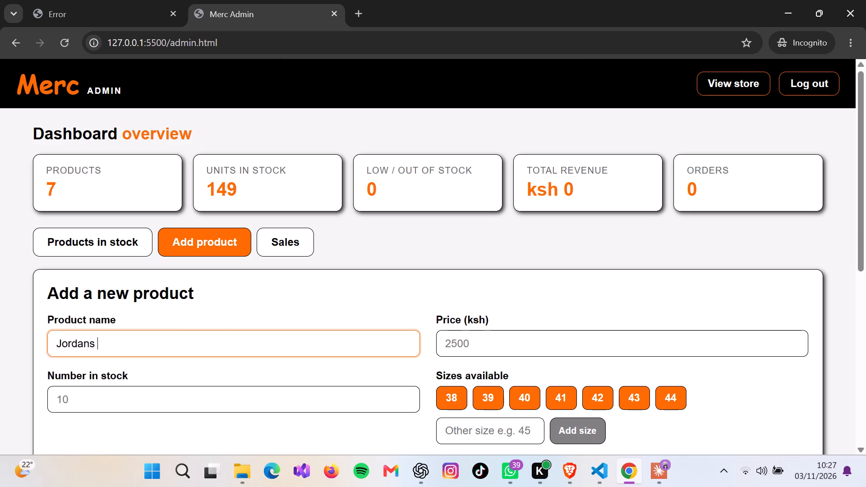
type("Dunk")
key("space")
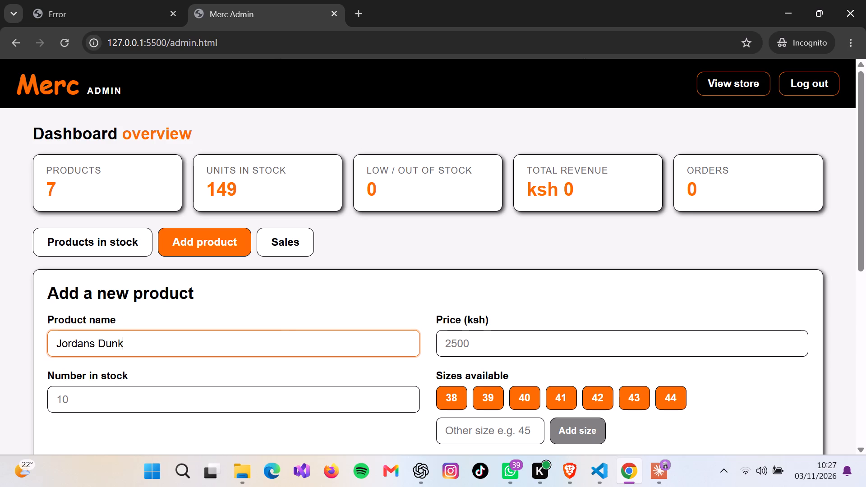
type("- Gray")
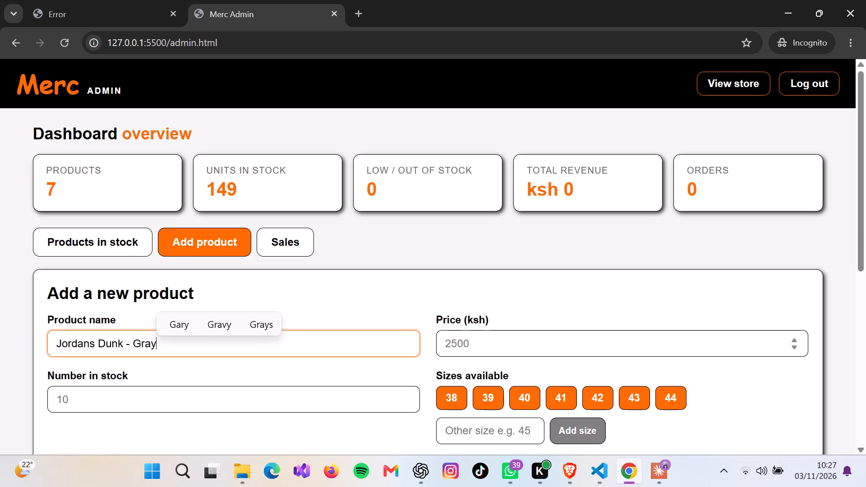
Set the Jordans Dunk - Gray product's price to 3000 ksh and its number in stock to 15.
left_click(472, 340)
type("3000")
left_click(339, 397)
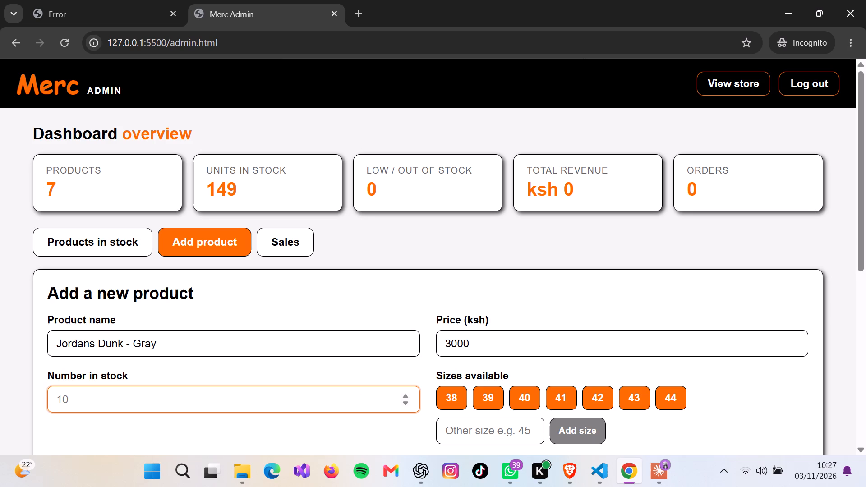
key("1")
key("5")
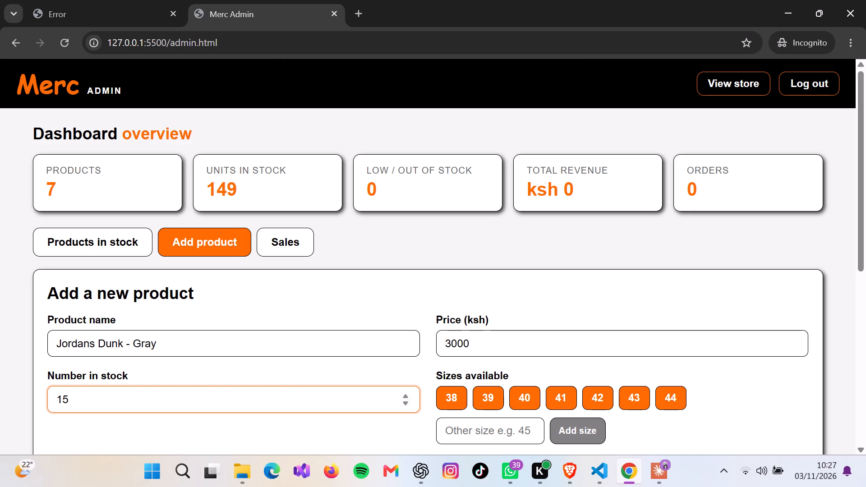
left_click(293, 372)
Remove size 44 from the product's available sizes, keeping 38 to 43 selected.
scroll(397, 430, "down", 2)
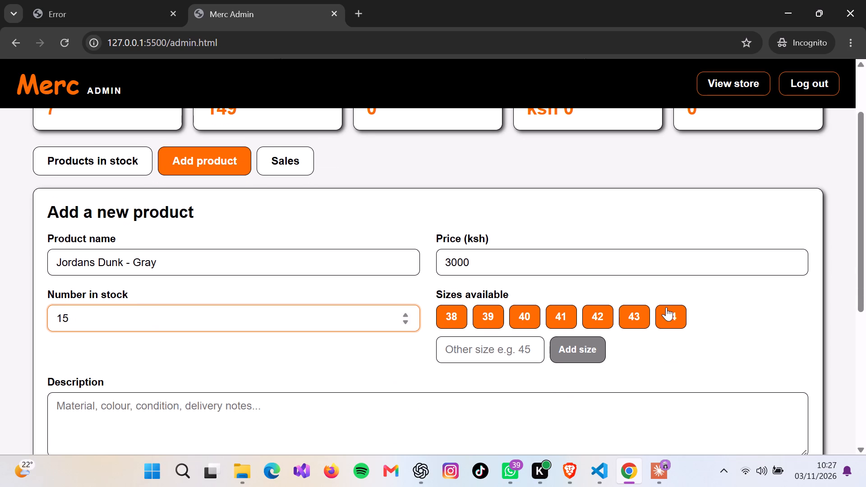
left_click(666, 307)
left_click(447, 309)
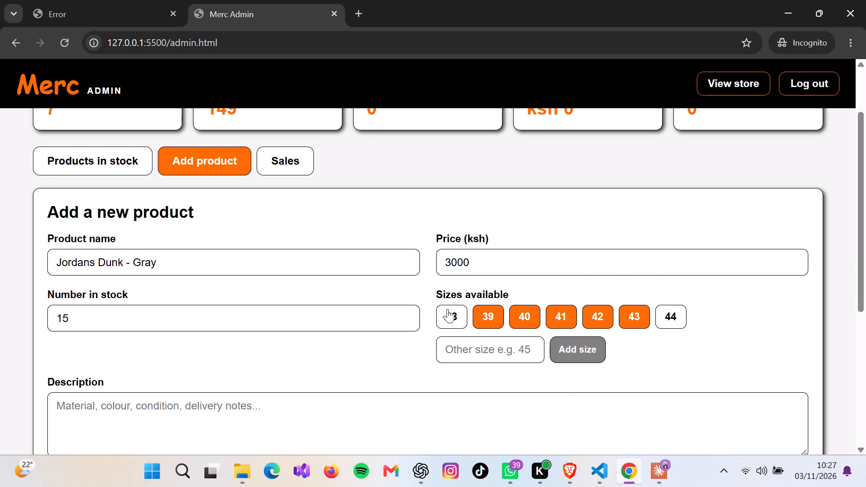
left_click(447, 309)
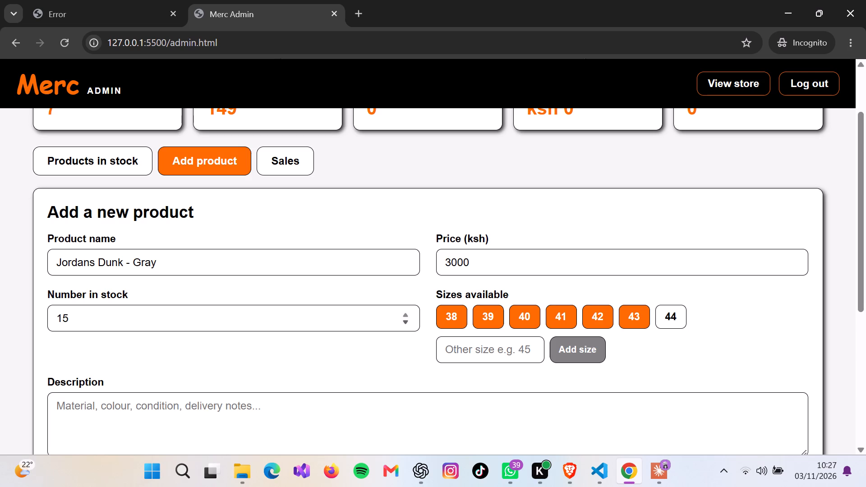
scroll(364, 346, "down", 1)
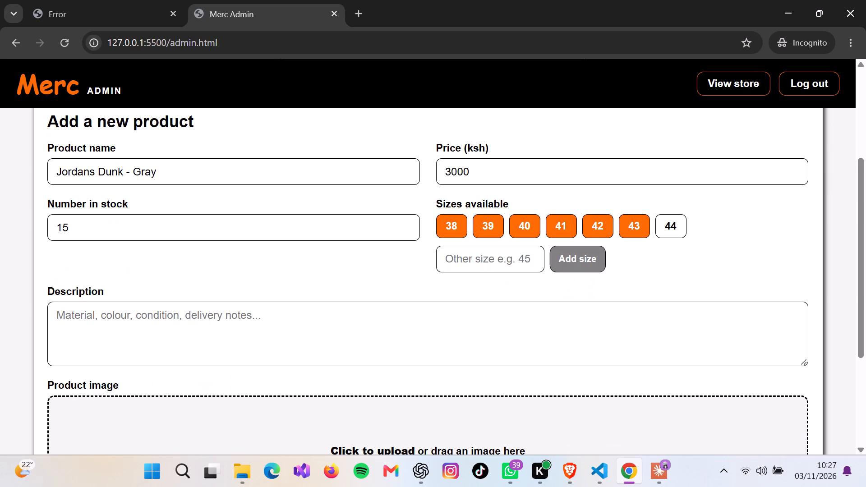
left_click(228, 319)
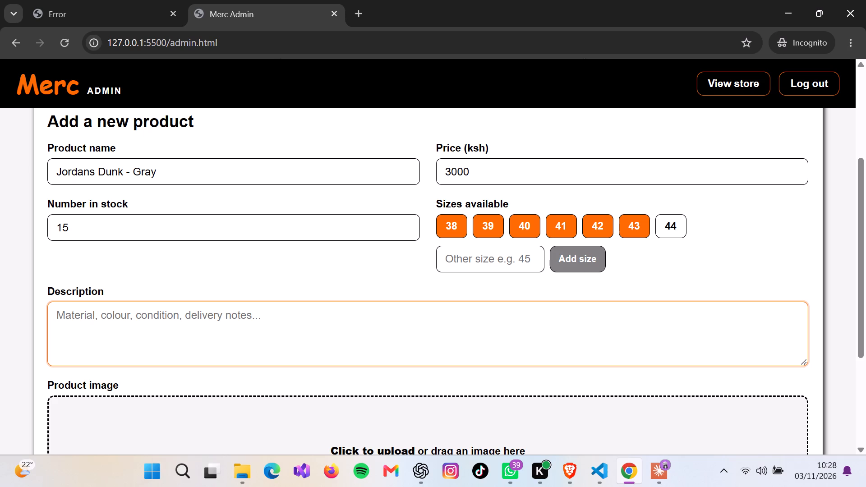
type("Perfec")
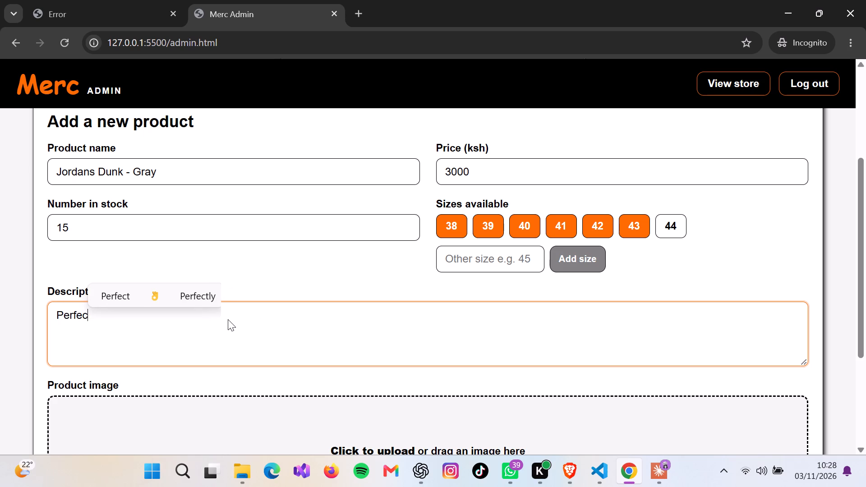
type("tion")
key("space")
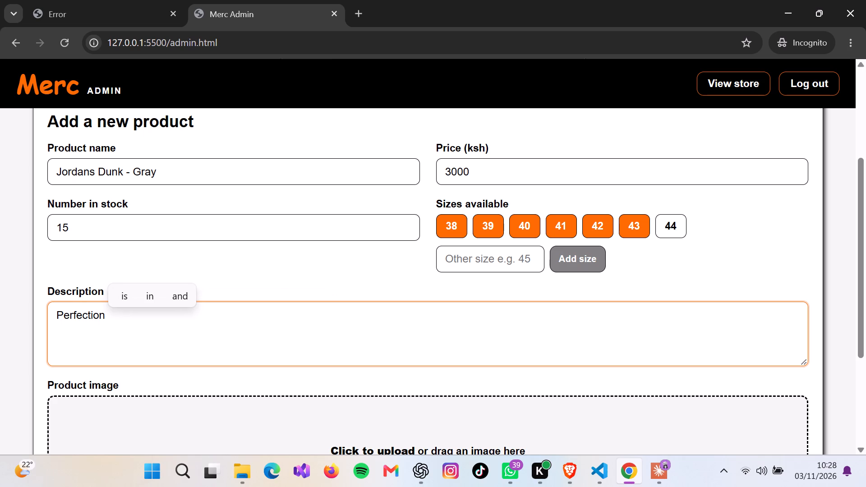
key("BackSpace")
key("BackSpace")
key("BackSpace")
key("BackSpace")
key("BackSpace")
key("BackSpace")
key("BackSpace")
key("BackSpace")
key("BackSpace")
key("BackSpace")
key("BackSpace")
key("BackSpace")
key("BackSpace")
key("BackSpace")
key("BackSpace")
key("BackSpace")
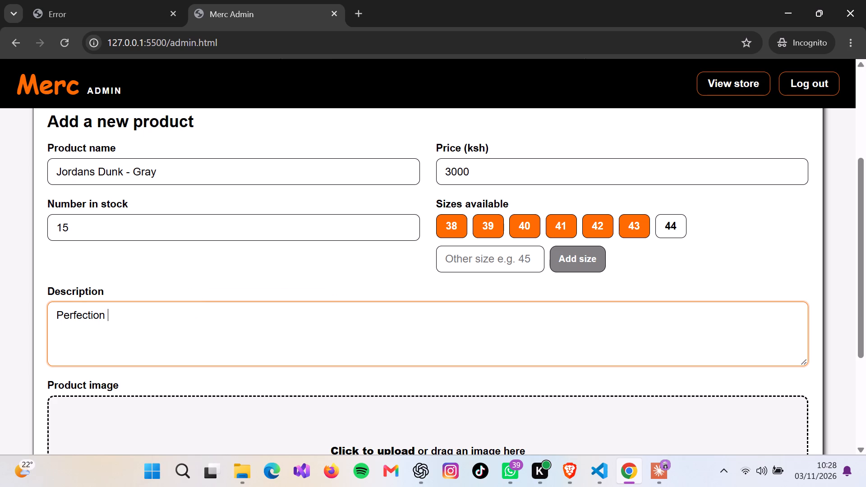
Enter "the perfect sneaker" as the Jordans Dunk - Gray product's description.
type("the perfect")
key("space")
type("sneaker")
Upload Sne2.jpg from the Downloads folder as the Jordans Dunk - Gray product's image.
scroll(228, 319, "down", 1)
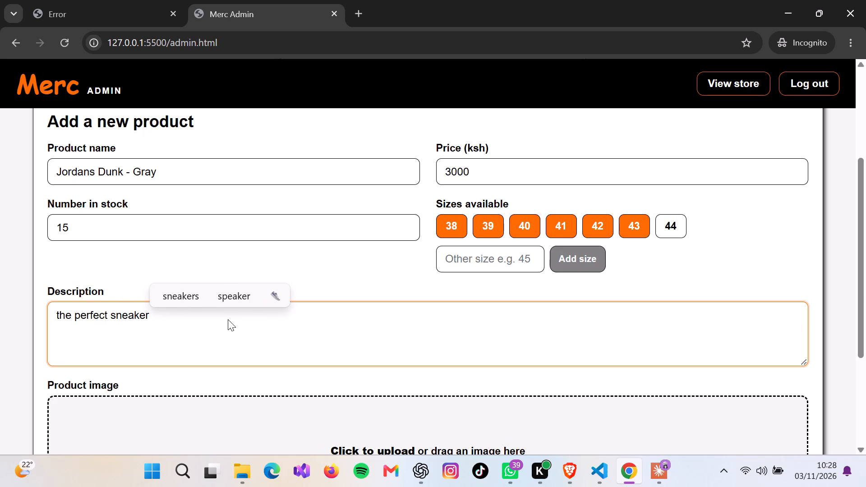
scroll(228, 319, "down", 1)
left_click(373, 427)
scroll(373, 427, "down", 1)
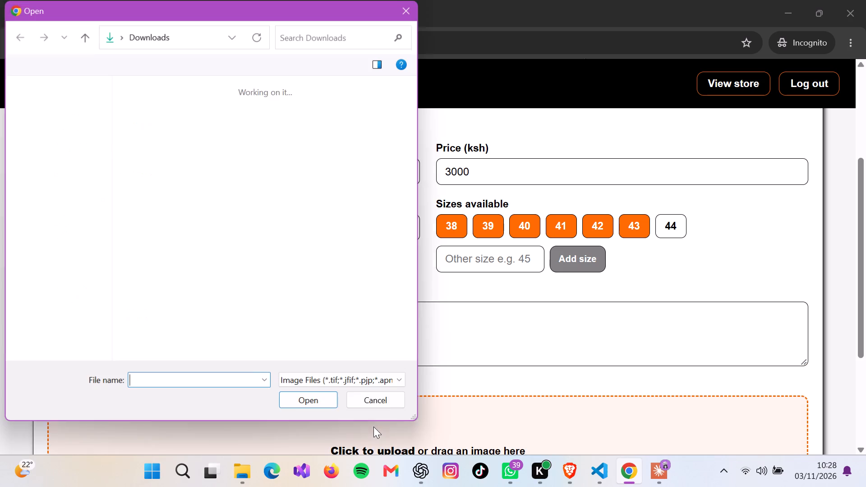
scroll(236, 274, "down", 1)
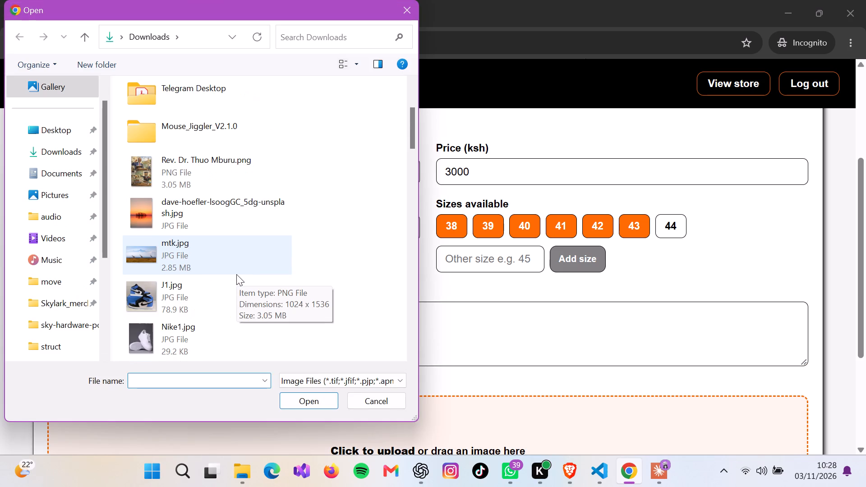
scroll(236, 274, "down", 2)
left_click(225, 266)
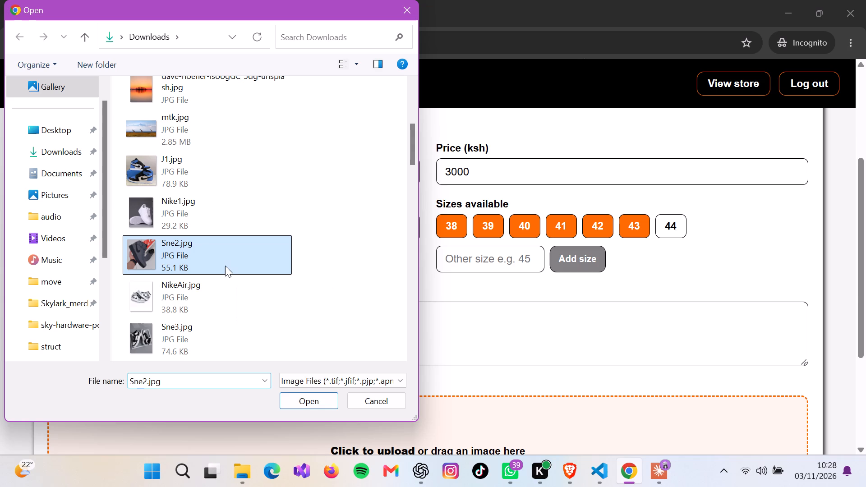
left_click(327, 403)
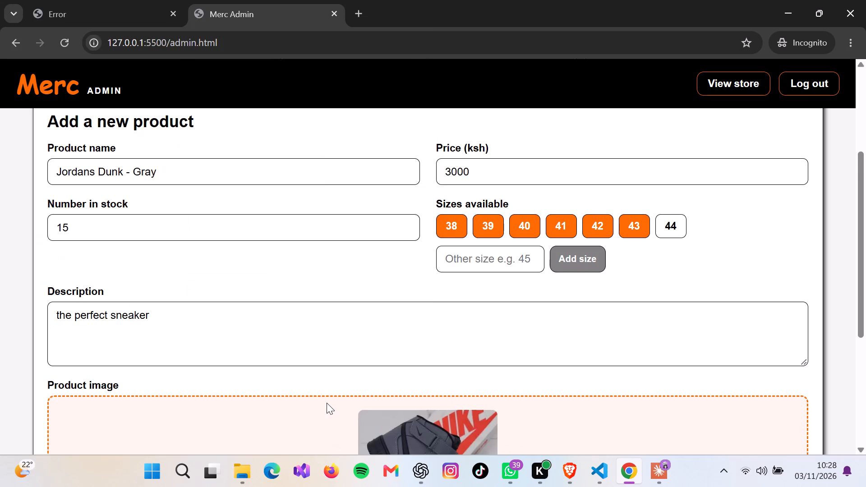
Add the completed Jordans Dunk - Gray product to the store.
scroll(327, 403, "down", 4)
left_click(101, 380)
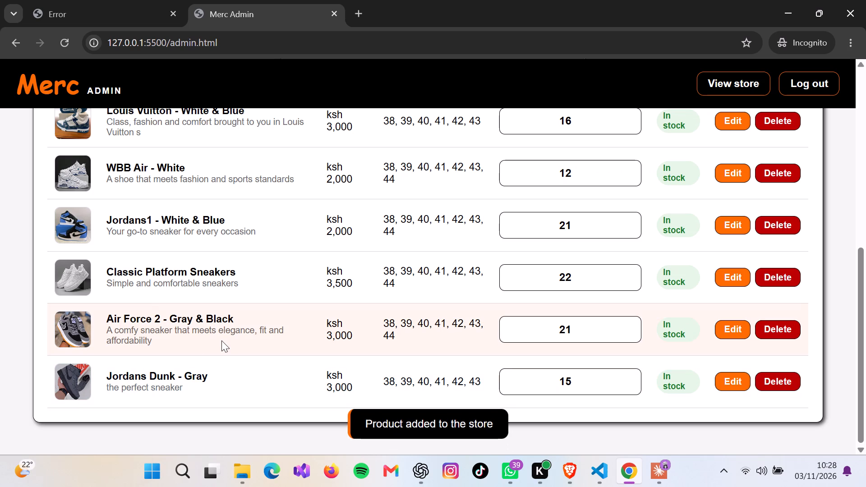
scroll(221, 340, "down", 2)
Start another new product entry and name it "Jordan 4 - Black".
scroll(221, 340, "up", 4)
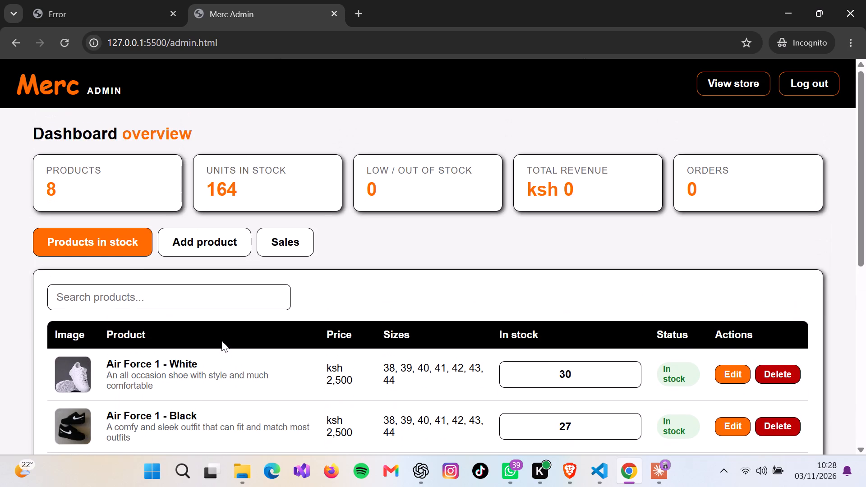
left_click(208, 242)
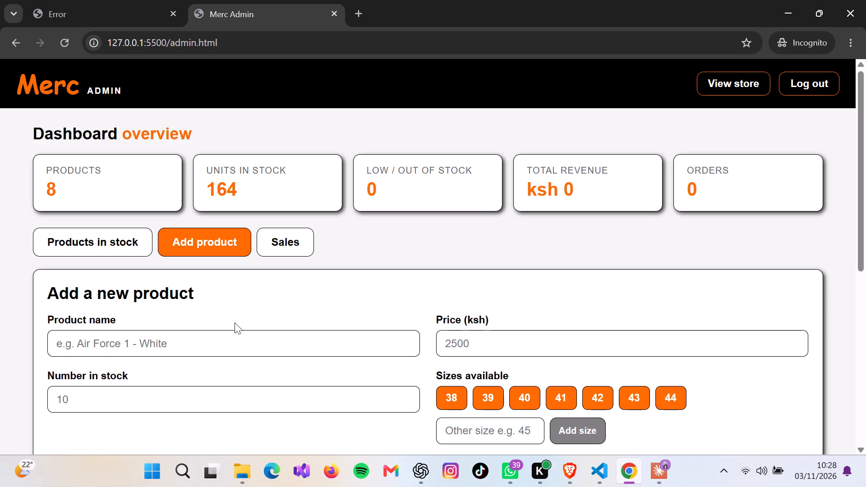
left_click(138, 341)
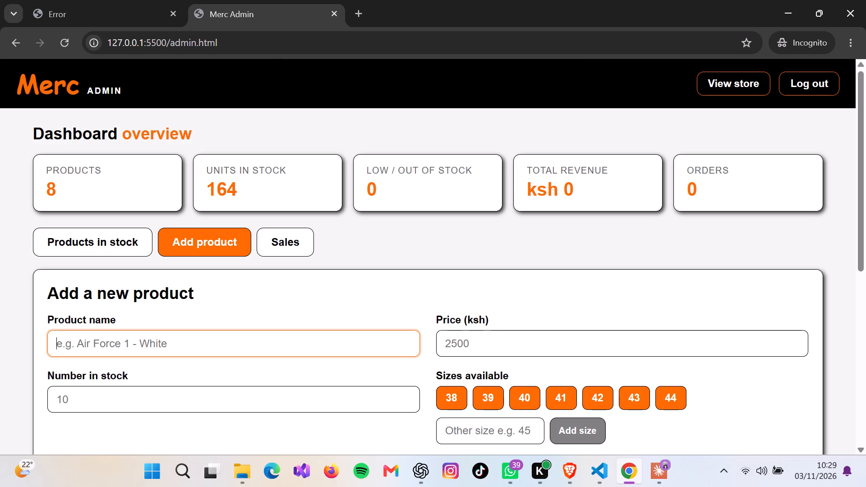
type("Jo")
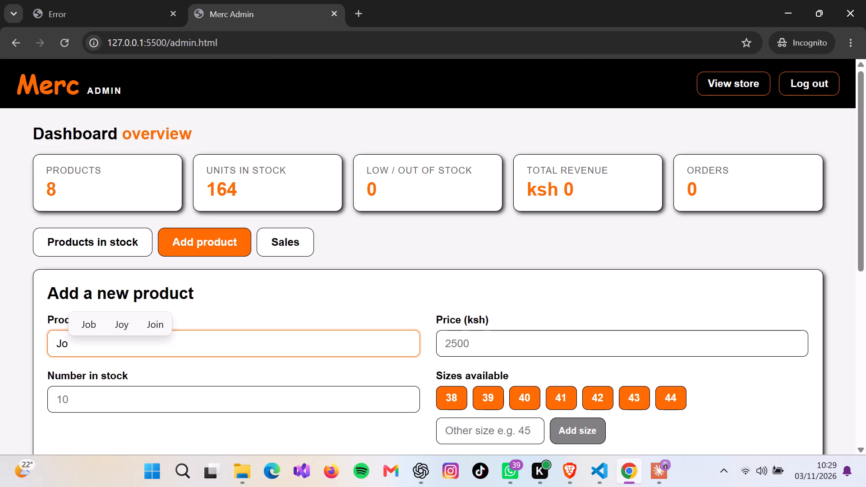
type("rdan")
key("space")
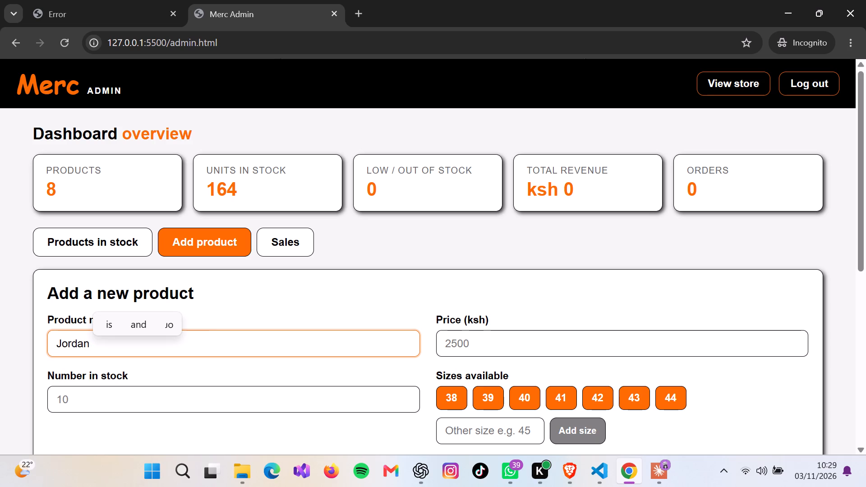
type("4")
key("space")
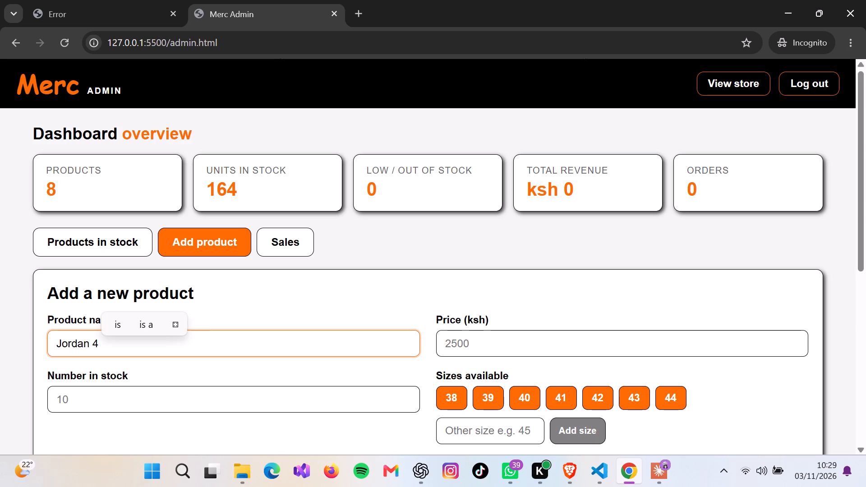
type("- Black")
Set the Jordan 4 - Black product's price to 2200 ksh and its number in stock to 26.
left_click(472, 347)
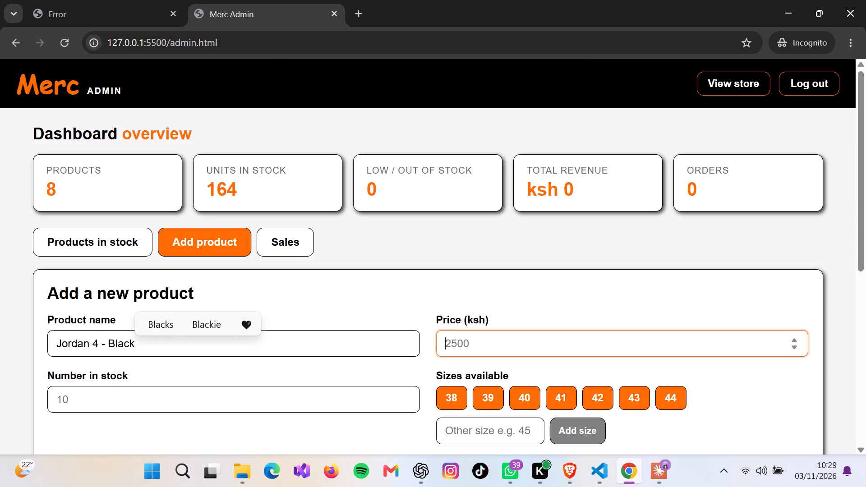
type("2200")
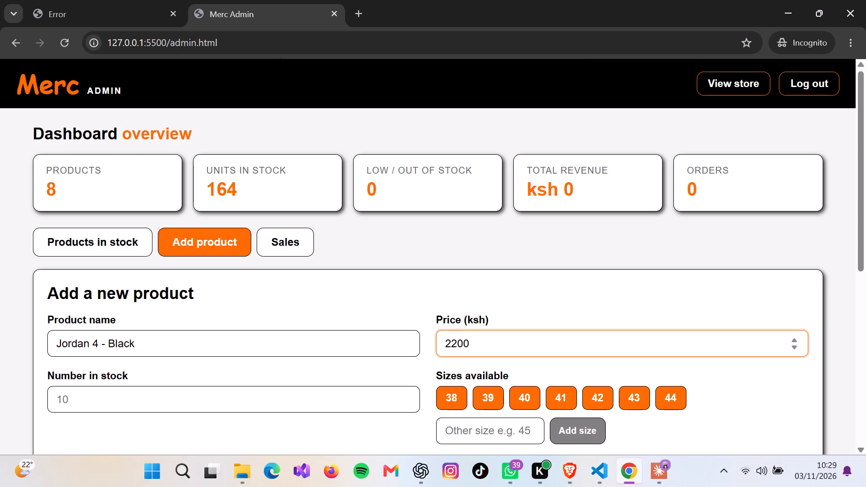
left_click(310, 391)
type("26")
Fill in 45 as the other size for the Jordan 4 - Black product.
left_click(511, 425)
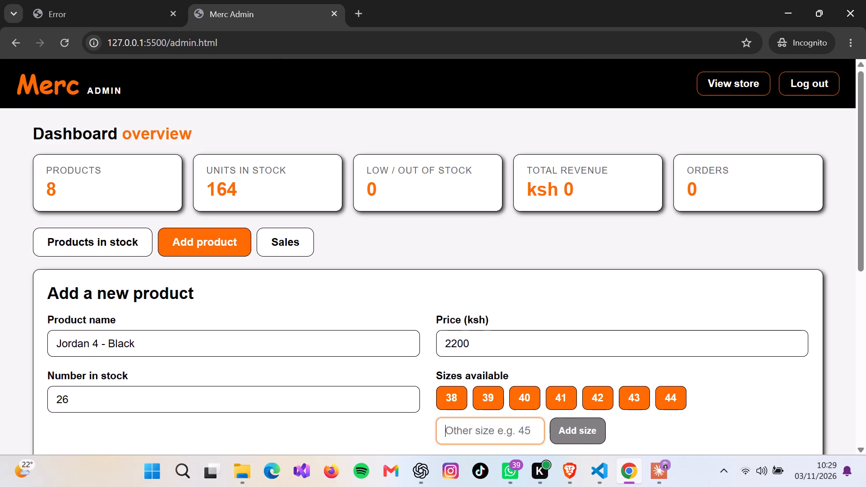
type("45")
Enter "The ultimate sneaker" as the Jordan 4 - Black product's description.
scroll(511, 425, "down", 2)
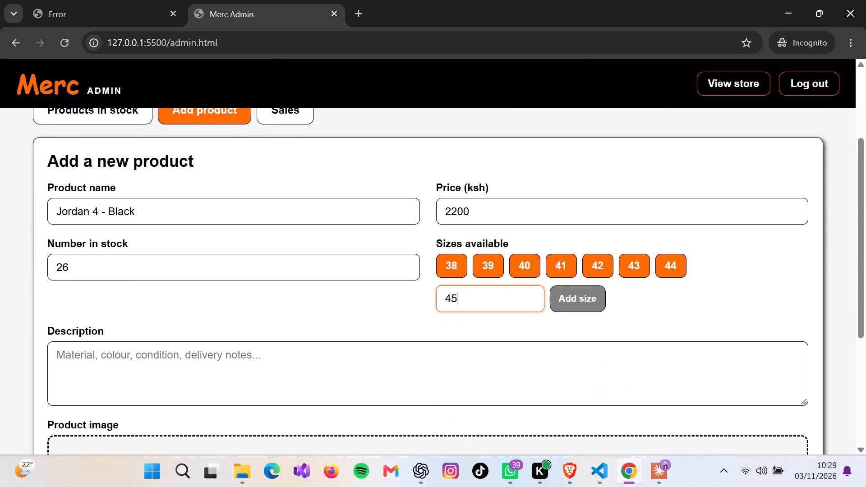
left_click(293, 354)
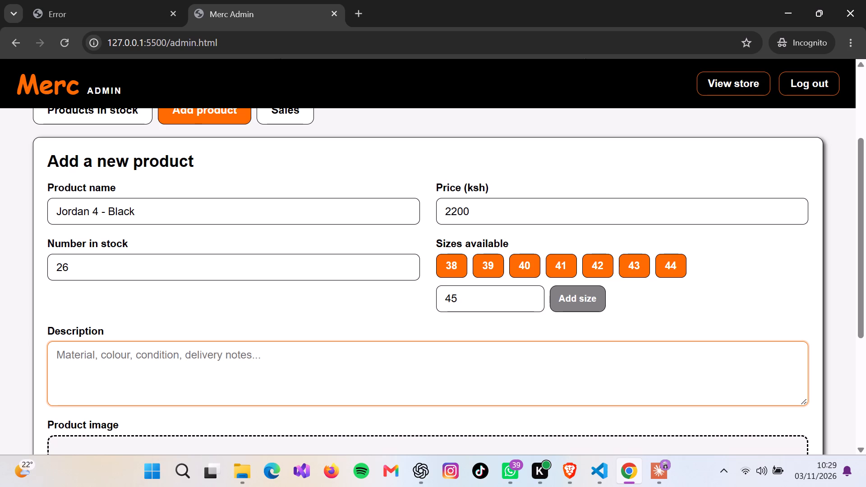
key("g")
key("BackSpace")
type("Th")
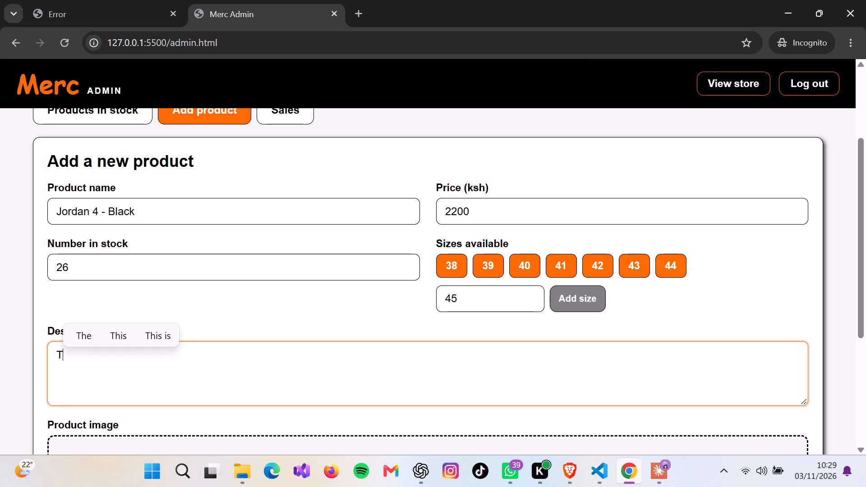
type("e ultimate")
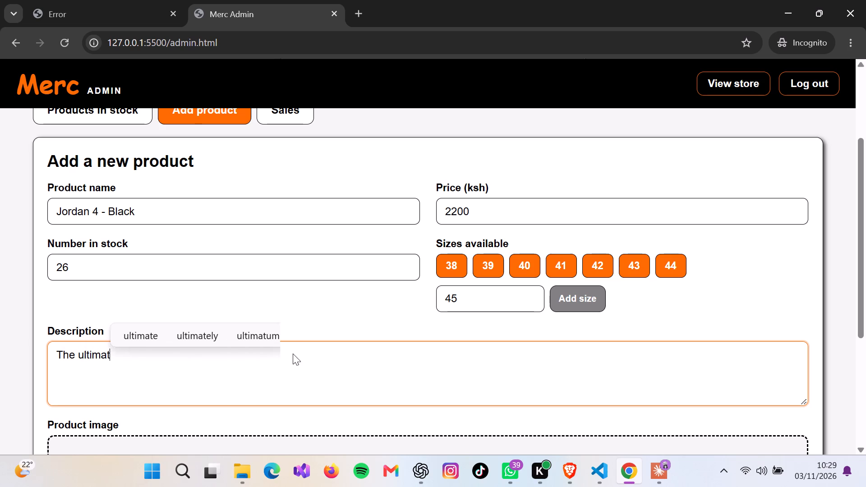
key("space")
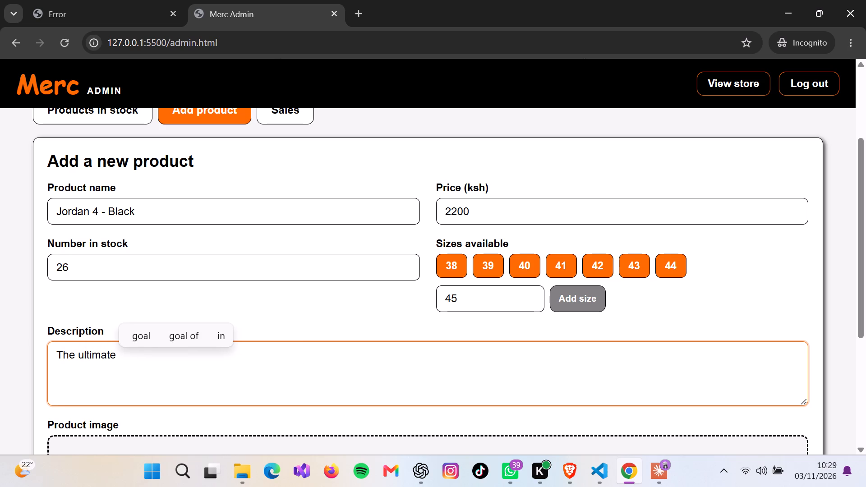
type("sneakr")
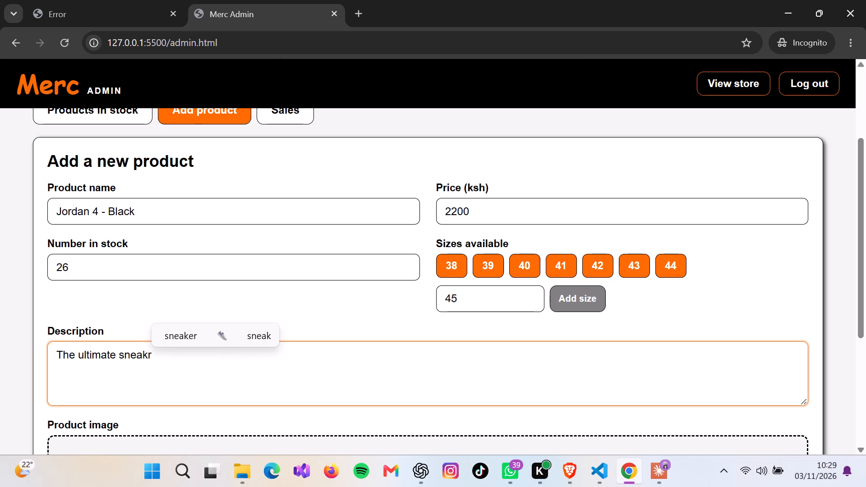
key("BackSpace")
type("er")
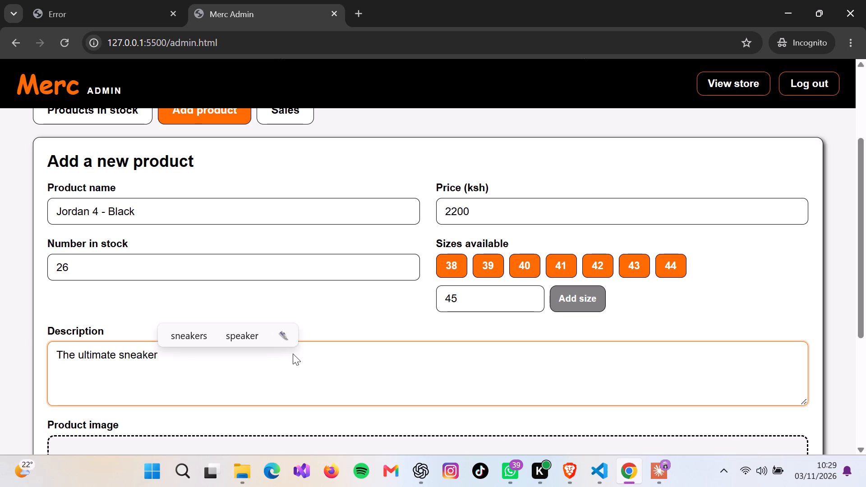
scroll(293, 354, "down", 4)
Attach Sne4.jpg from Downloads as the product image and add the Jordan 4 - Black product to the store.
left_click(331, 436)
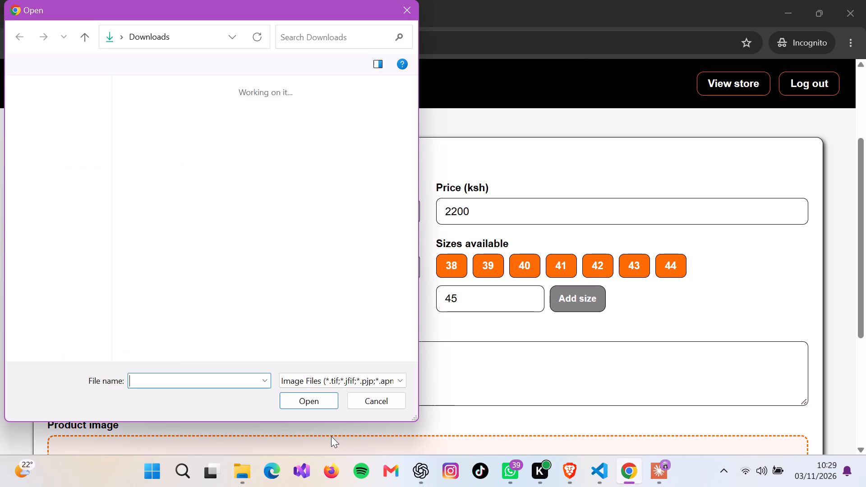
scroll(232, 256, "down", 2)
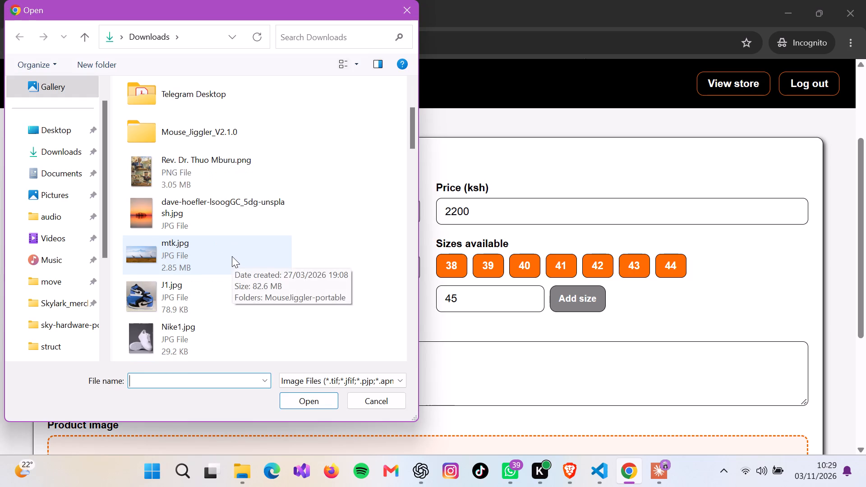
scroll(221, 280, "down", 1)
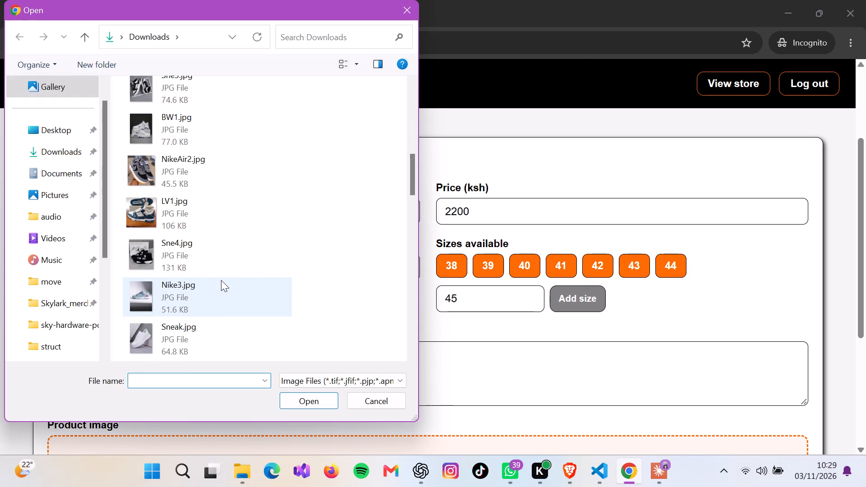
scroll(221, 280, "down", 1)
left_click(195, 247)
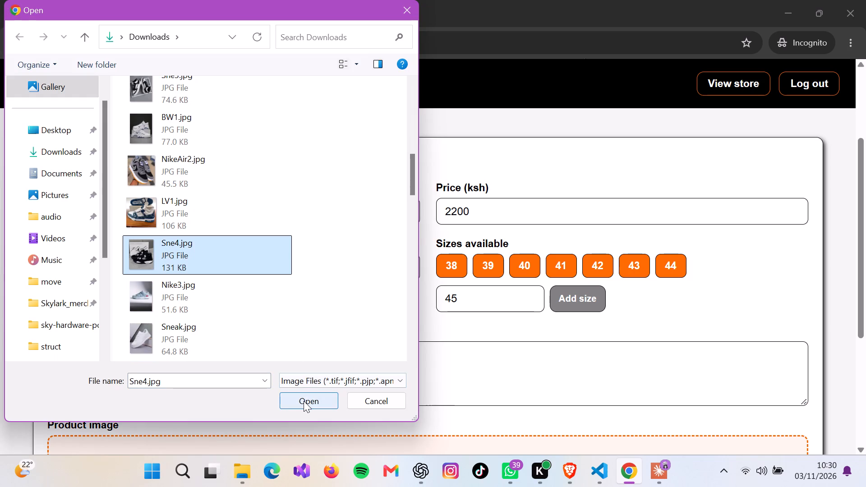
left_click(304, 401)
scroll(304, 401, "down", 4)
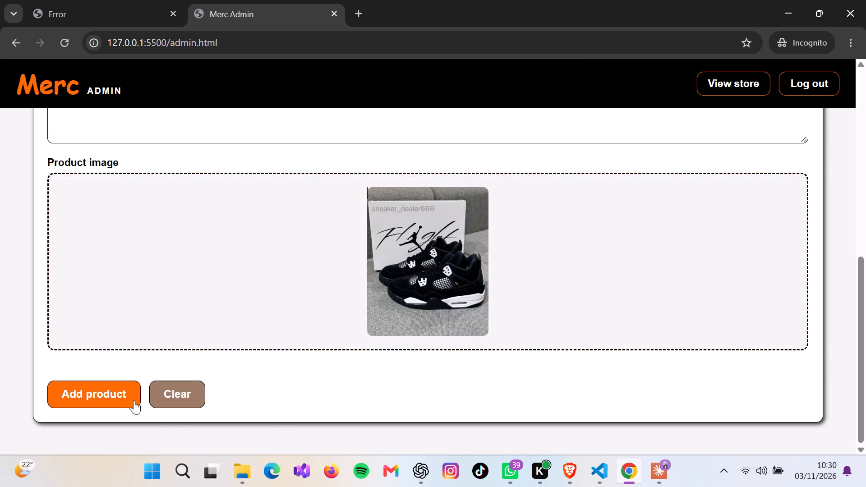
left_click(124, 397)
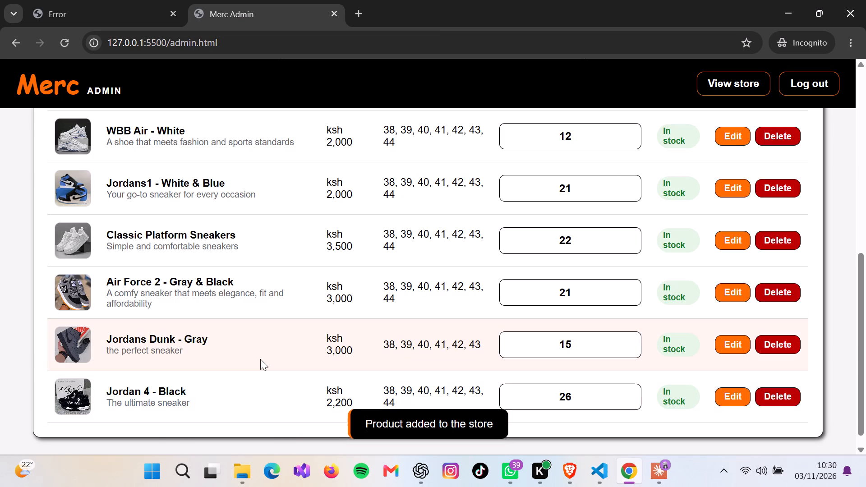
Start another new product entry and name it "Air Force 2 - Gray".
scroll(382, 306, "up", 4)
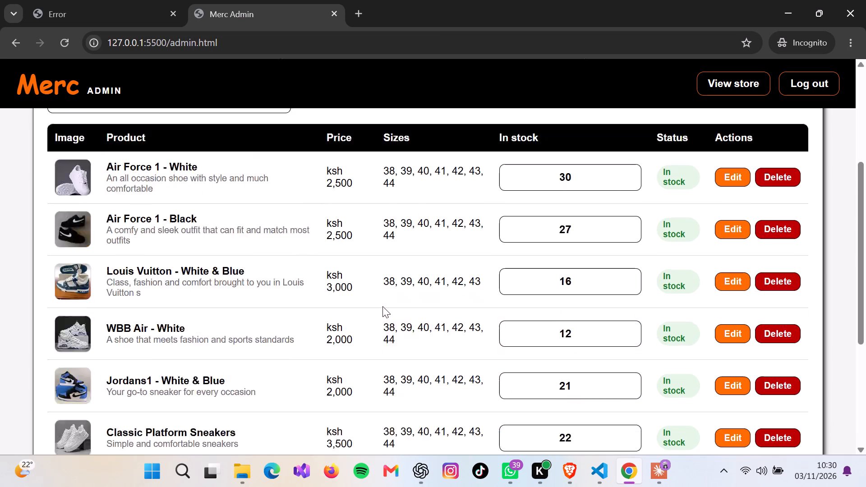
scroll(382, 306, "down", 7)
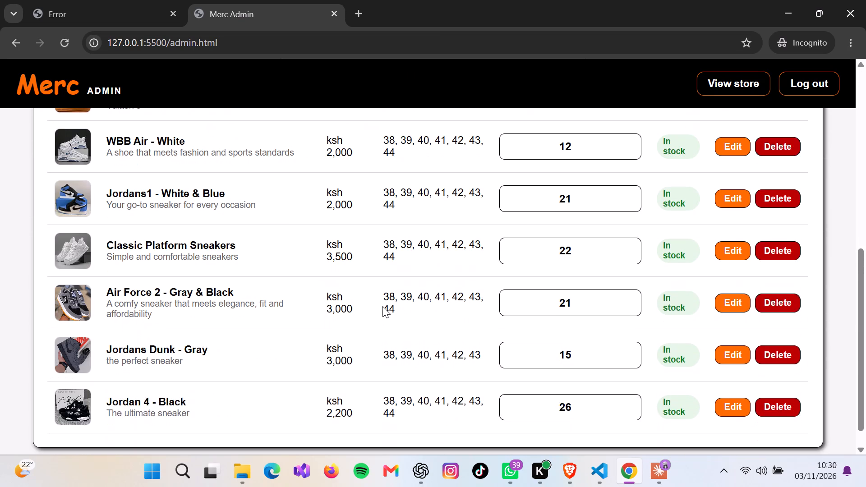
scroll(382, 306, "up", 3)
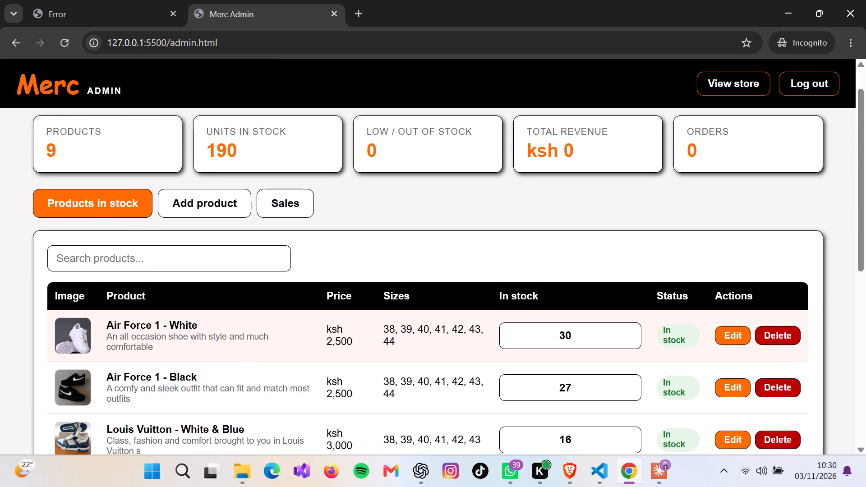
left_click(189, 198)
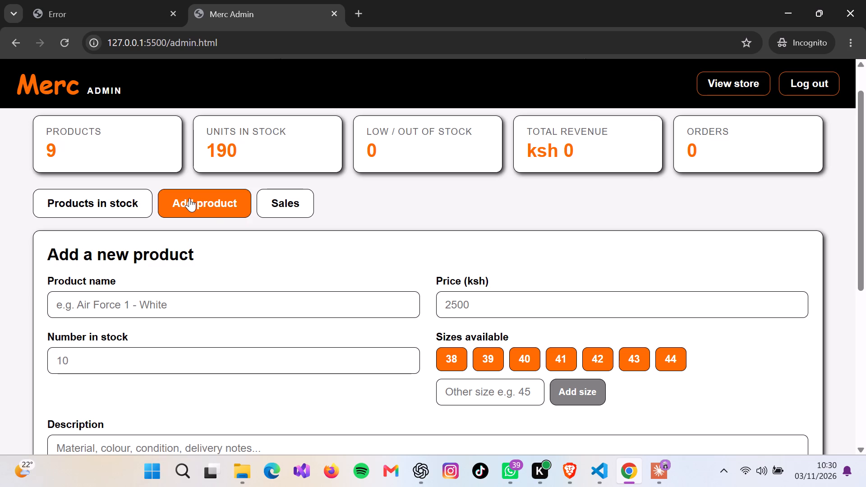
left_click(175, 305)
type("Air Force 2")
key("space")
type("-")
key("space")
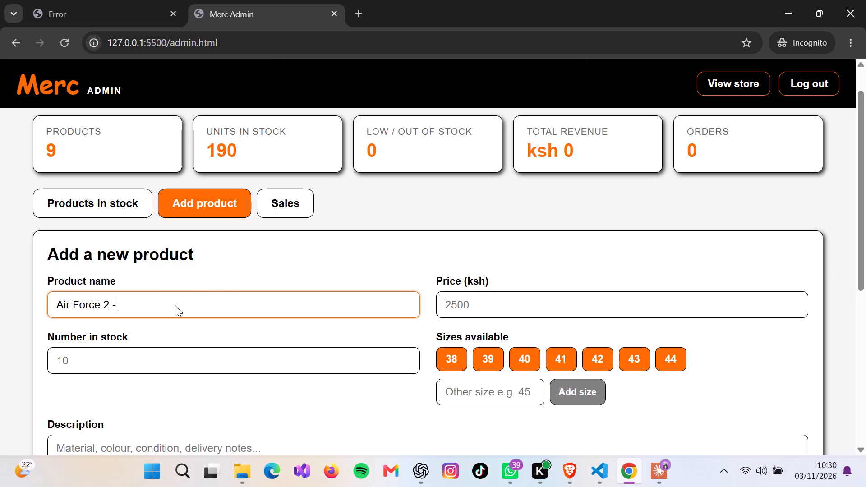
type("Gra")
key("y")
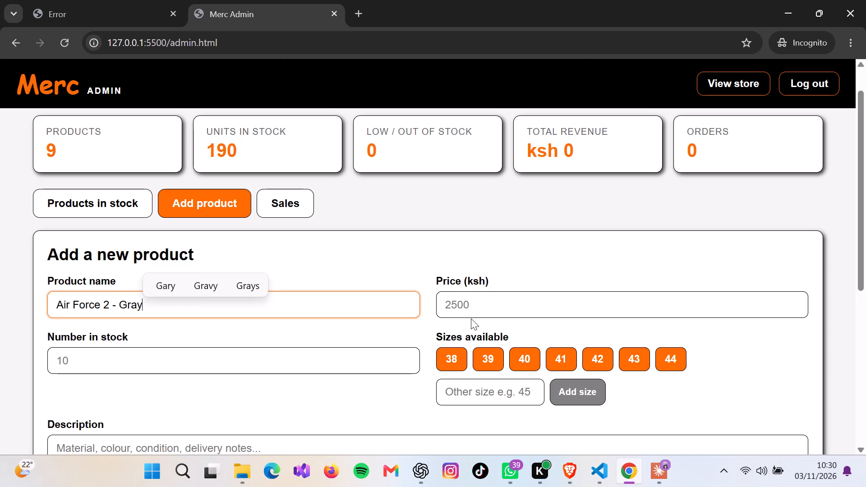
Set the Air Force 2 - Gray product's price to 3500 ksh and its number in stock to 21.
left_click(471, 310)
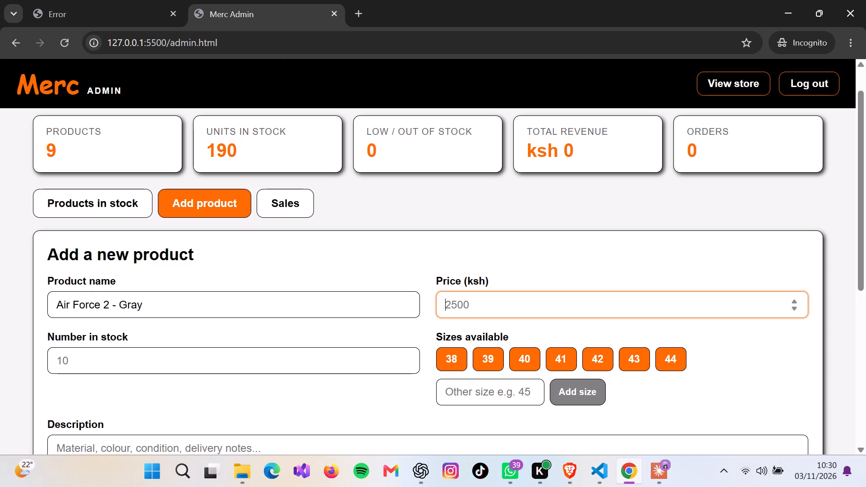
key("3")
type("500")
left_click(324, 353)
key("3")
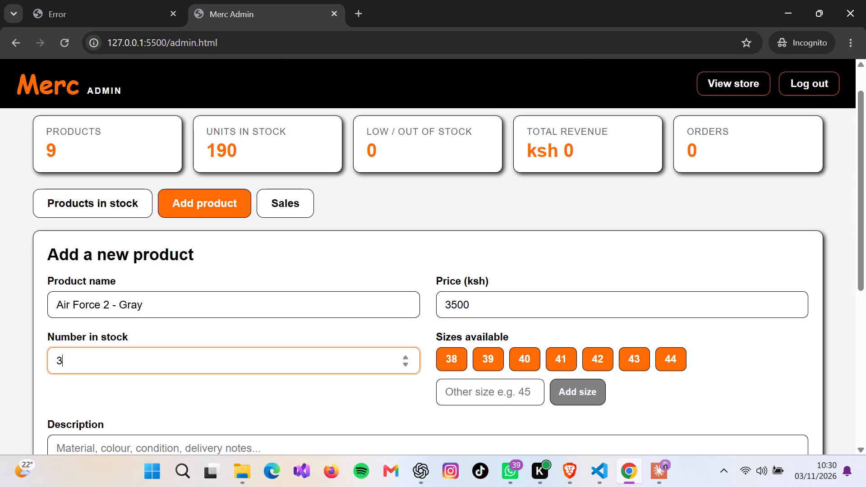
key("BackSpace")
type("21")
Fill in 45 as the other size for the Air Force 2 - Gray product.
scroll(355, 370, "down", 2)
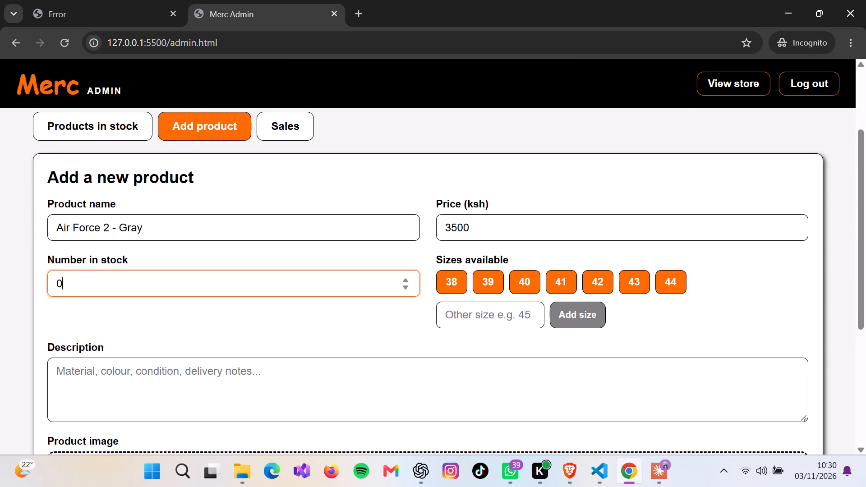
left_click(484, 326)
type("45")
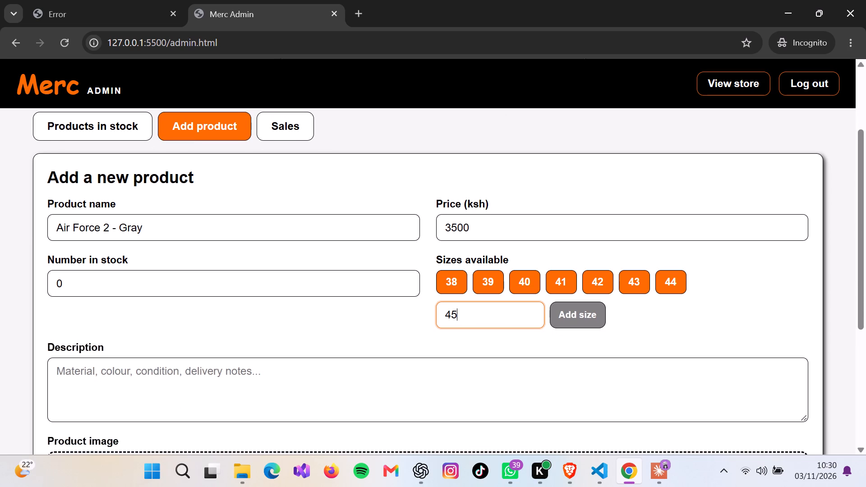
Enter "made by premium leather" as the Air Force 2 - Gray product's description.
left_click(382, 368)
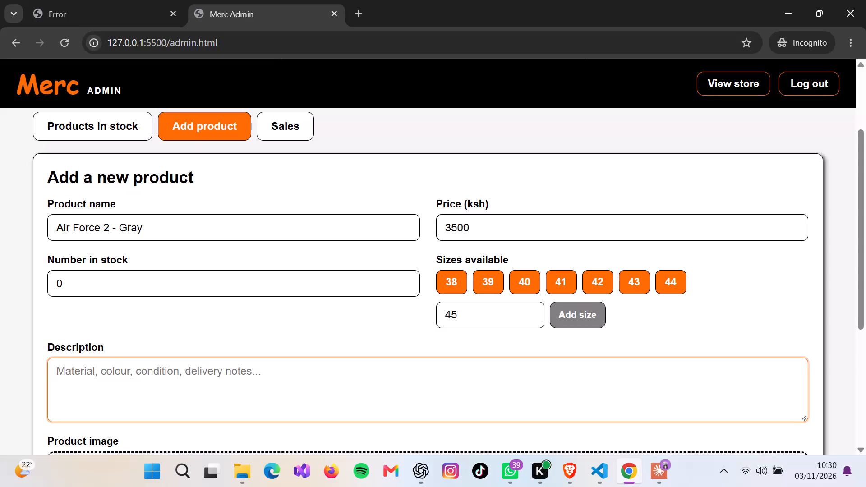
type("made")
key("space")
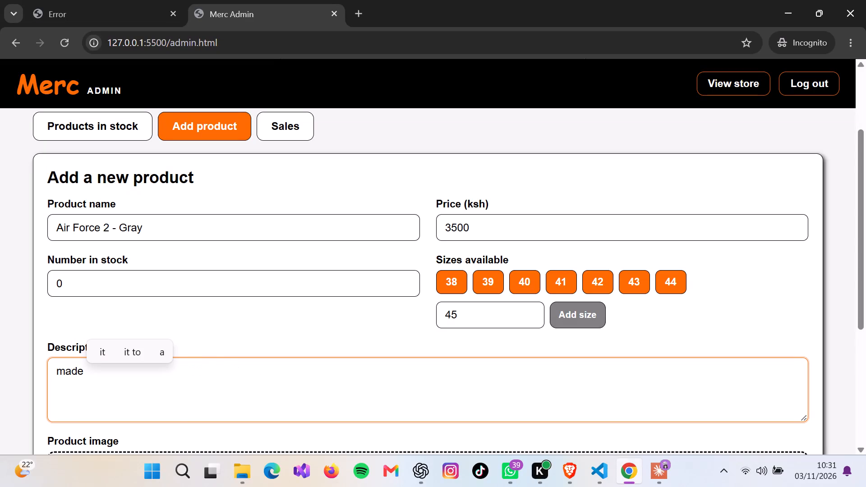
type("by")
key("space")
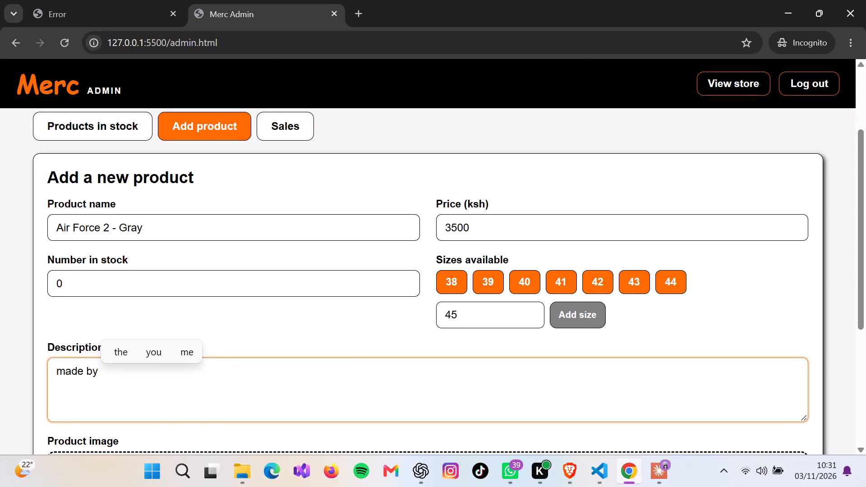
type("premium")
key("space")
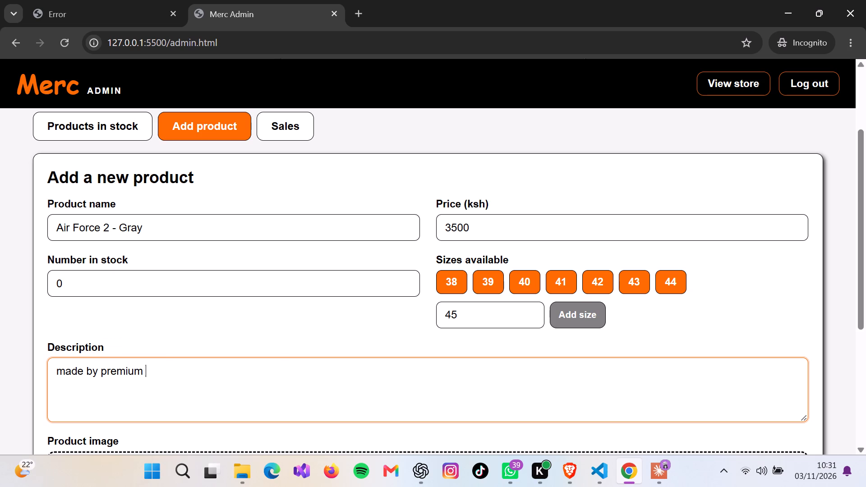
type("leat")
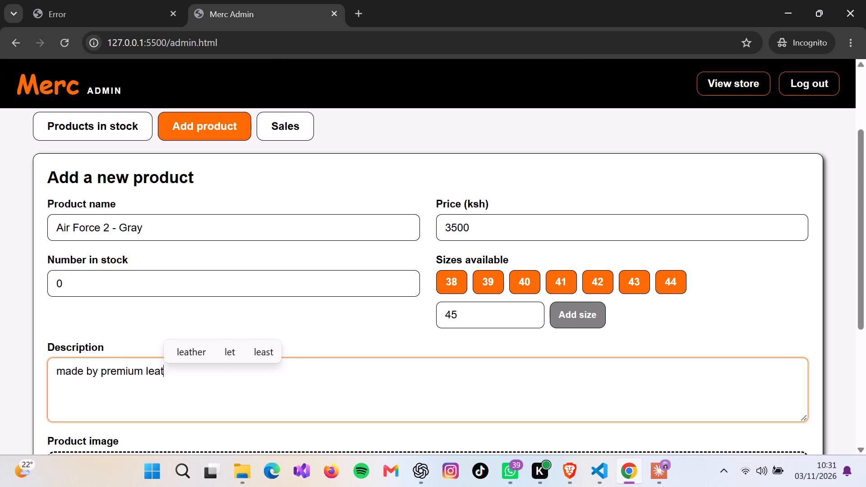
key("BackSpace")
key("BackSpace")
key("BackSpace")
key("BackSpace")
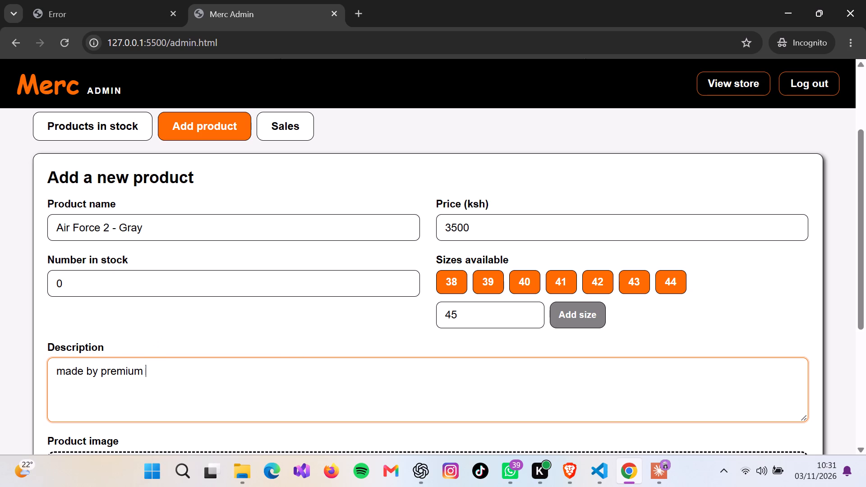
type("leather")
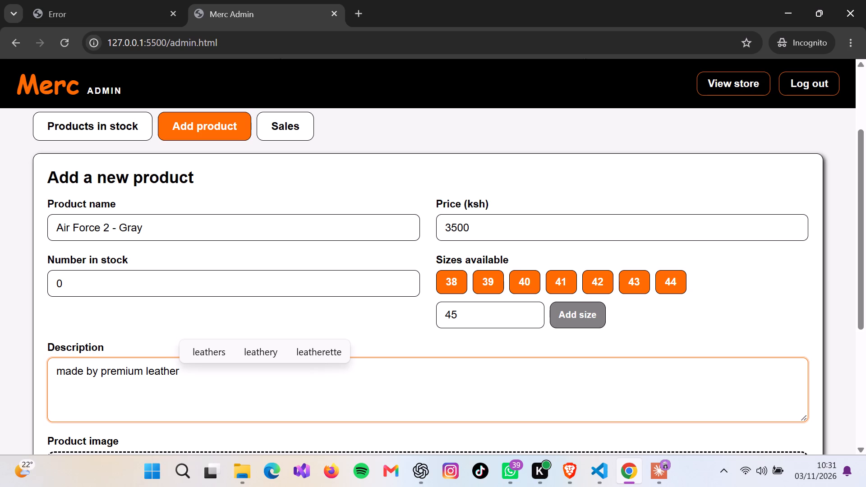
Attach Loafer.jpg from Downloads as the product image and add the Air Force 2 - Gray product to the store.
scroll(382, 368, "down", 2)
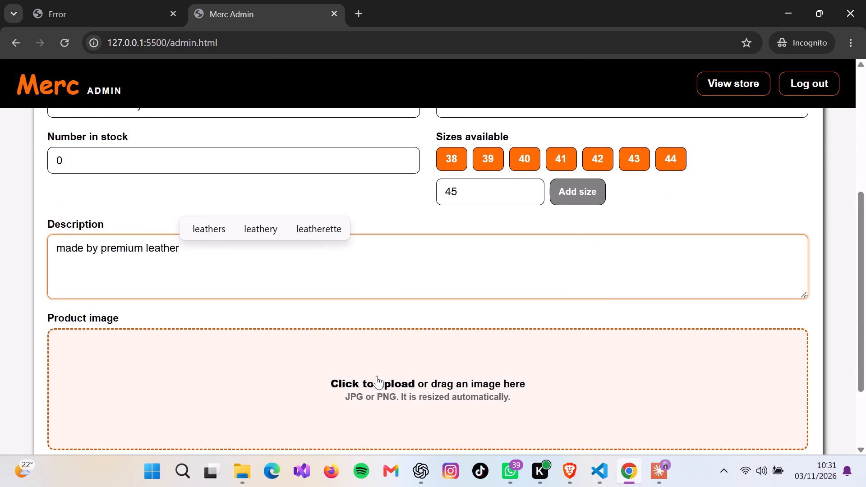
left_click(367, 381)
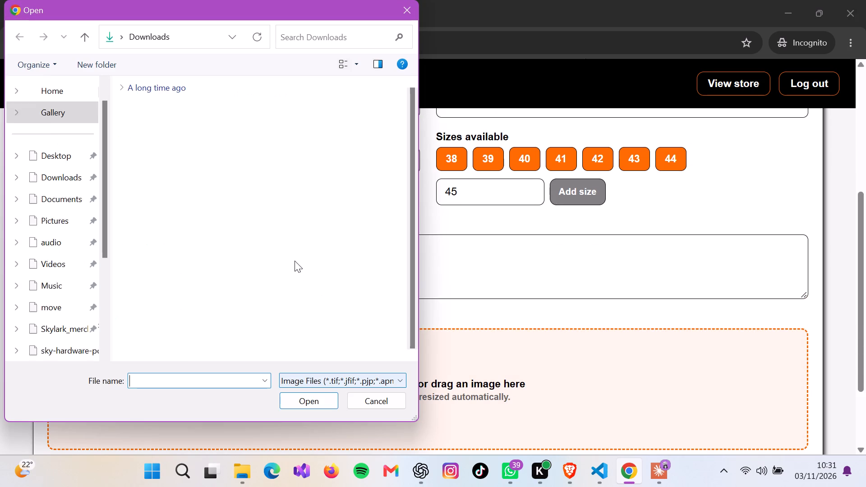
scroll(295, 261, "down", 2)
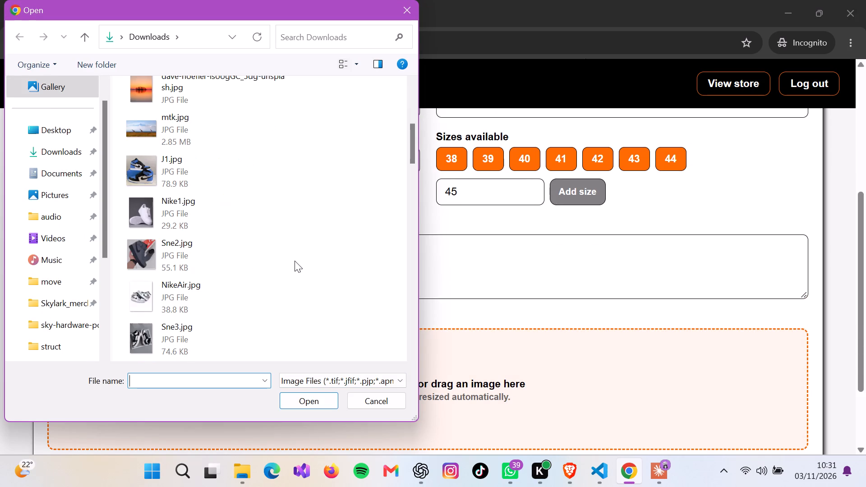
scroll(295, 261, "down", 1)
scroll(231, 289, "down", 1)
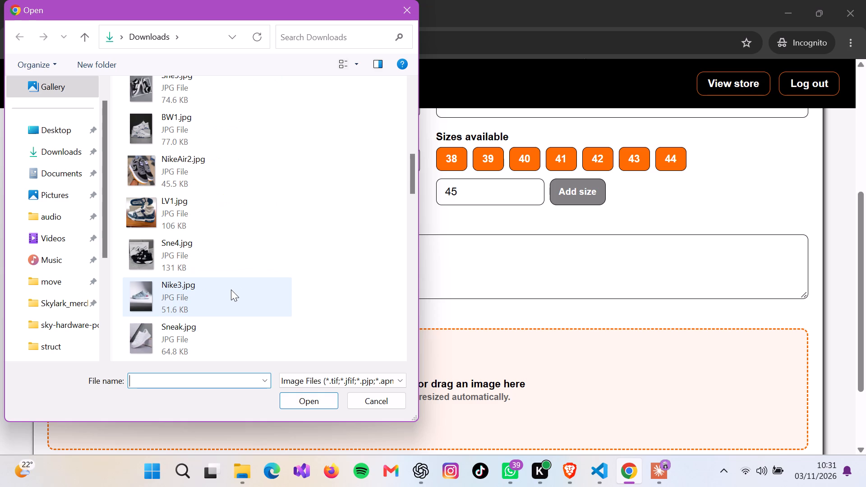
scroll(231, 289, "down", 3)
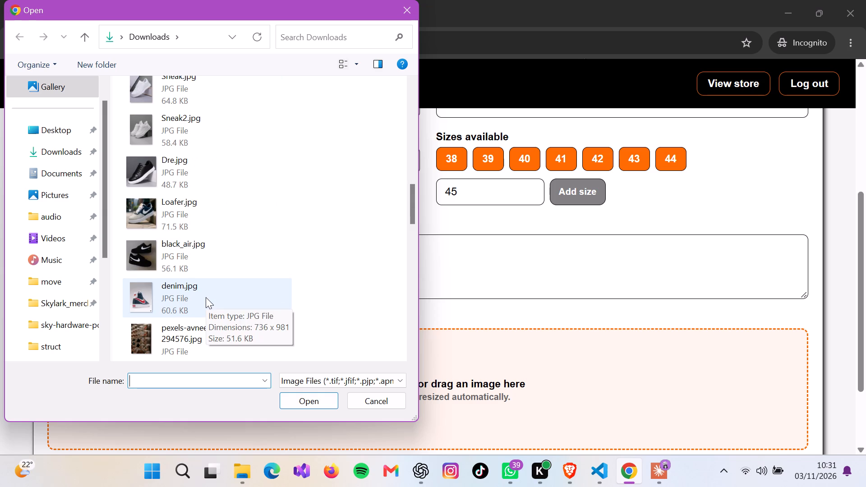
left_click(173, 209)
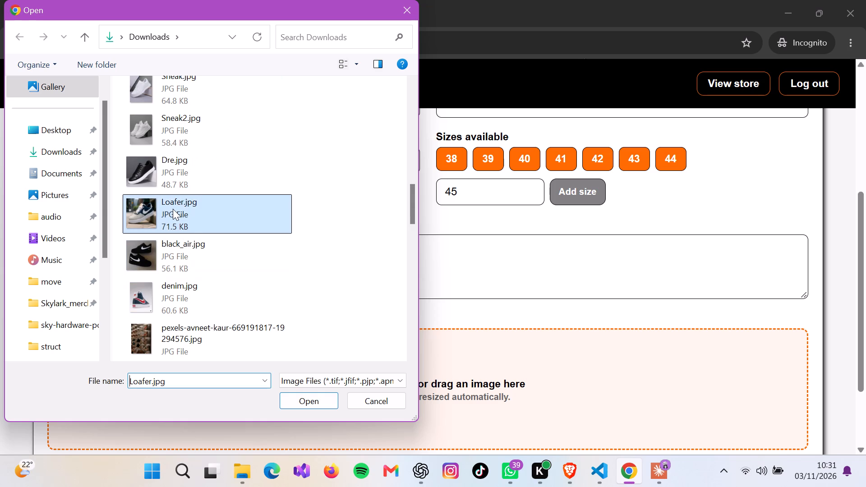
left_click(313, 399)
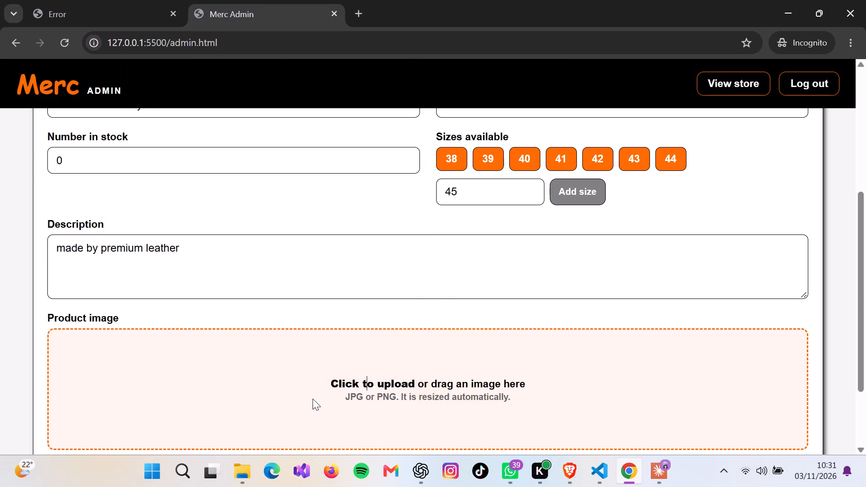
scroll(359, 331, "down", 4)
left_click(83, 384)
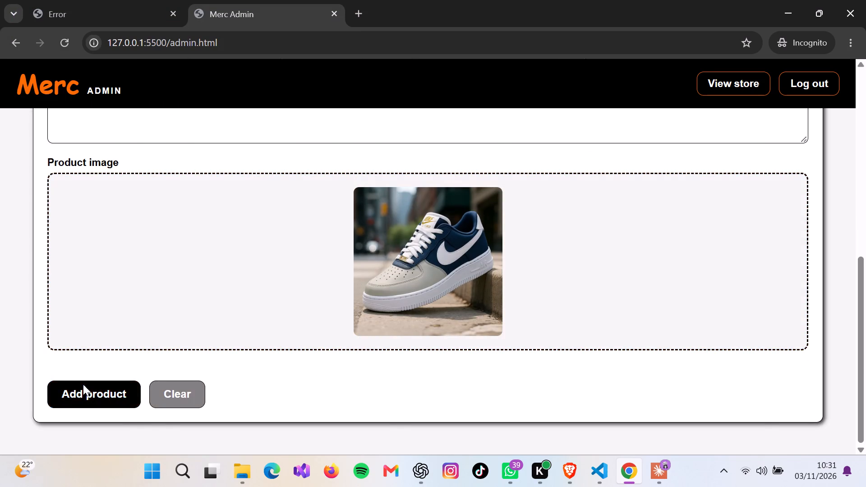
scroll(243, 343, "down", 3)
scroll(361, 315, "up", 5)
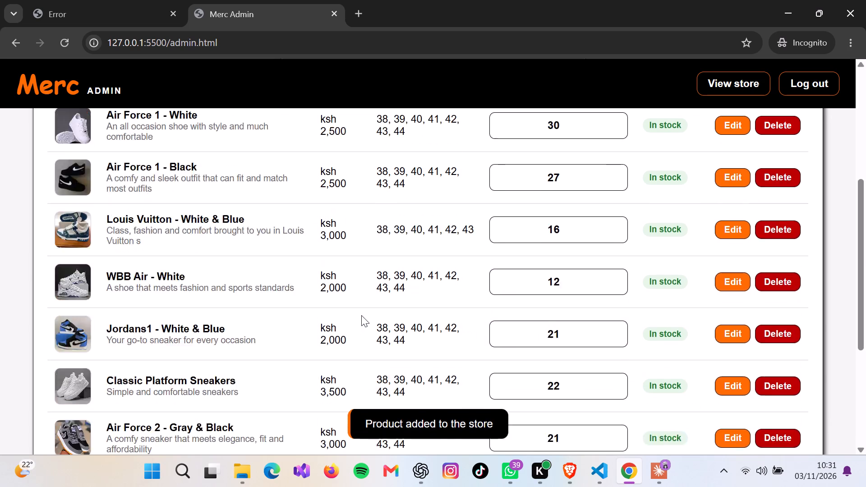
Start a new product entry and name it "Jordans Lowcut - Blue".
left_click(232, 241)
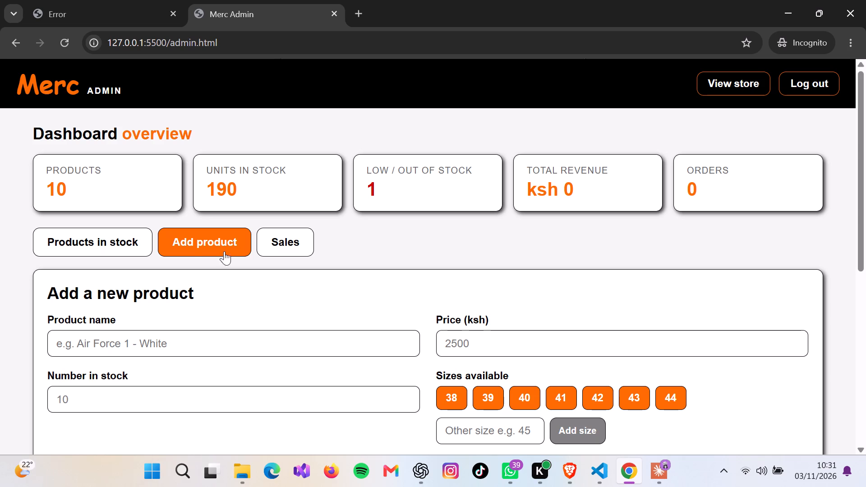
left_click(129, 345)
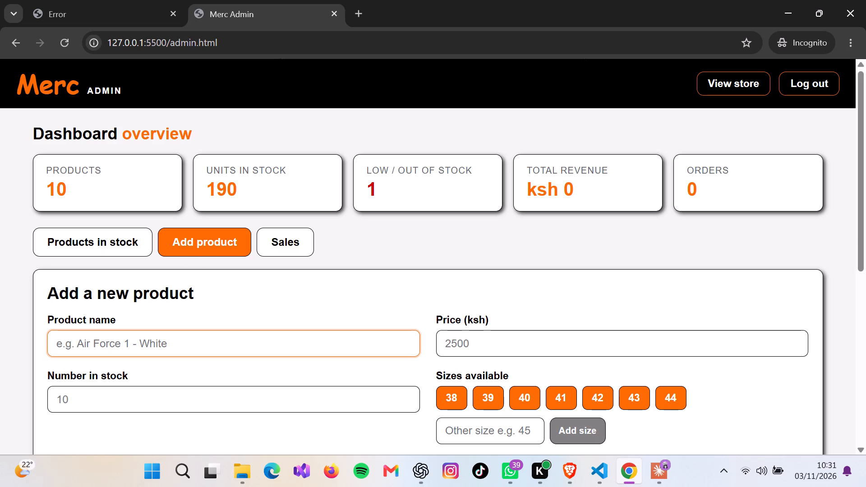
type("Jordan")
key("space")
key("BackSpace")
type("s")
key("space")
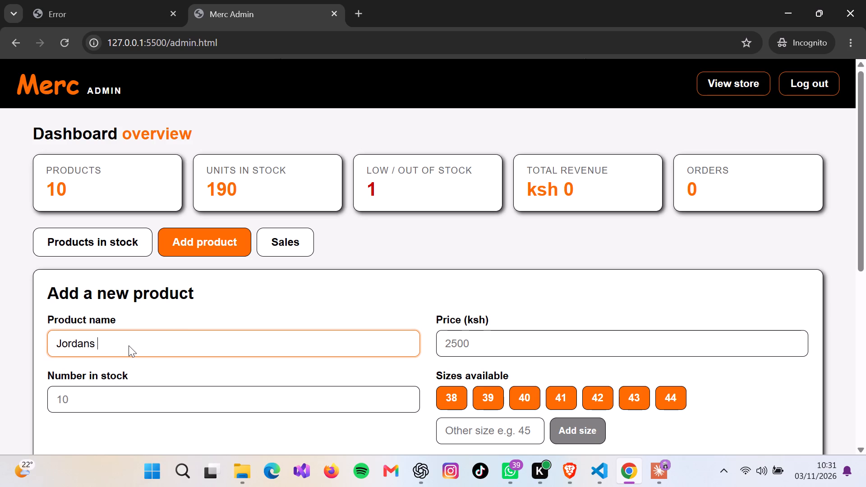
type("Lo")
type("wcut")
key("space")
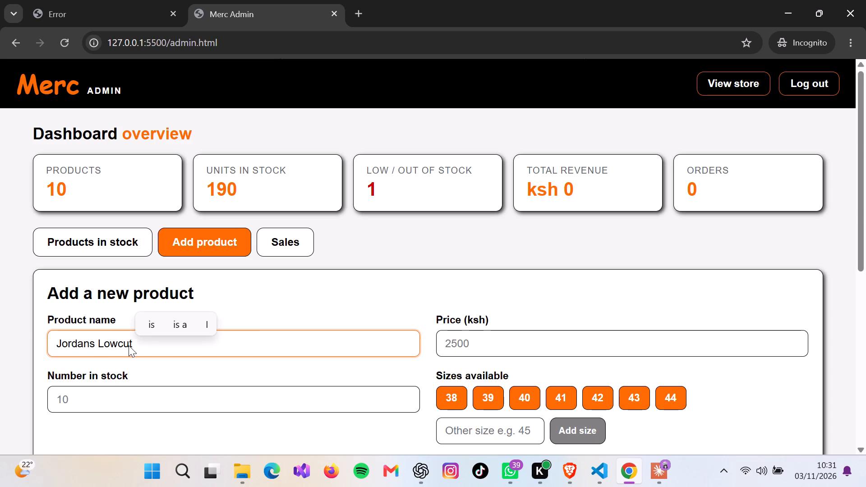
type("-")
key("space")
type("Blue")
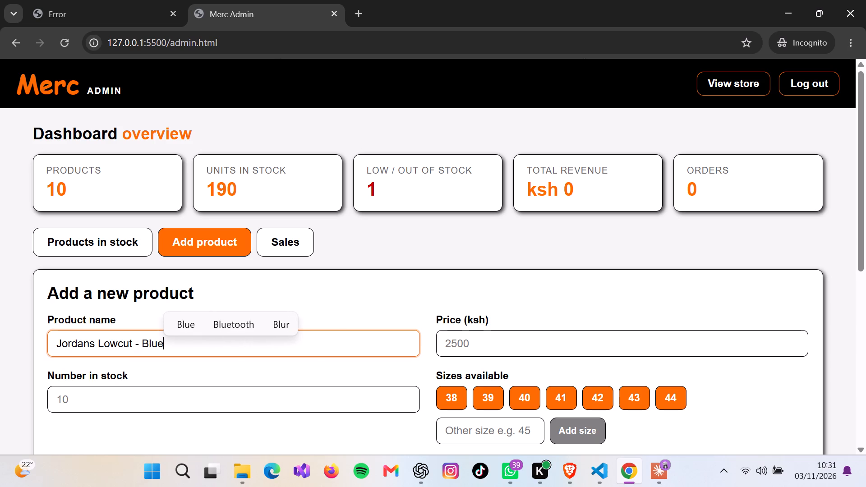
Set the Jordans Lowcut - Blue product's price to 2500 ksh and its number in stock to 17.
left_click(463, 345)
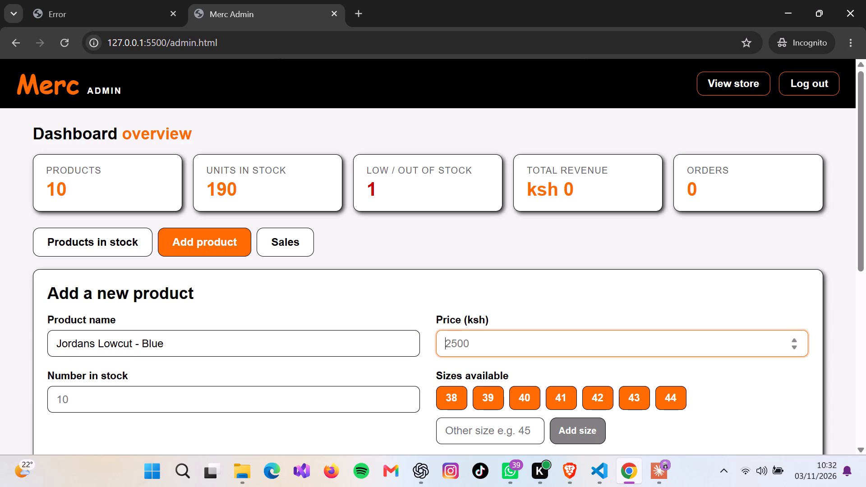
type("2500")
left_click(302, 391)
key("1")
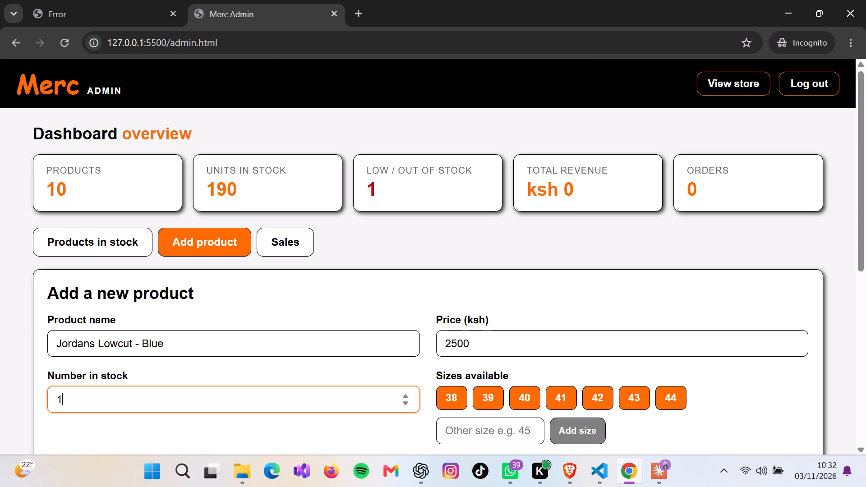
key("7")
Enter "Premium material" as the Jordans Lowcut - Blue product's description.
scroll(409, 430, "down", 2)
left_click(320, 395)
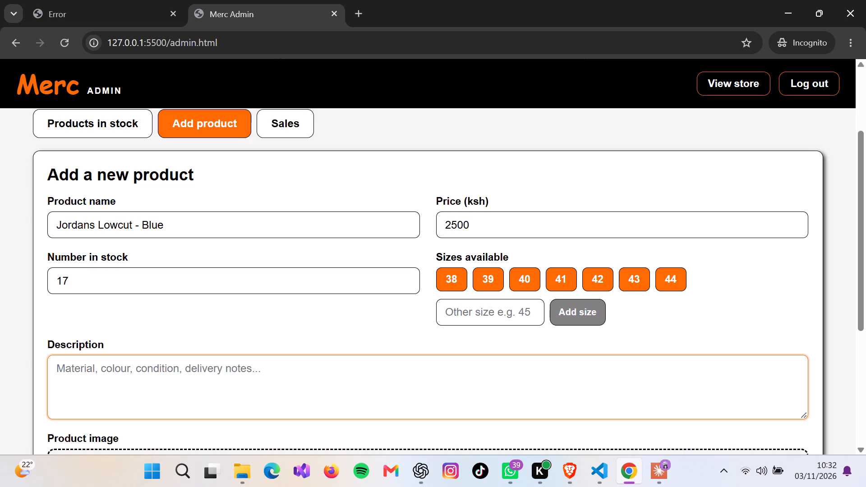
type("Premium")
key("space")
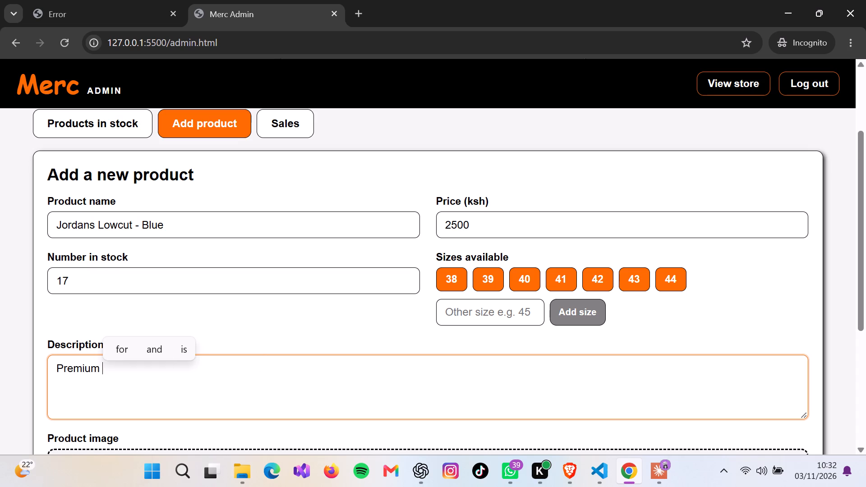
type("material")
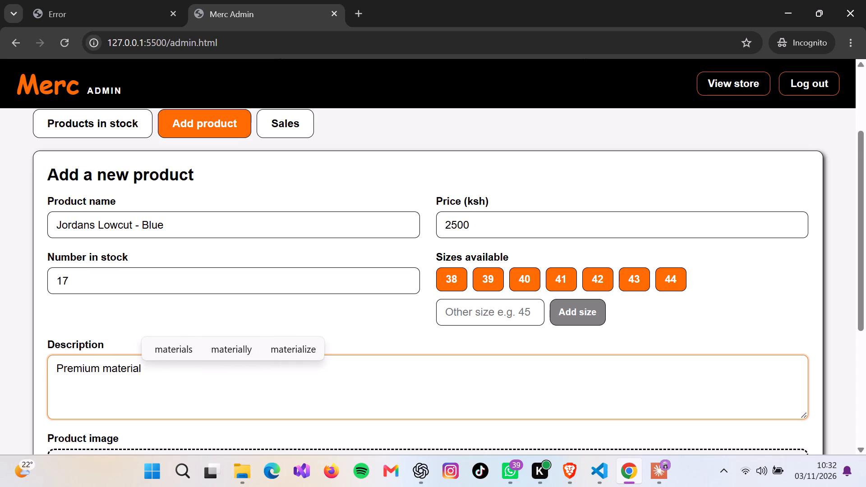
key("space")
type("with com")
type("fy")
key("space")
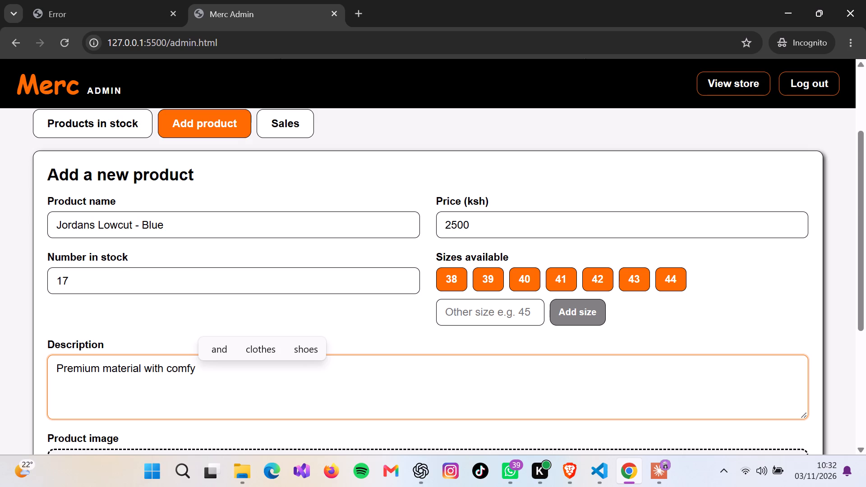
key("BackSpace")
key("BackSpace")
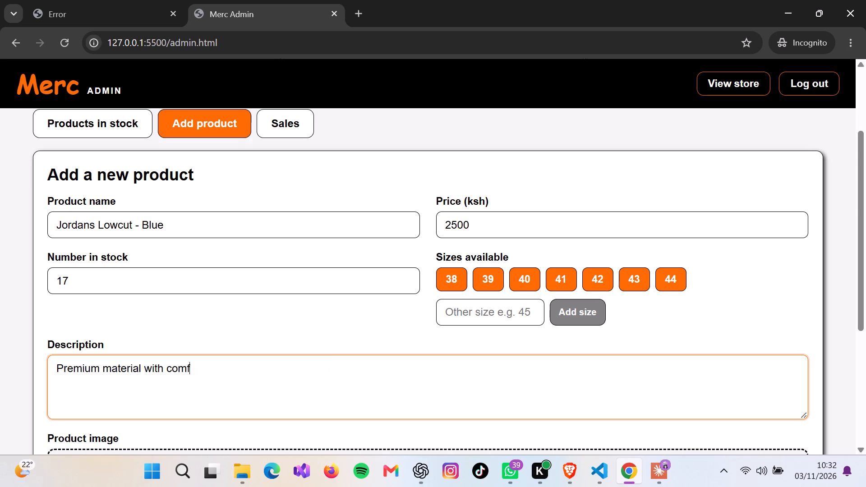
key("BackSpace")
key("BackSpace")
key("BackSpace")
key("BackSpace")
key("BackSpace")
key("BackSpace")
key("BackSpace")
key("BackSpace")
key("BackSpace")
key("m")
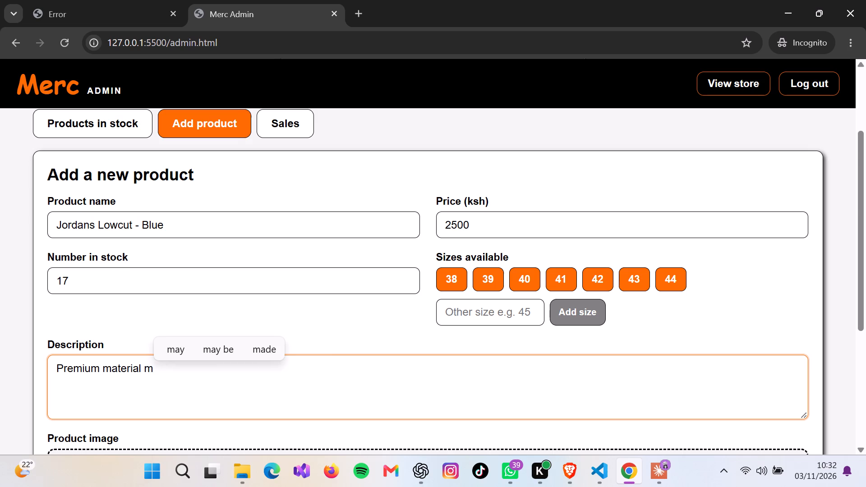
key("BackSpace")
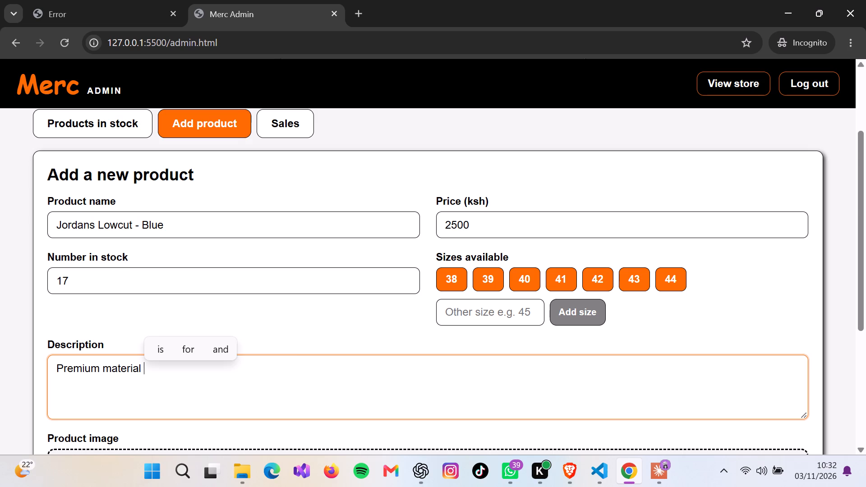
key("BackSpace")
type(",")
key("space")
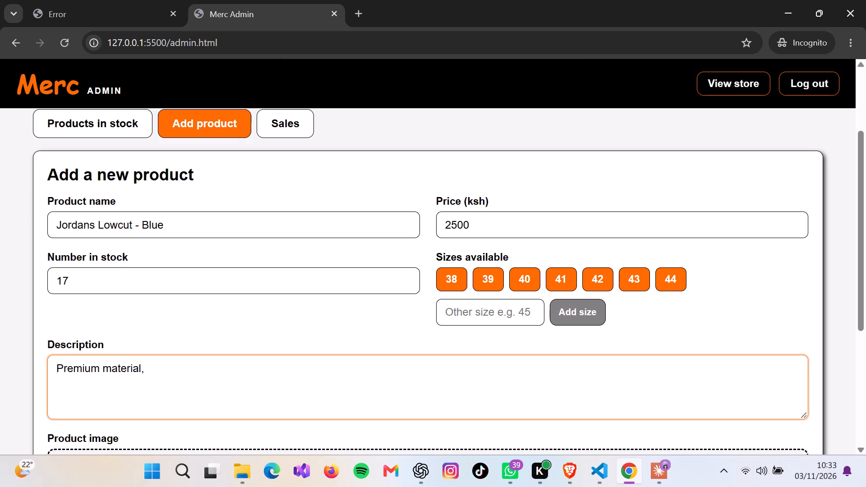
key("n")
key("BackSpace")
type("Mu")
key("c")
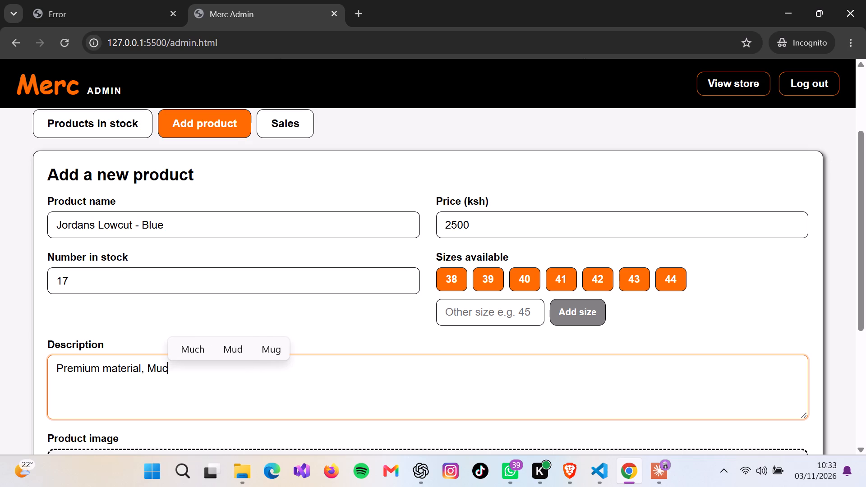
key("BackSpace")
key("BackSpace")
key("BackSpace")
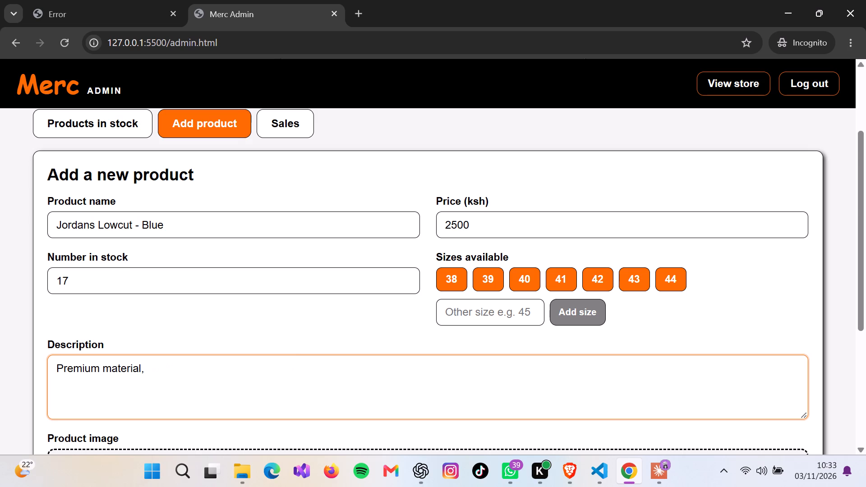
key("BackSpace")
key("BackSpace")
Attach Nike3.jpg from Downloads as the Jordans Lowcut - Blue product's image.
scroll(320, 395, "down", 1)
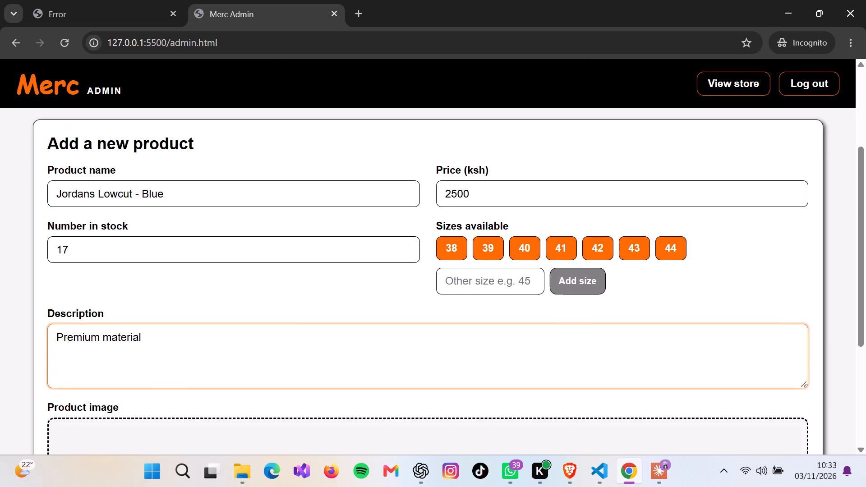
scroll(320, 395, "down", 2)
left_click(315, 298)
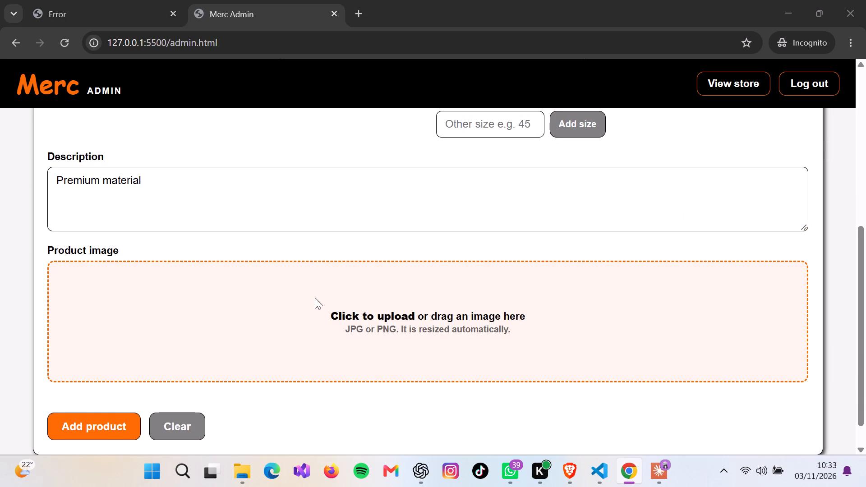
scroll(238, 263, "down", 1)
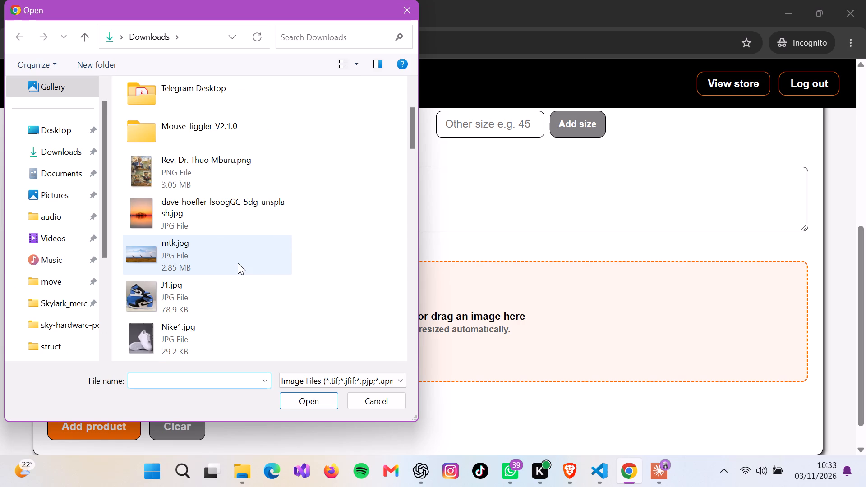
scroll(238, 263, "down", 2)
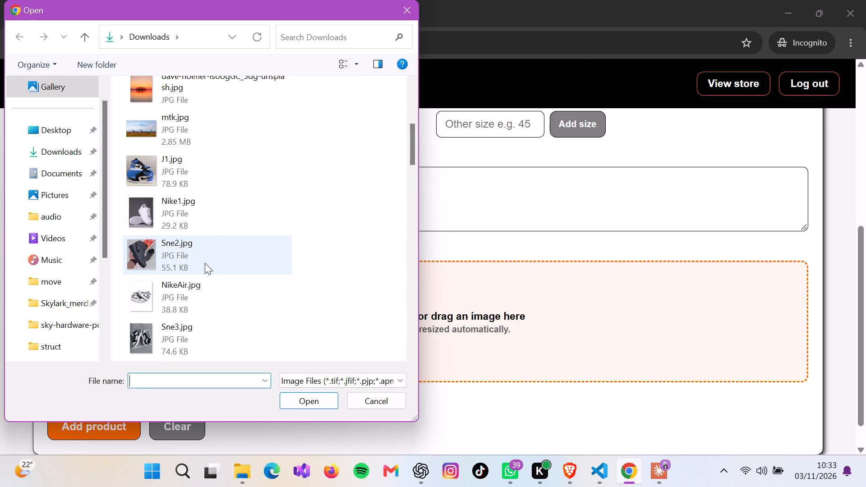
scroll(205, 263, "down", 2)
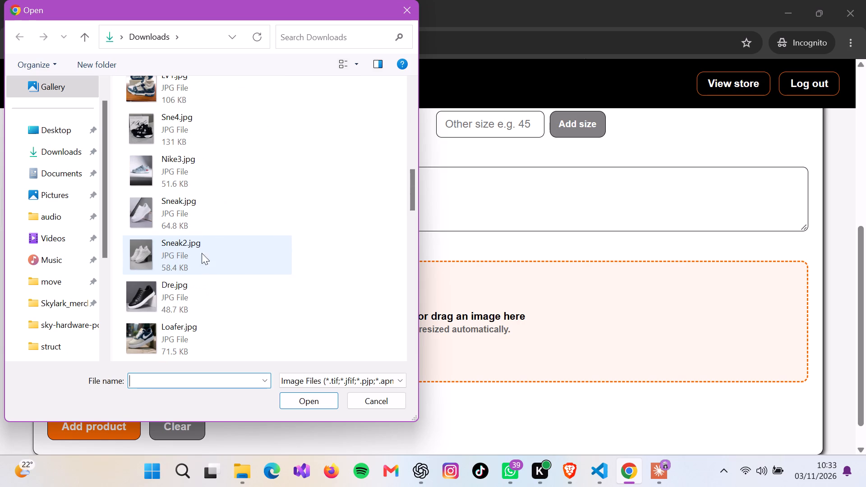
left_click(193, 175)
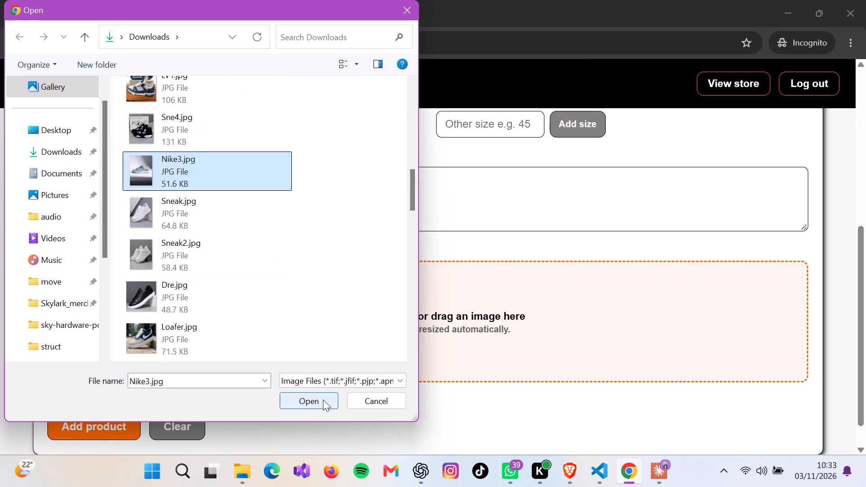
left_click(323, 400)
Extend the Jordans Lowcut - Blue product's description with "and quality" after "Premium material".
left_click(259, 195)
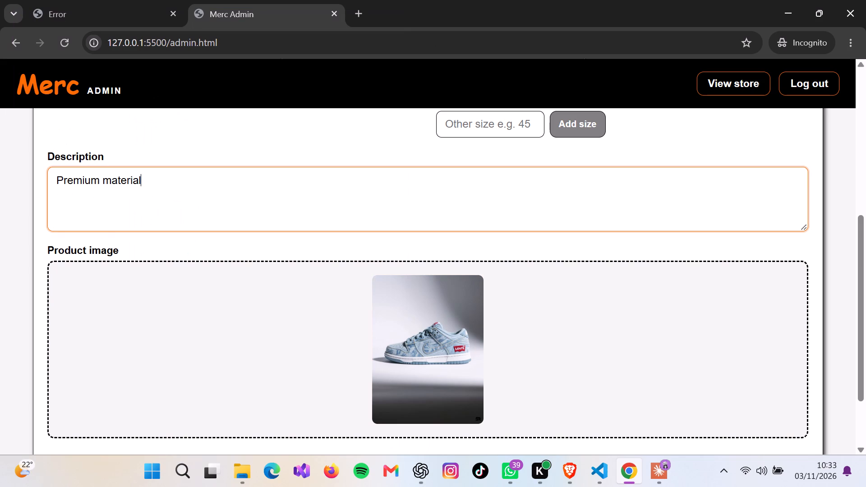
key("space")
type("and qualiy")
key("BackSpace")
type("ty")
Add the completed Jordans Lowcut - Blue product to the store.
scroll(259, 195, "down", 5)
left_click(90, 392)
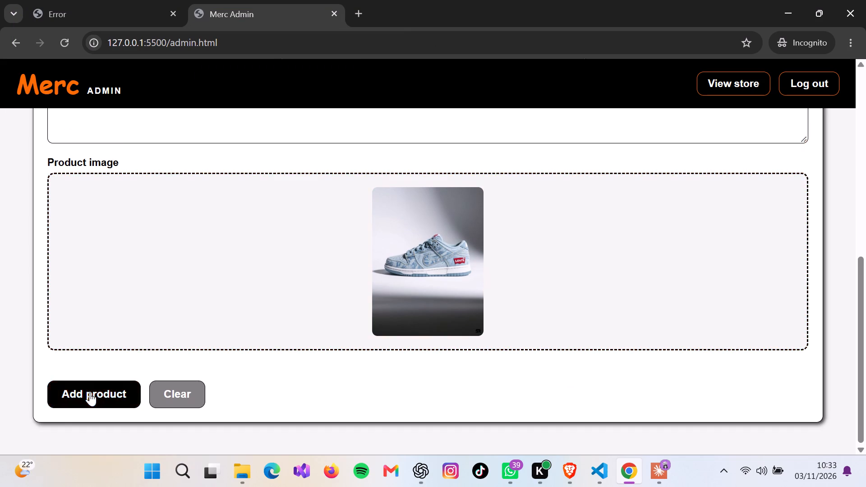
Set the stock of Air Force 2 - Gray to 23 in the product list.
scroll(198, 255, "up", 4)
scroll(198, 255, "down", 2)
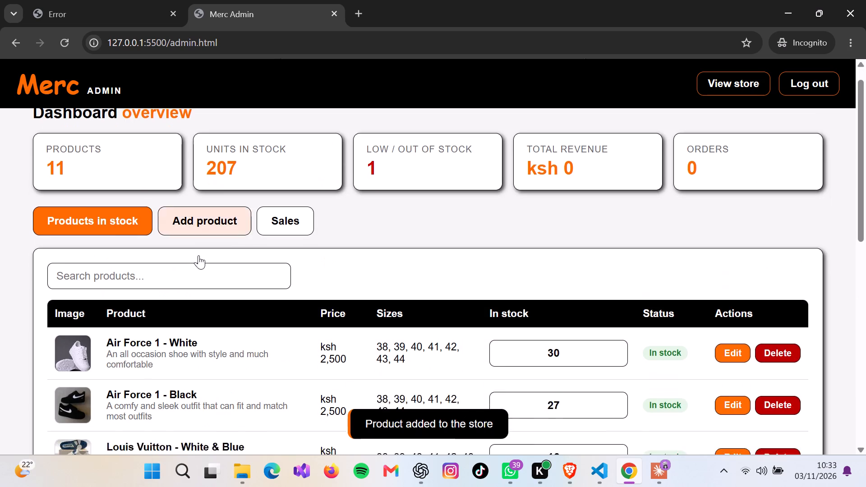
scroll(198, 255, "down", 5)
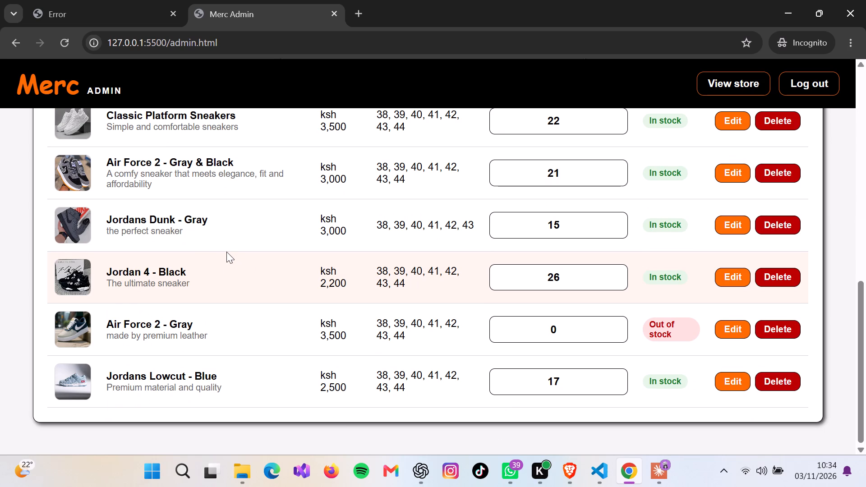
scroll(226, 252, "down", 4)
scroll(397, 231, "up", 5)
scroll(397, 231, "down", 5)
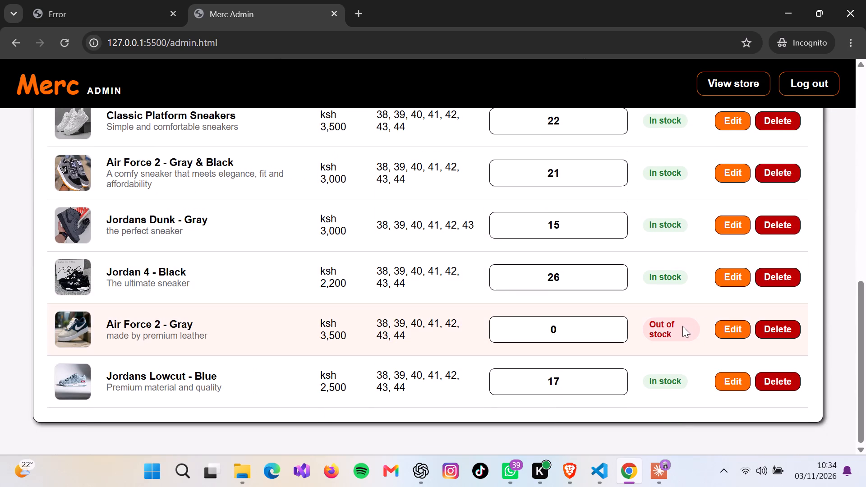
left_click(682, 326)
left_click(583, 330)
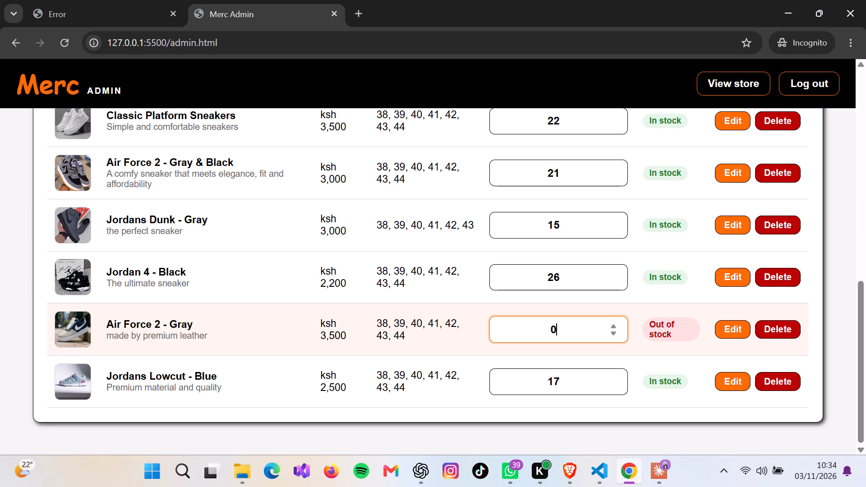
type("23")
left_click(731, 334)
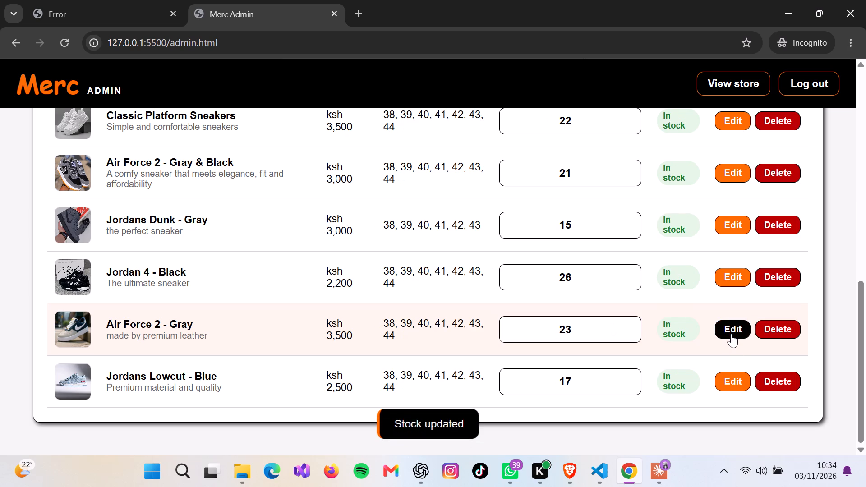
Start a new product named Loafers, enter a price of 2800 and lower it to 1550 ksh, with 22 in stock.
scroll(567, 280, "up", 4)
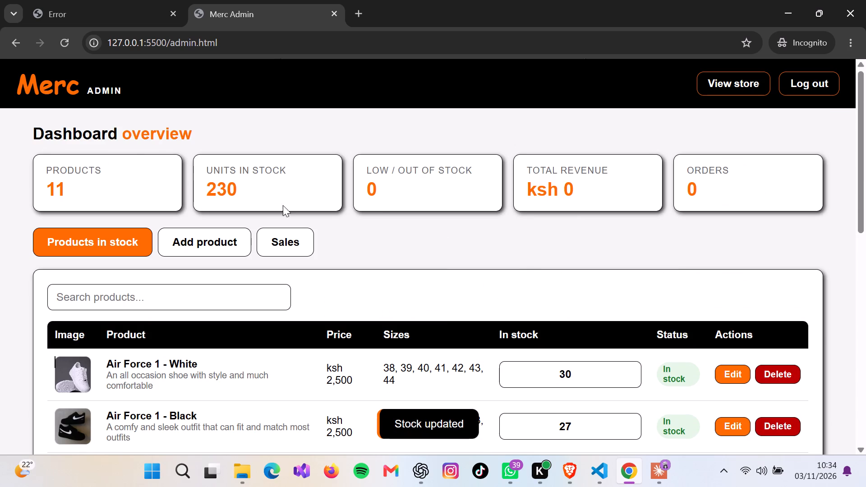
left_click(198, 232)
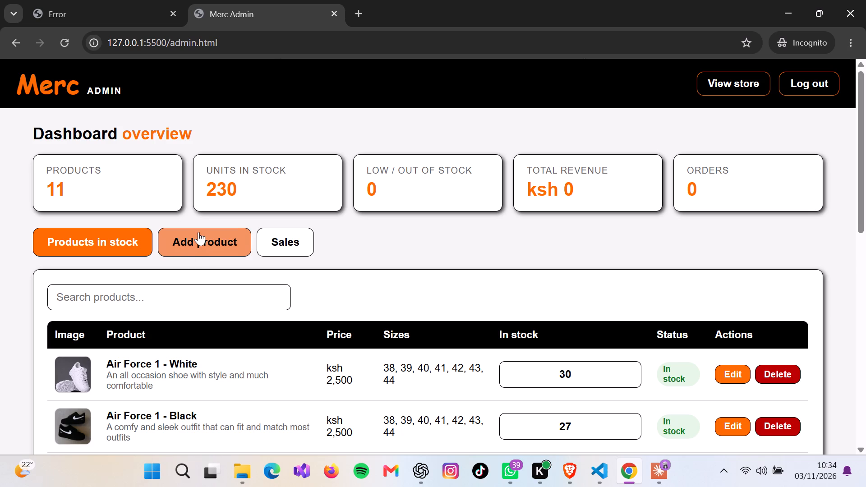
left_click(160, 349)
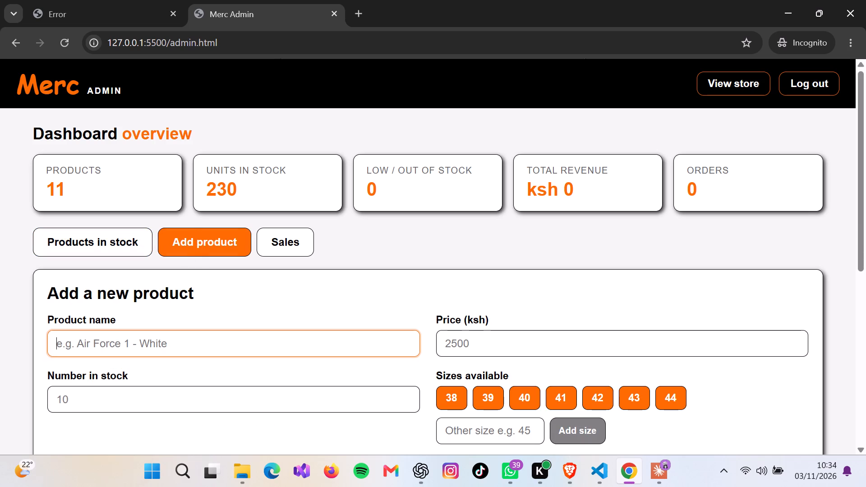
type("Loafers")
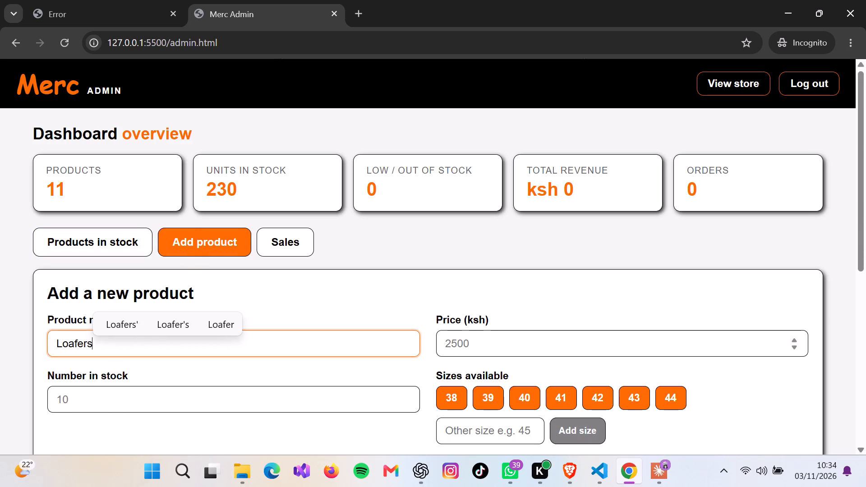
left_click(489, 345)
key("2")
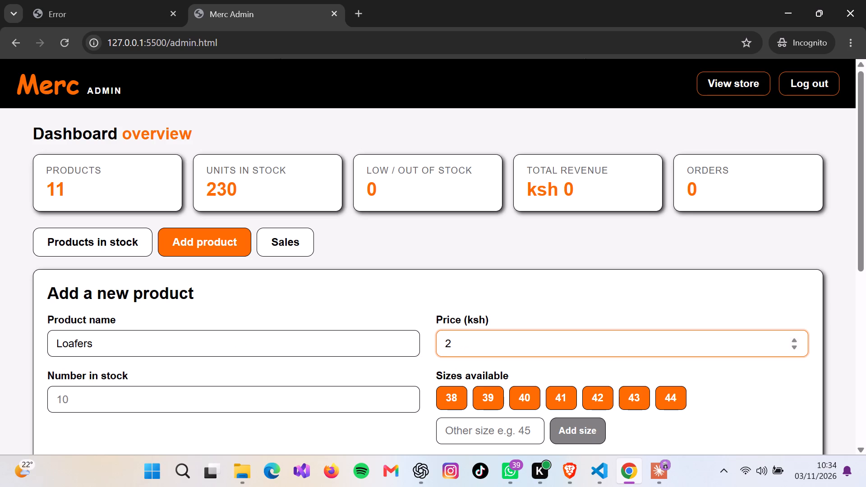
type("800")
scroll(489, 345, "down", 3)
left_click(263, 390)
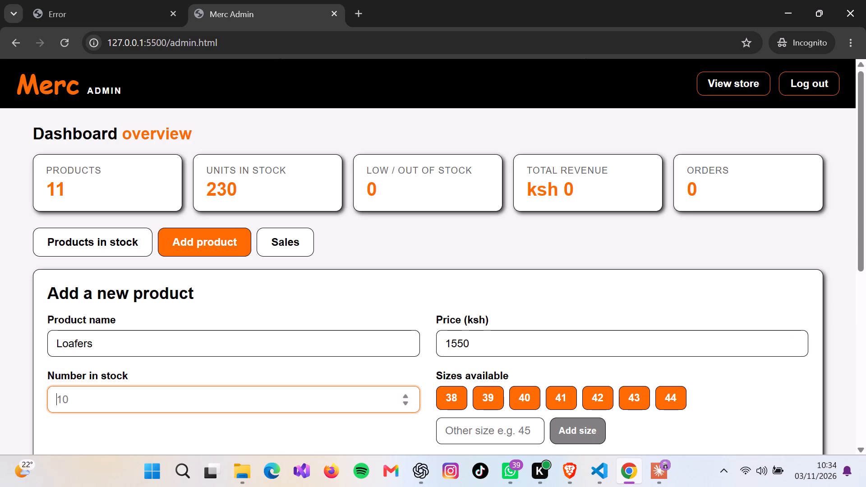
type("22")
Enter "Simplicity at its best" as the Loafers product's description.
scroll(299, 363, "down", 2)
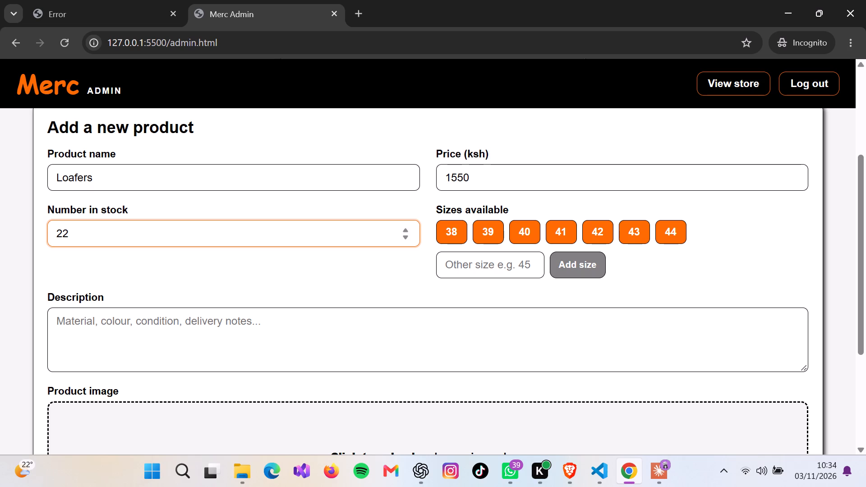
left_click(251, 336)
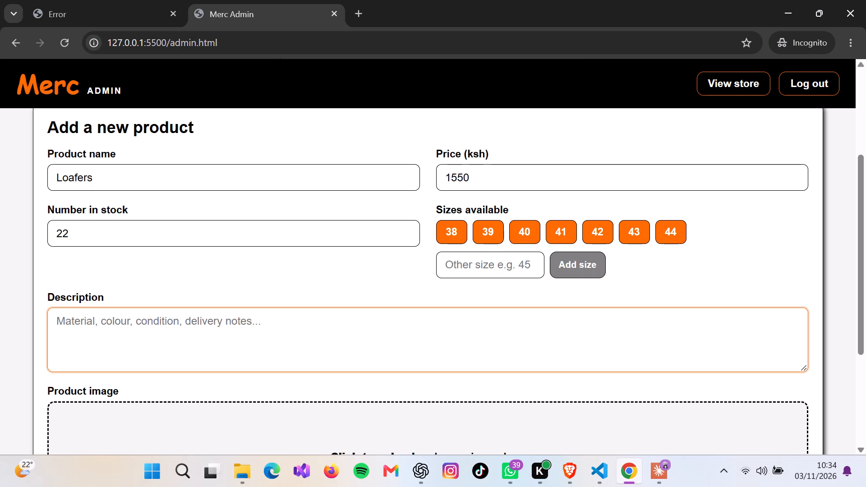
type("Simplic")
key("i")
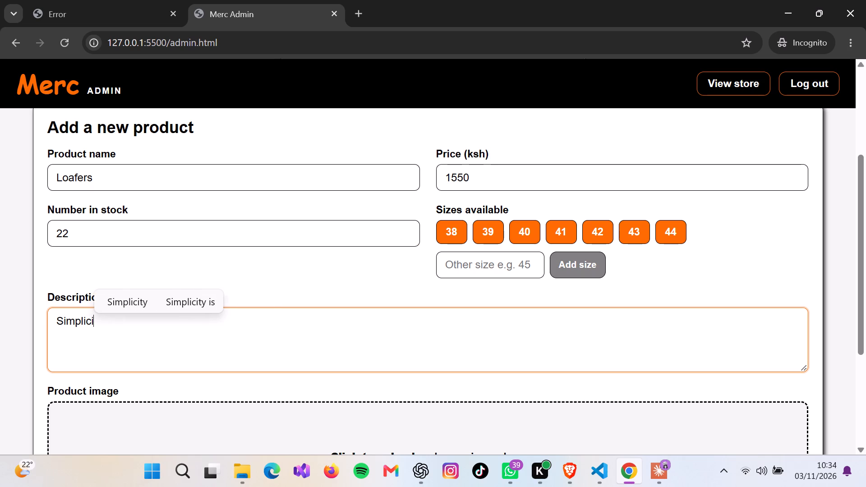
type("ty")
key("space")
key("a")
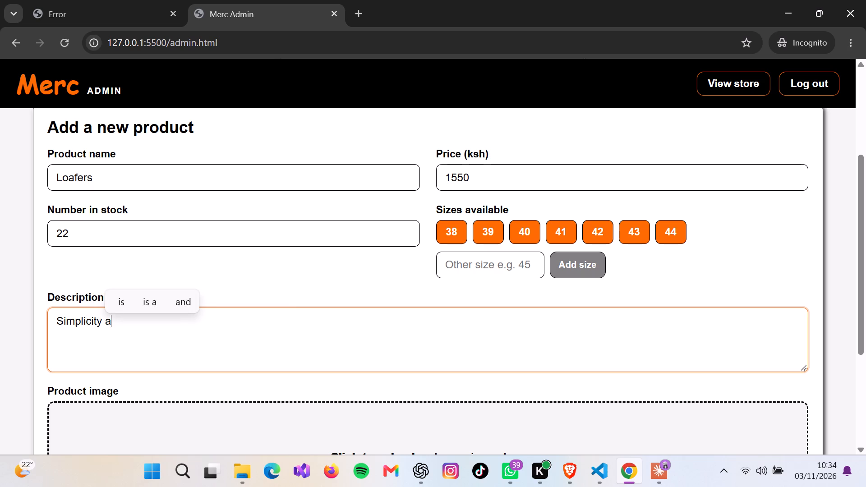
type("t its best")
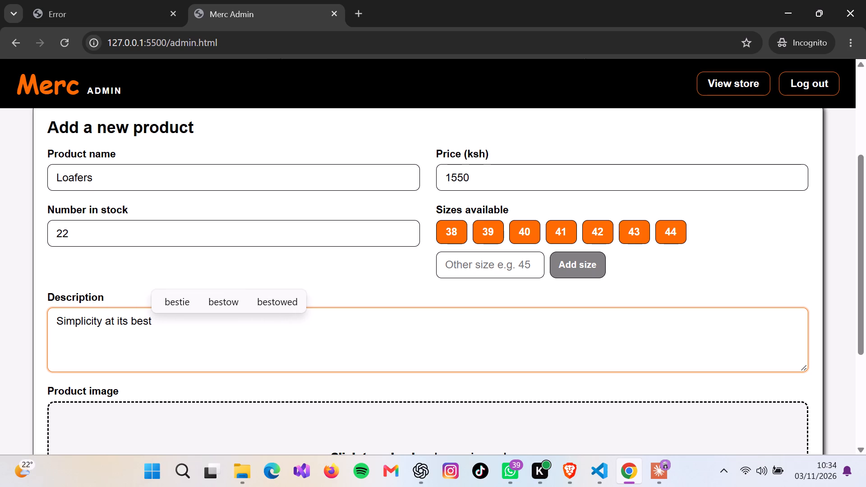
Attach Sneak.jpg from Downloads as the Loafers product's image.
left_click(279, 424)
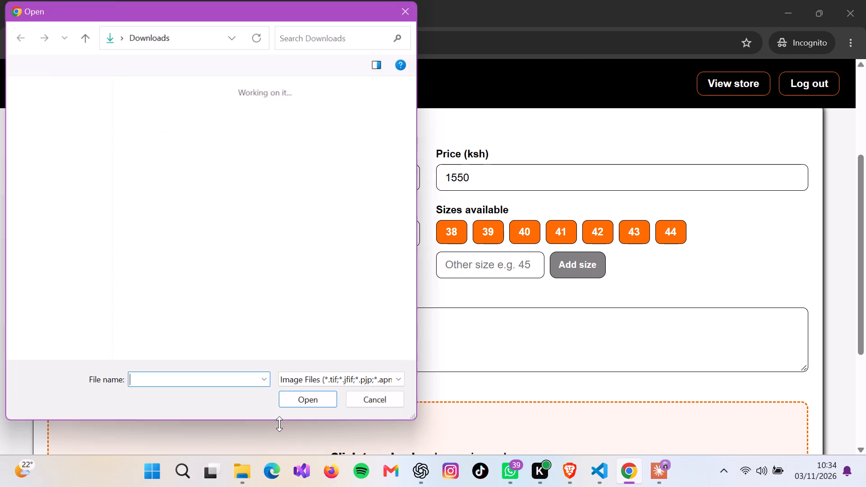
scroll(234, 289, "down", 2)
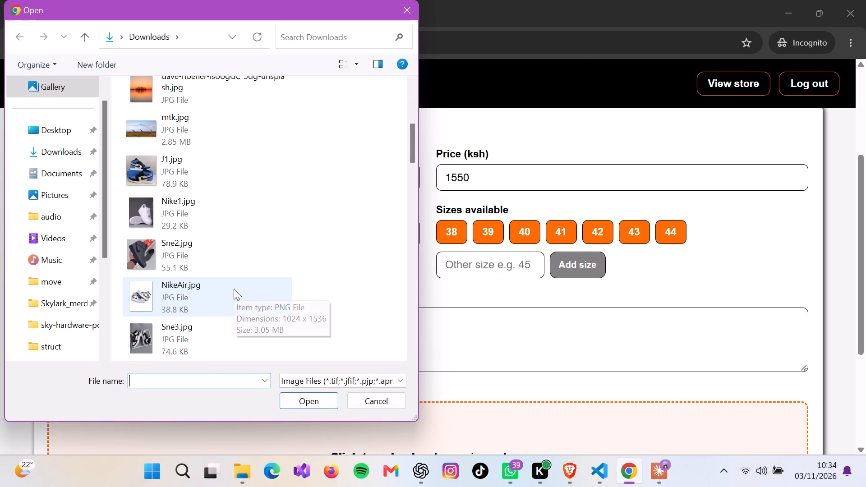
scroll(234, 289, "down", 1)
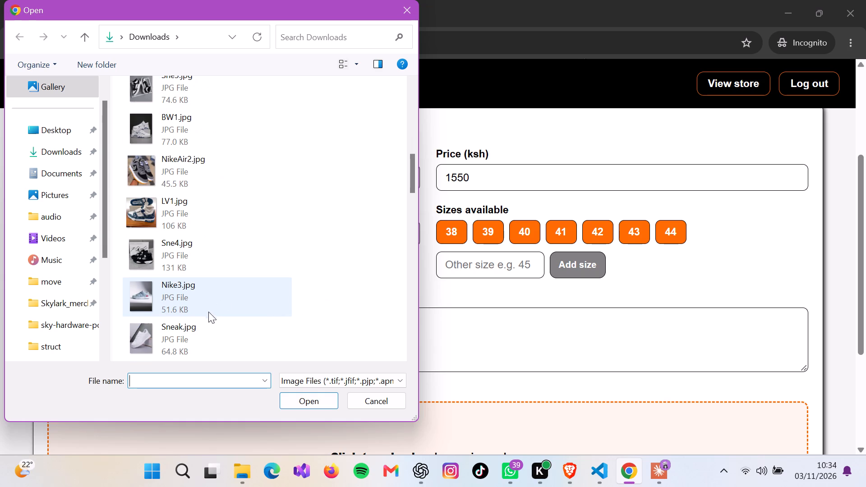
left_click(202, 321)
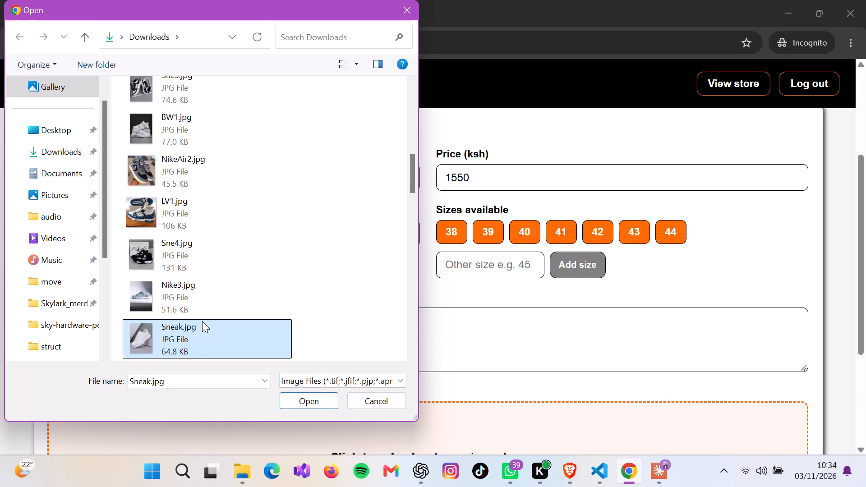
left_click(301, 403)
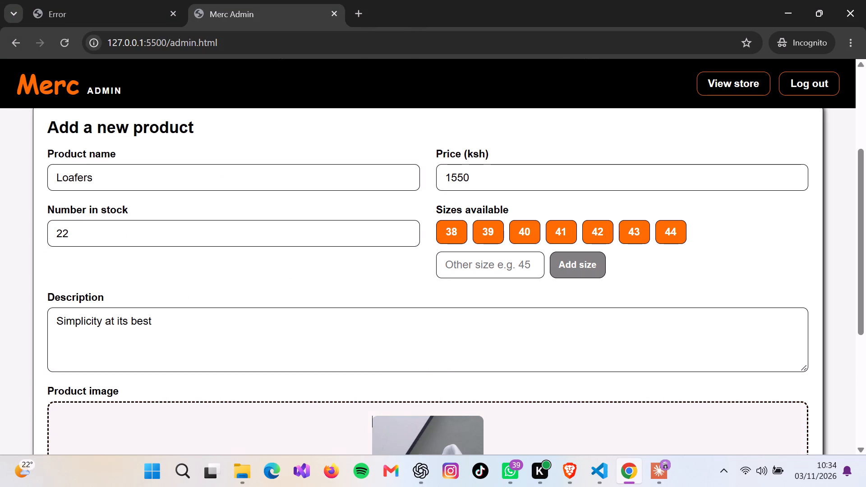
Reword the Loafers product's description to "Simply the best".
left_click(127, 320)
key("BackSpace")
key("BackSpace")
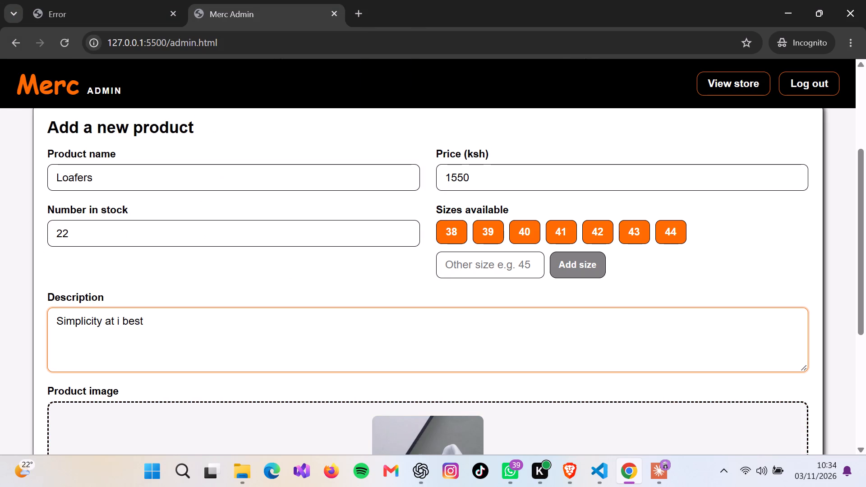
key("BackSpace")
key("BackSpace")
key("BackSpace")
key("BackSpace")
key("BackSpace")
key("BackSpace")
key("BackSpace")
key("BackSpace")
key("BackSpace")
key("BackSpace")
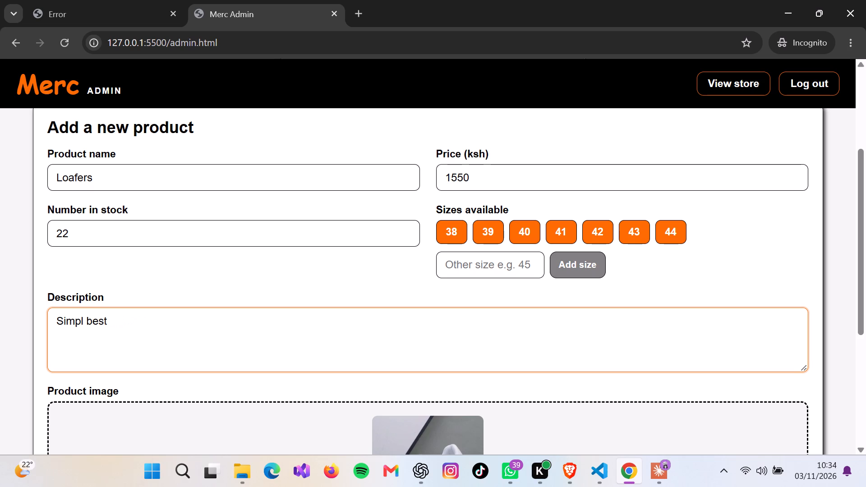
type("y the")
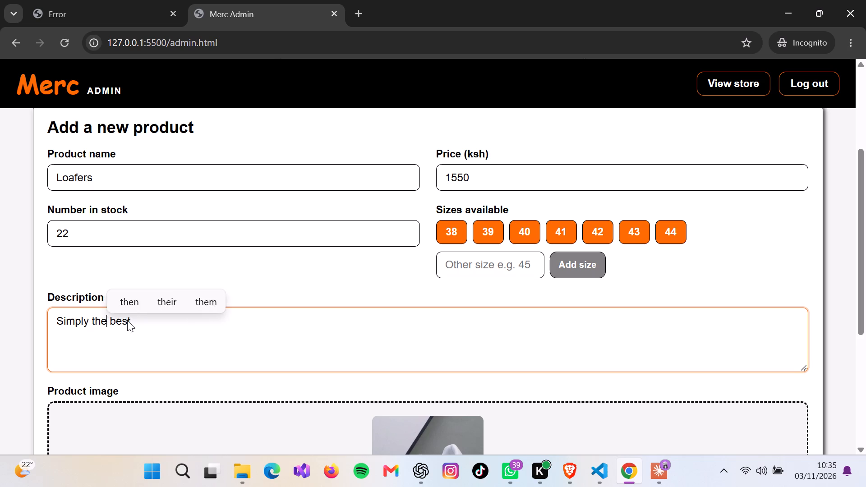
Add the completed Loafers product to the store.
scroll(204, 383, "down", 4)
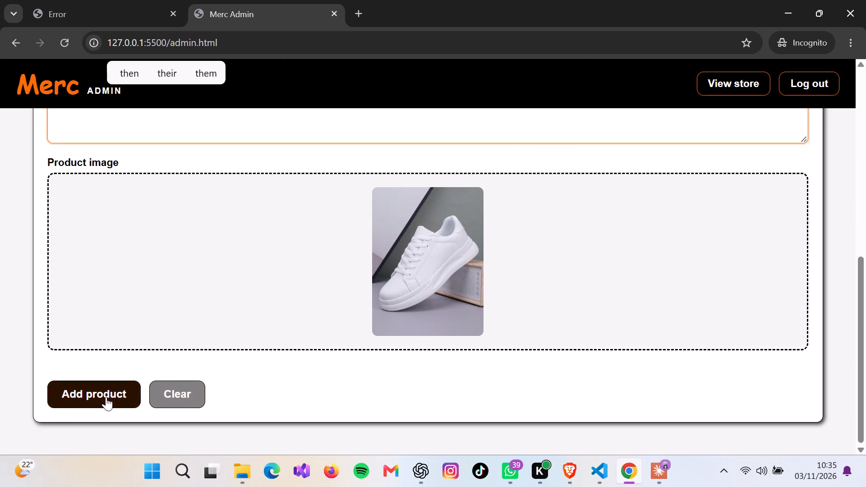
left_click(106, 397)
Open the customer-facing store page and examine the product cards, their images, names and prices.
scroll(134, 317, "up", 3)
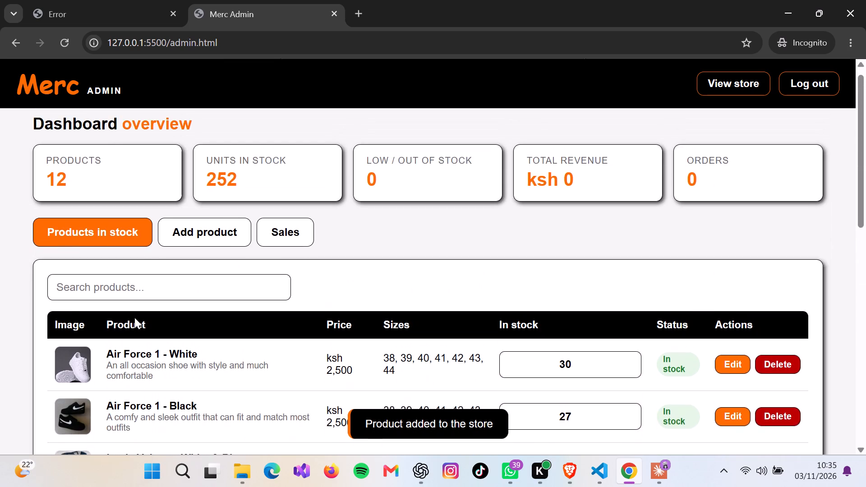
left_click(747, 82)
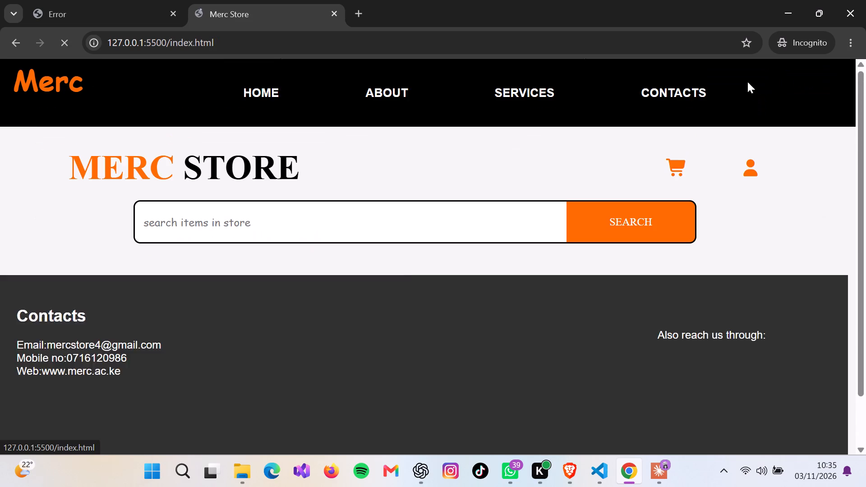
scroll(604, 246, "down", 5)
scroll(604, 246, "up", 1)
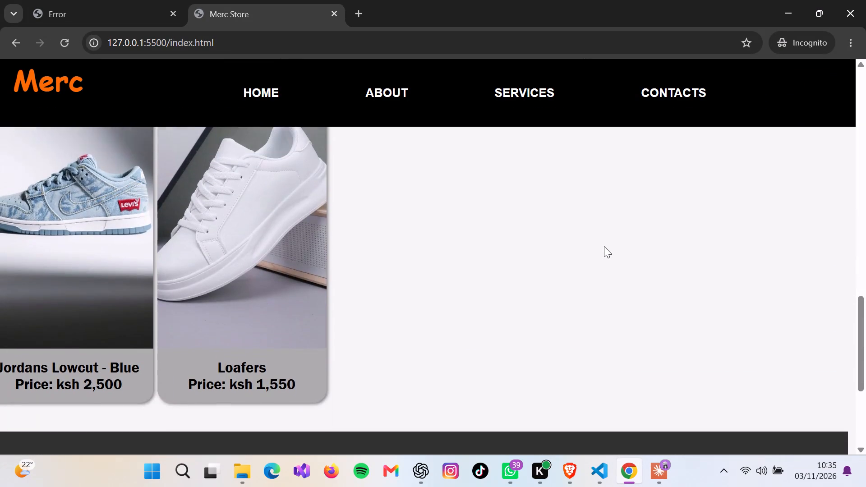
scroll(604, 246, "up", 3)
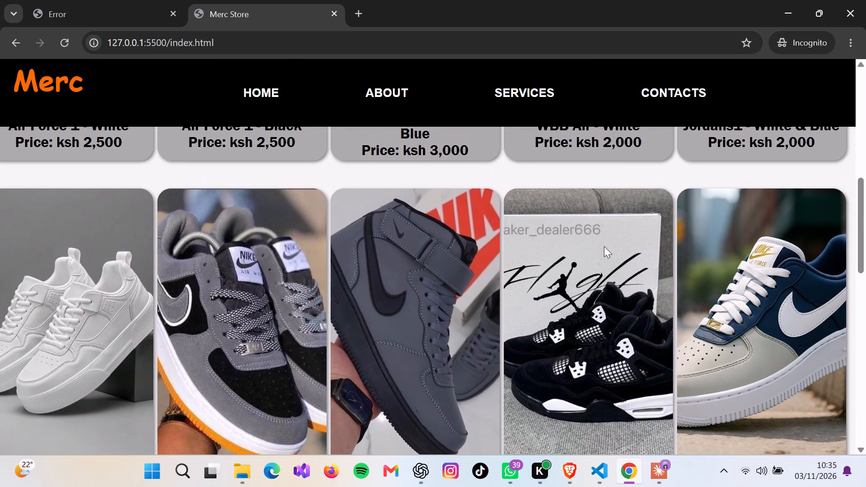
scroll(604, 246, "down", 2)
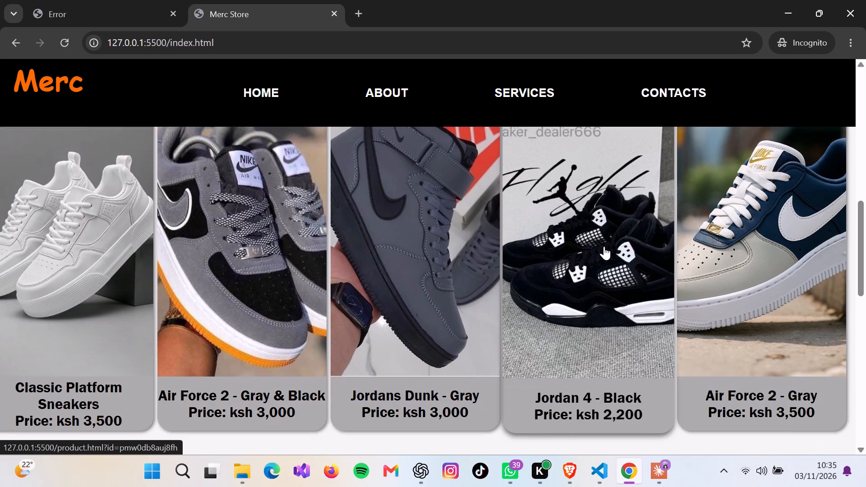
scroll(604, 246, "up", 4)
scroll(604, 246, "down", 1)
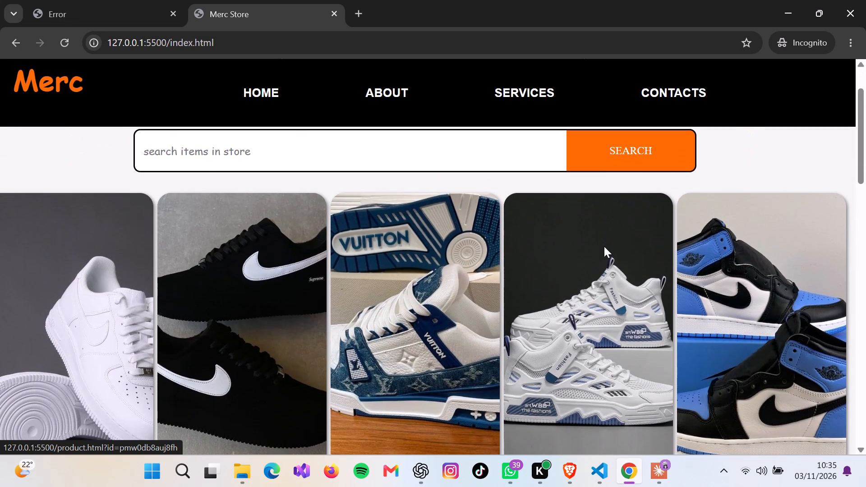
scroll(604, 246, "down", 1)
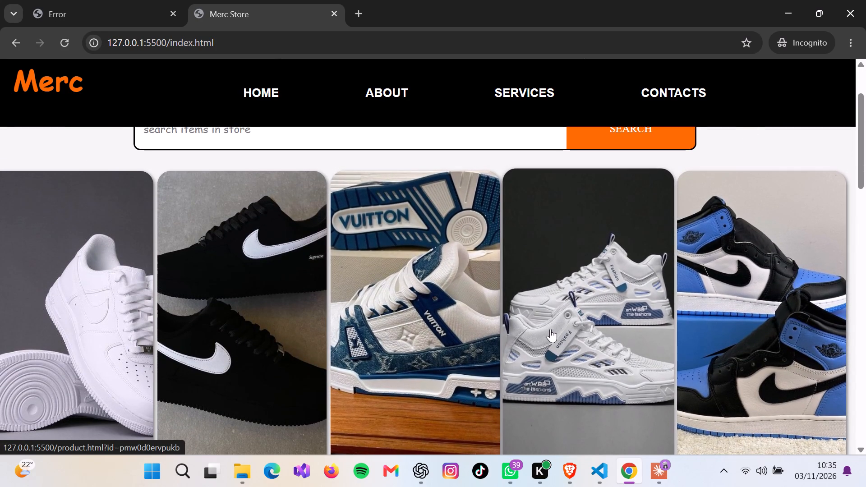
Look over the store's product listing and the contents of the shopping cart.
scroll(585, 236, "up", 3)
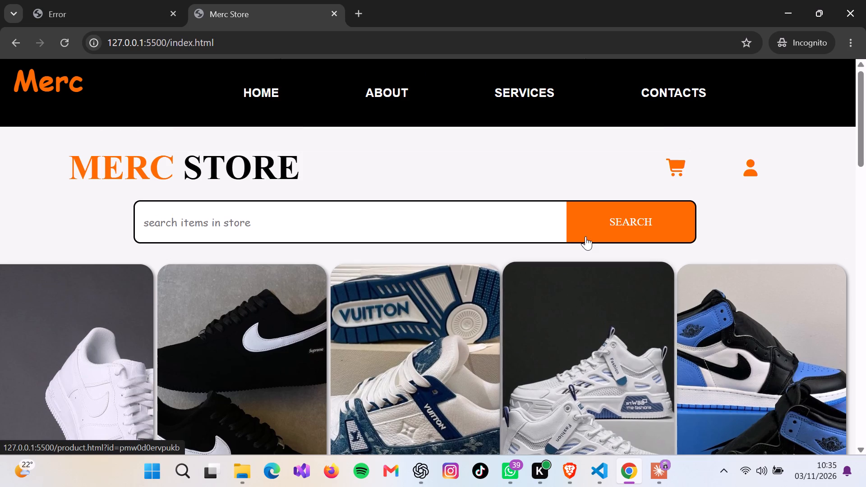
scroll(421, 160, "down", 11)
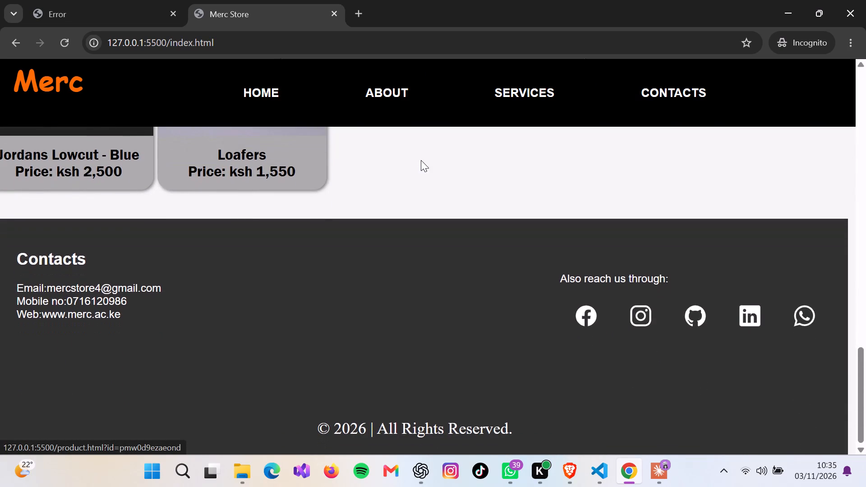
scroll(421, 160, "up", 6)
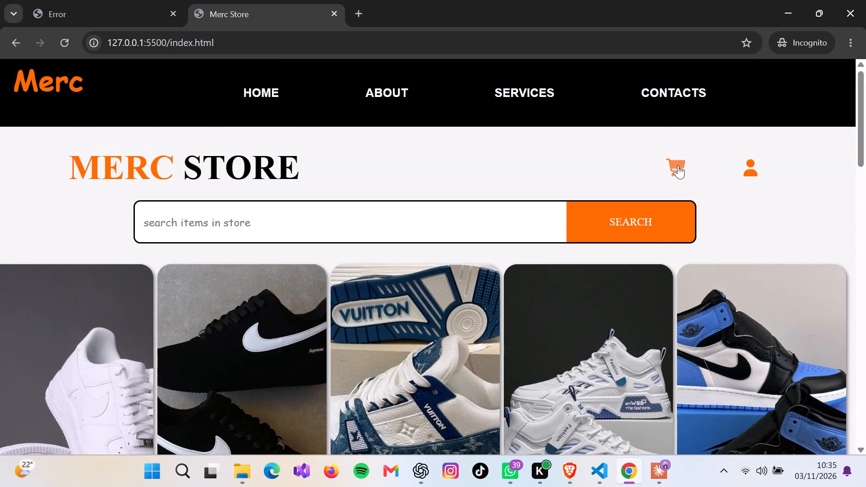
left_click(678, 165)
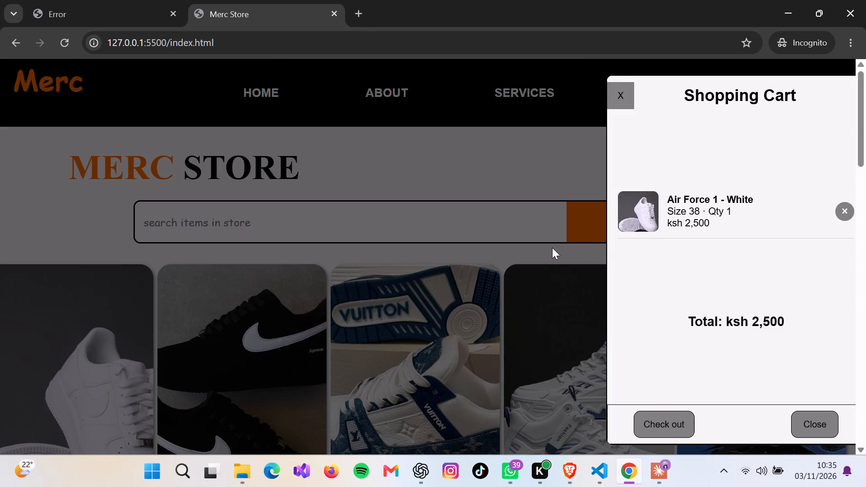
left_click(615, 92)
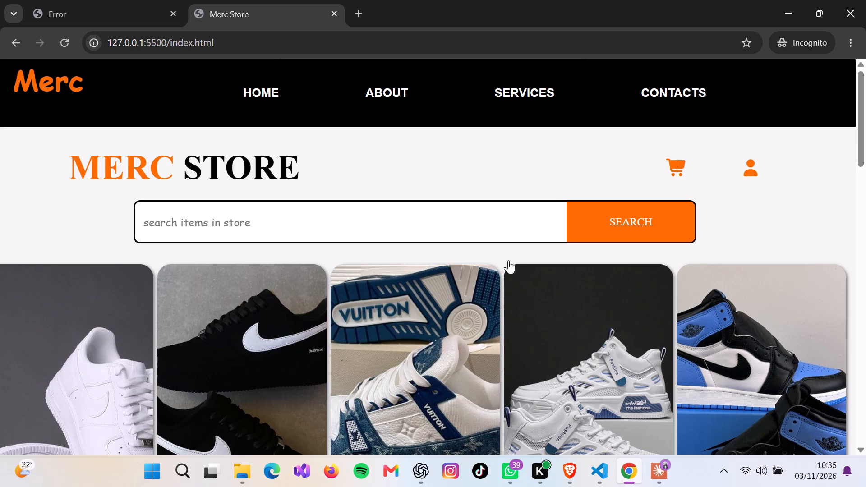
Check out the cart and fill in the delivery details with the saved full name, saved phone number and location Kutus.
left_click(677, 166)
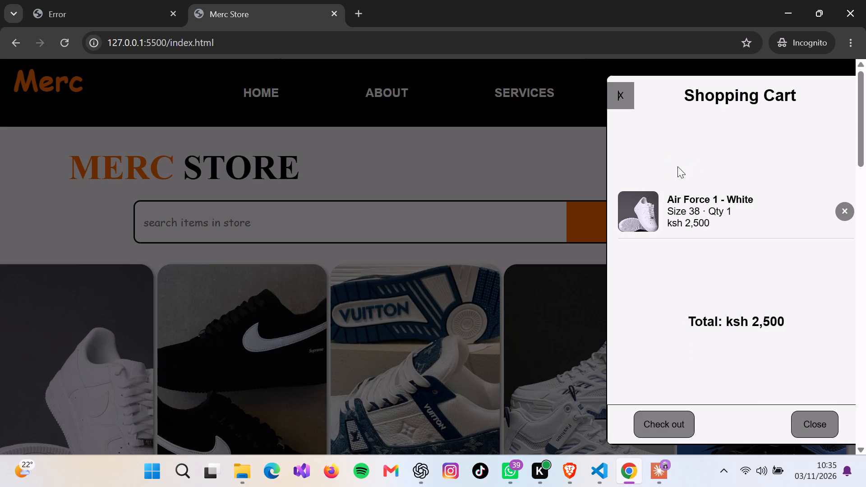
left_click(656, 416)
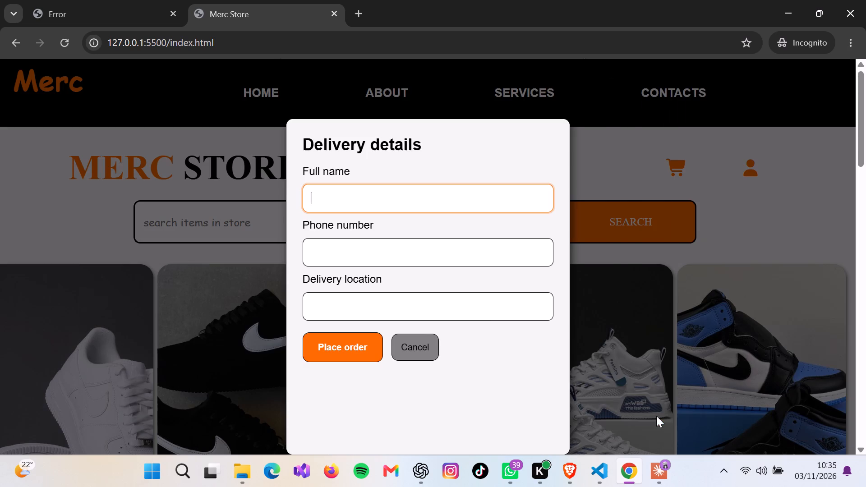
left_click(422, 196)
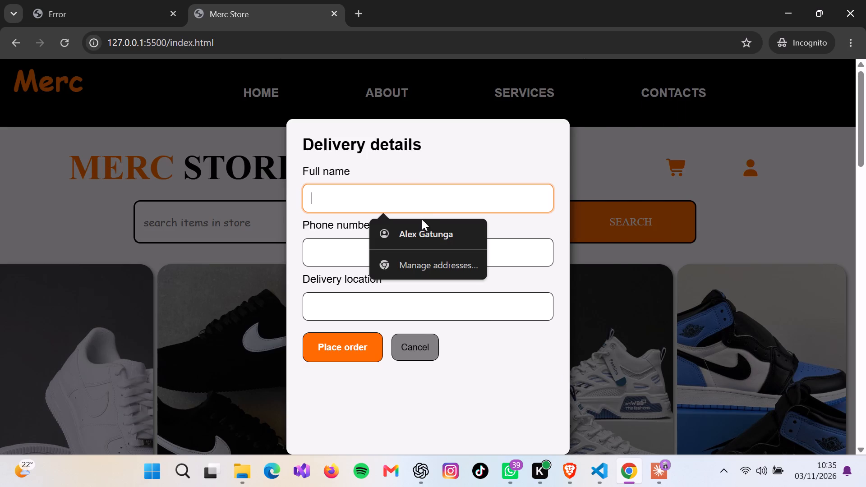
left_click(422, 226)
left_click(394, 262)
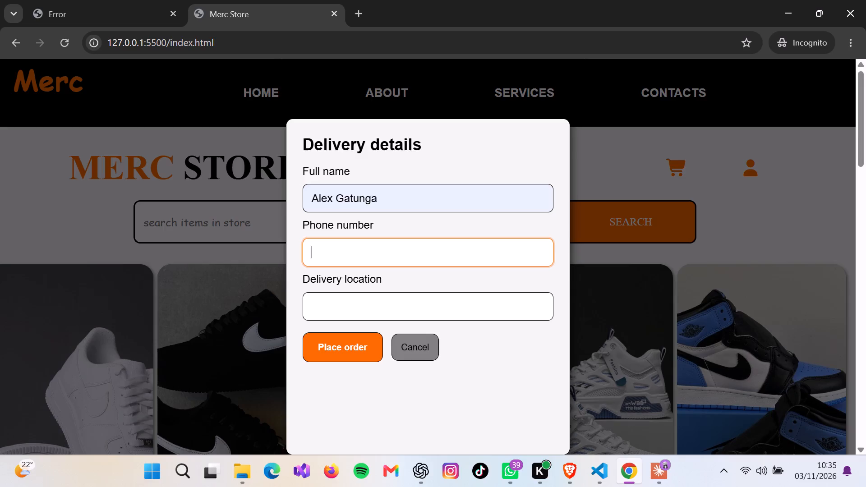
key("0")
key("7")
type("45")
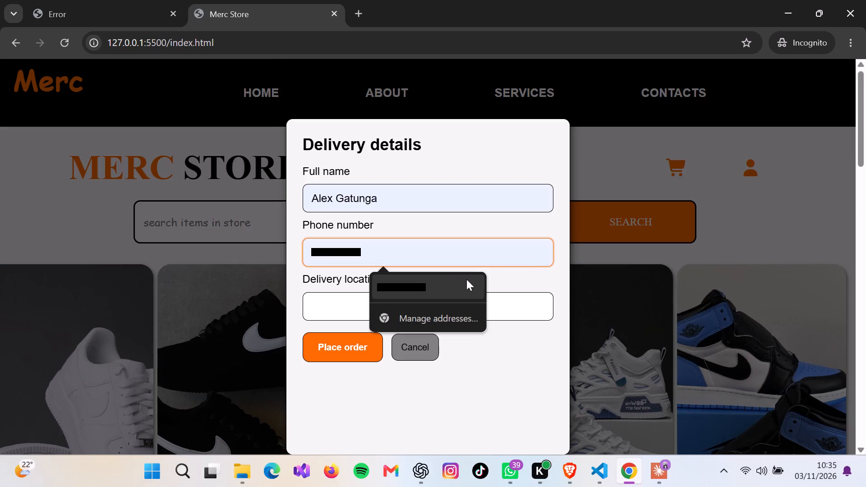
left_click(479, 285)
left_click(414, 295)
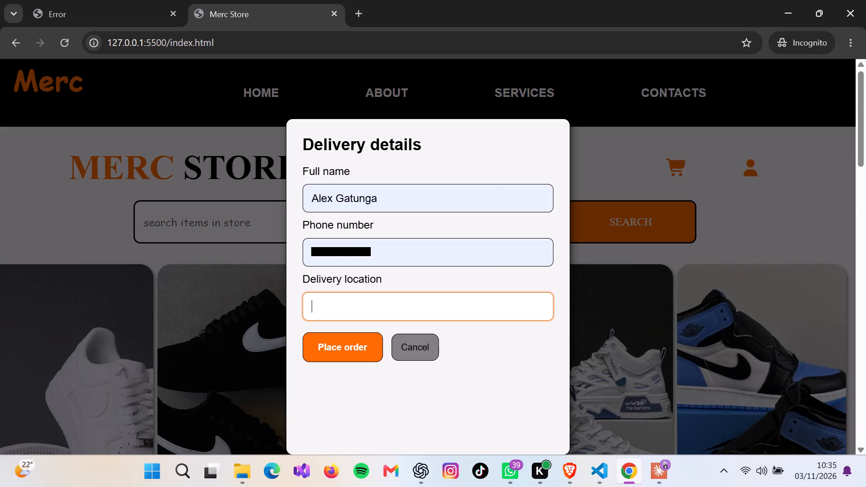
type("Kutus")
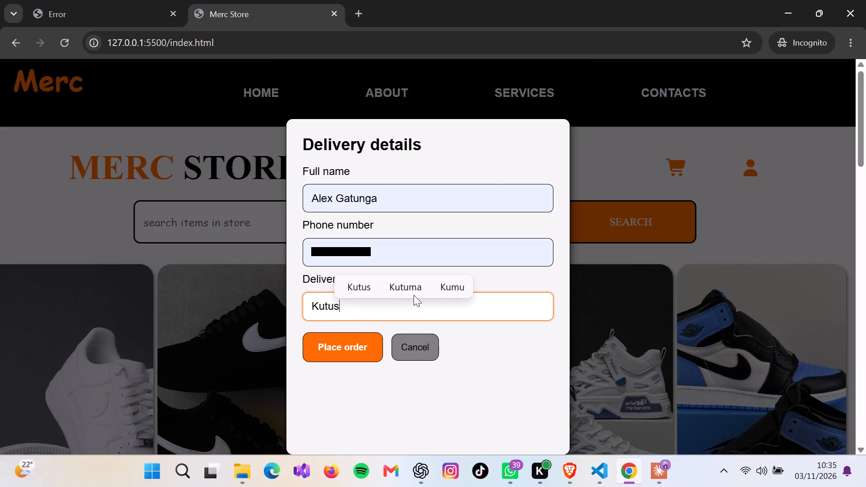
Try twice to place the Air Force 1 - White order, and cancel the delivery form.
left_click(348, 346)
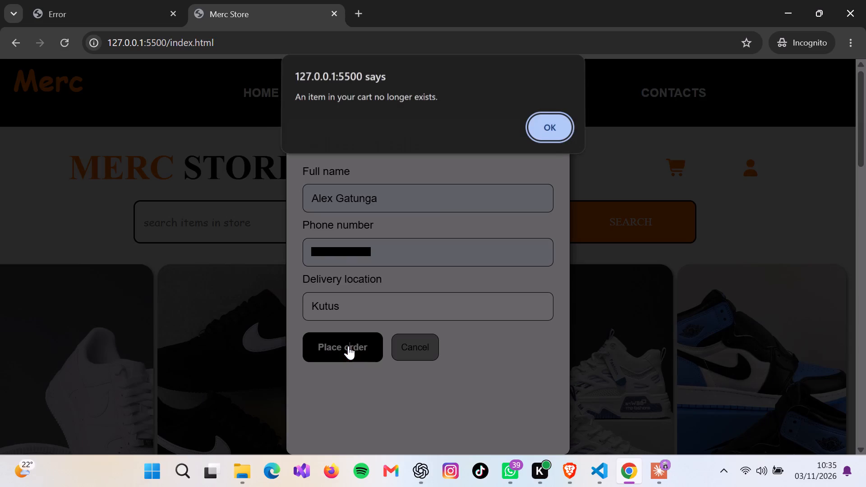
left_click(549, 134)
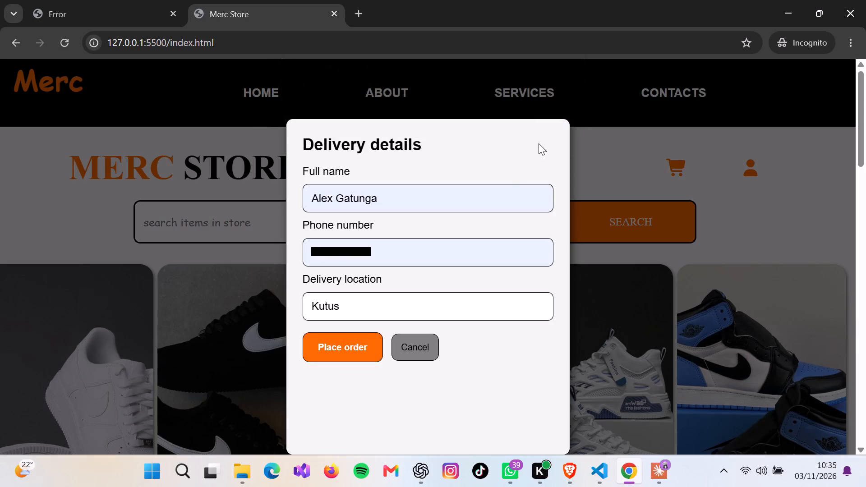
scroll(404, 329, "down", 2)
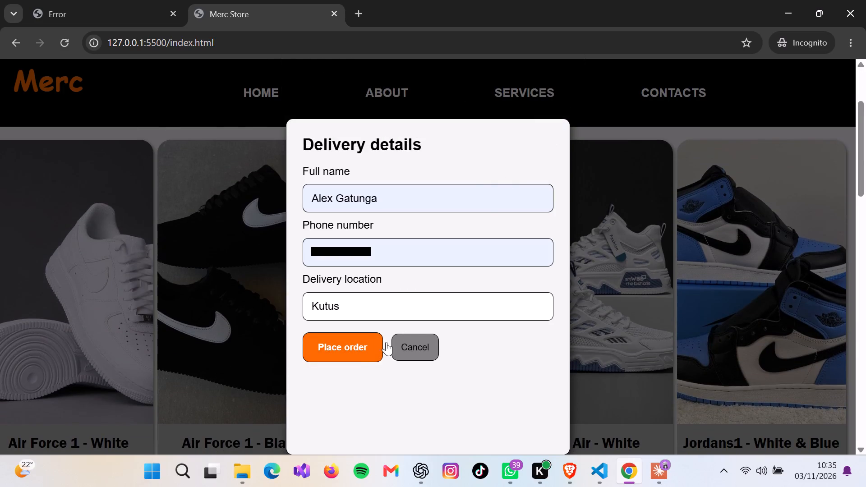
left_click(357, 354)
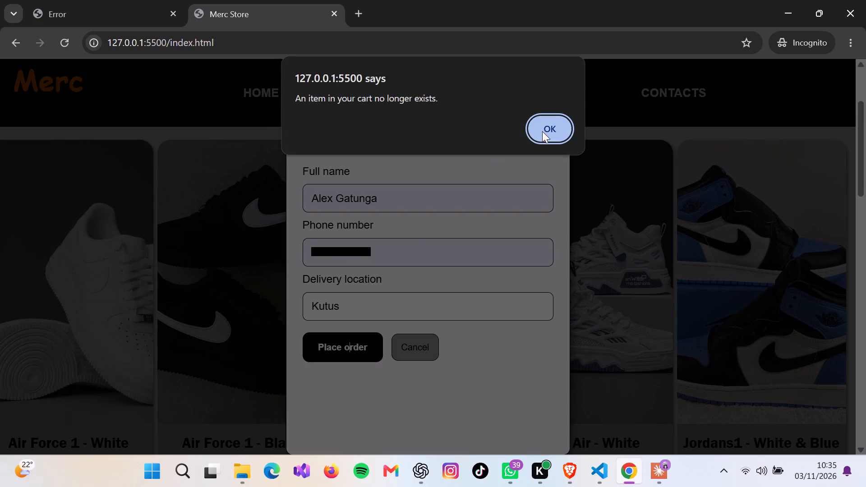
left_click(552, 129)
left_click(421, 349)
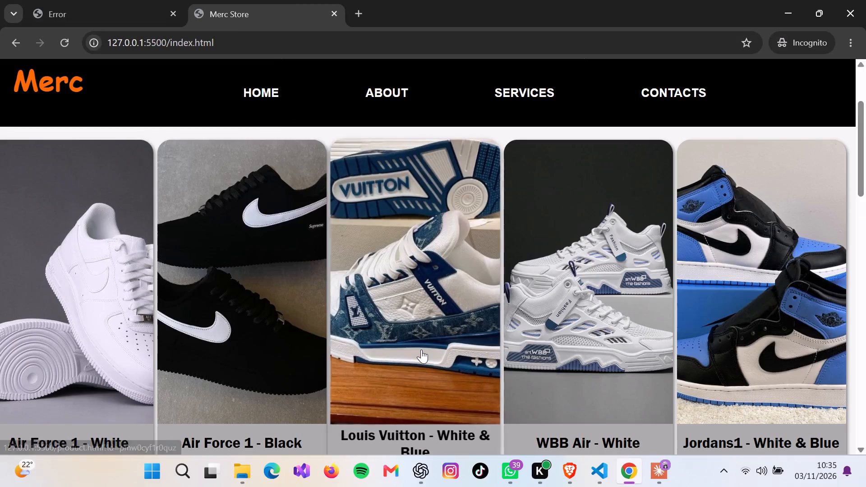
Remove the Air Force 1 - White item from the shopping cart and close the cart.
scroll(635, 257, "up", 4)
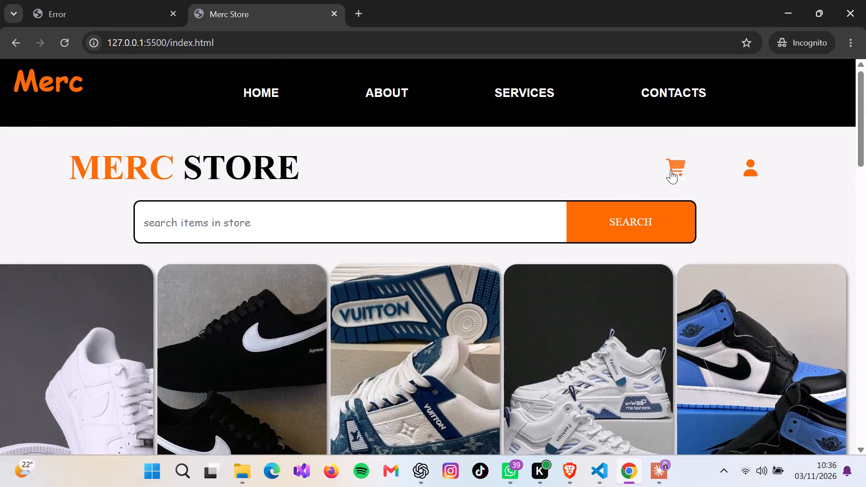
left_click(671, 170)
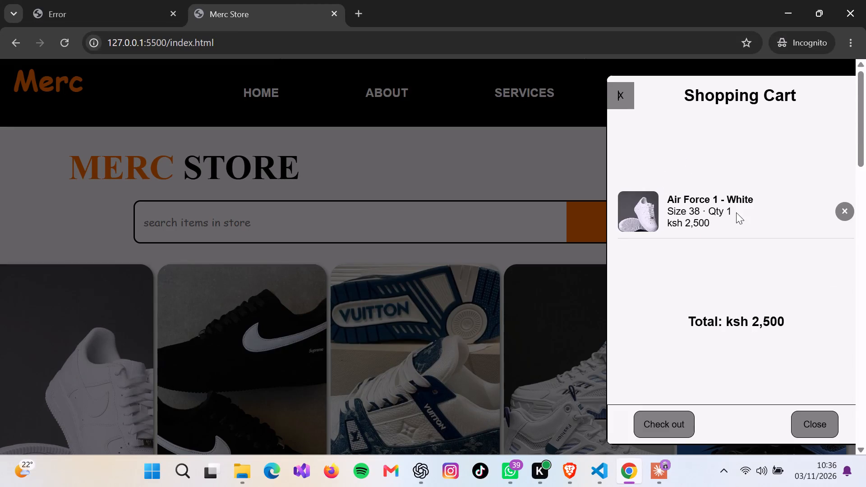
left_click(846, 214)
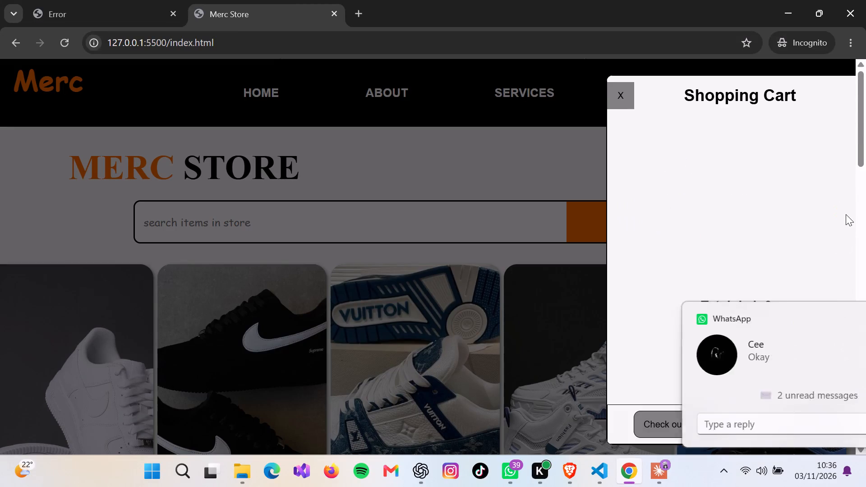
left_click(626, 94)
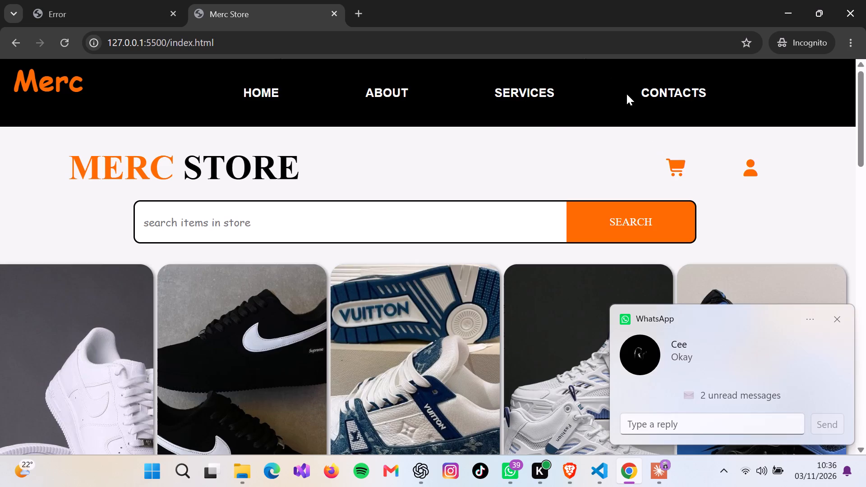
left_click(543, 161)
Examine the storefront's full product grid, comparing the shoe images, names and prices in each row.
scroll(431, 248, "down", 4)
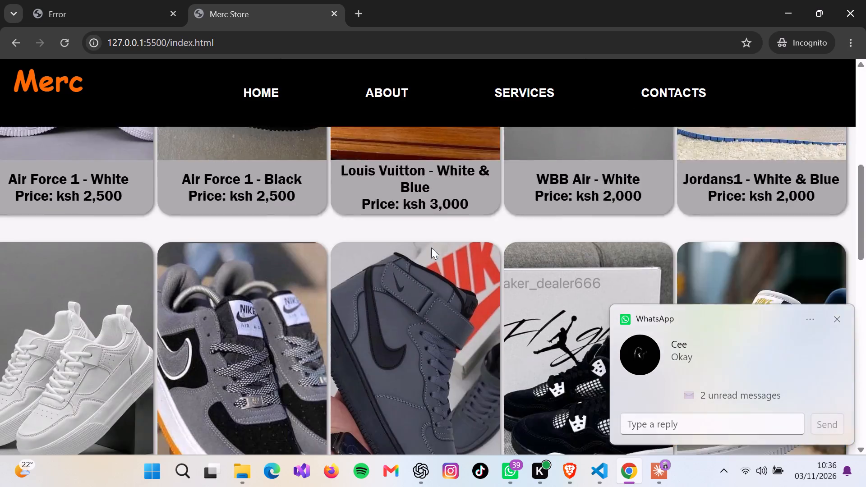
scroll(413, 314, "down", 2)
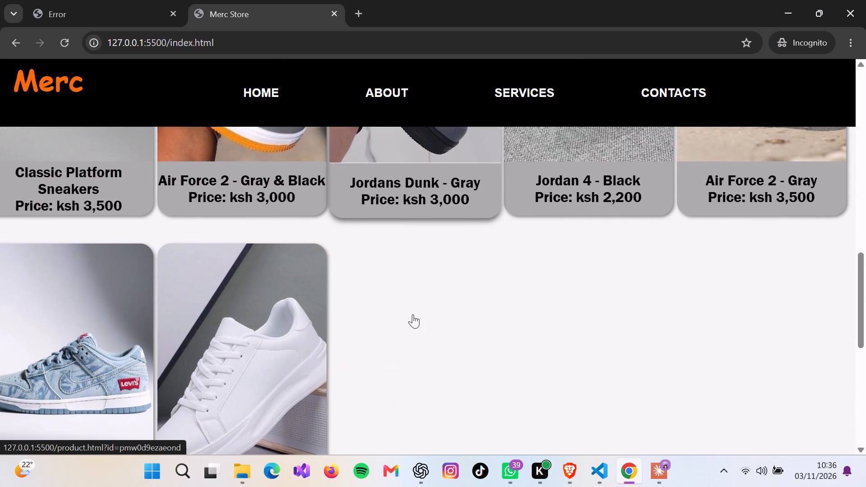
scroll(413, 314, "down", 2)
scroll(413, 314, "up", 7)
scroll(413, 314, "down", 2)
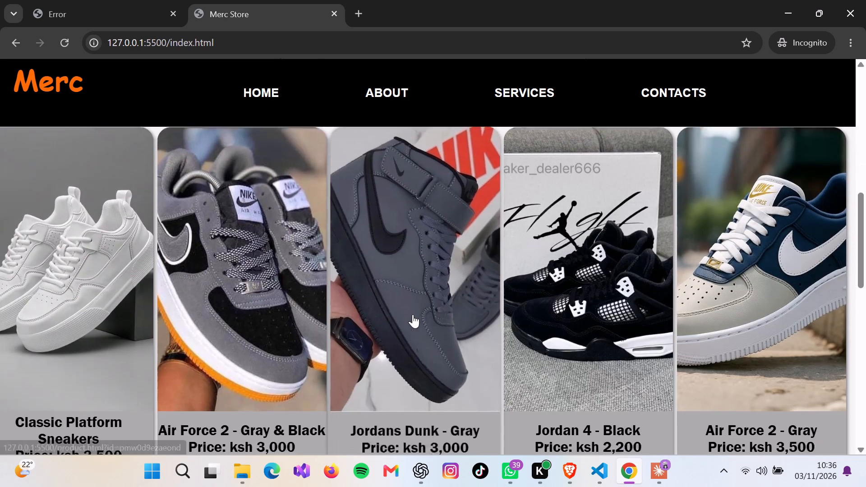
scroll(413, 314, "down", 2)
scroll(413, 314, "up", 1)
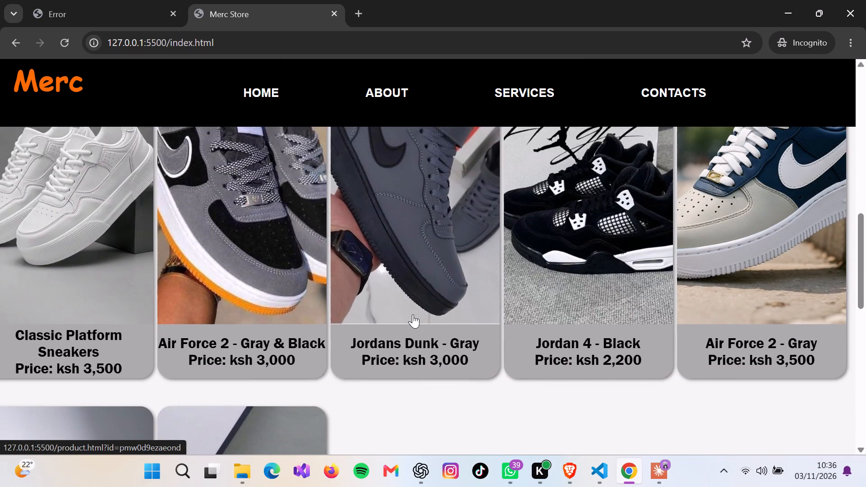
scroll(413, 314, "up", 1)
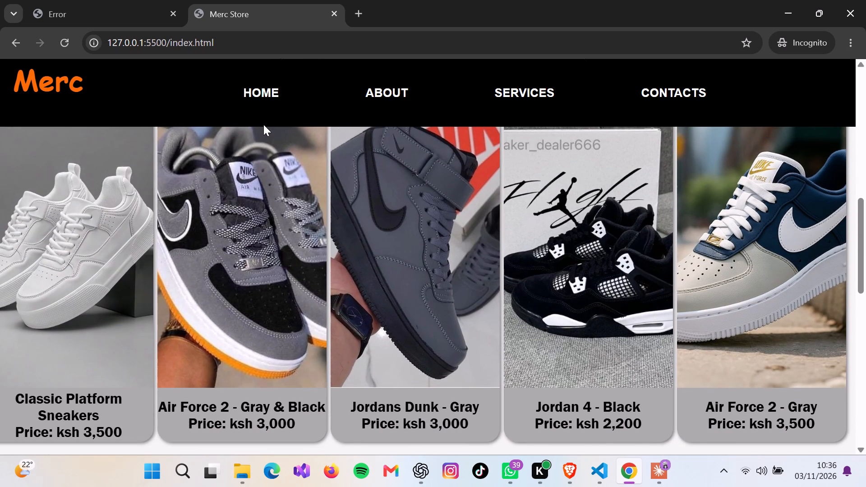
scroll(263, 124, "up", 3)
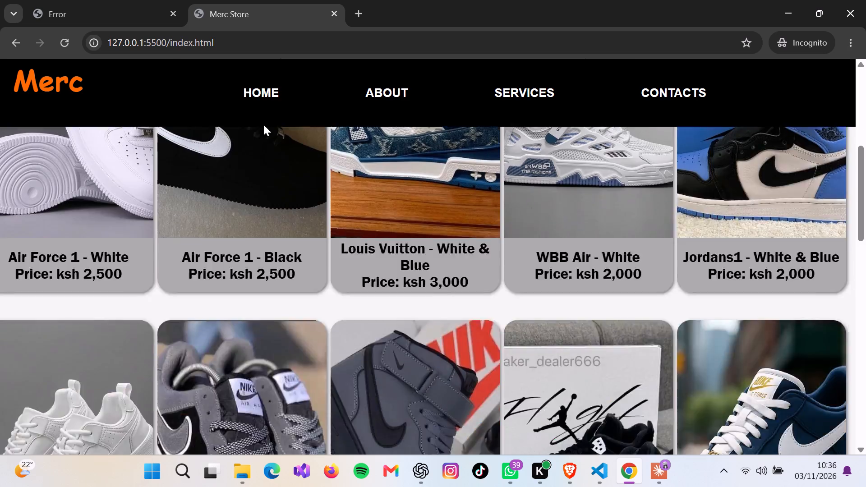
scroll(263, 124, "up", 4)
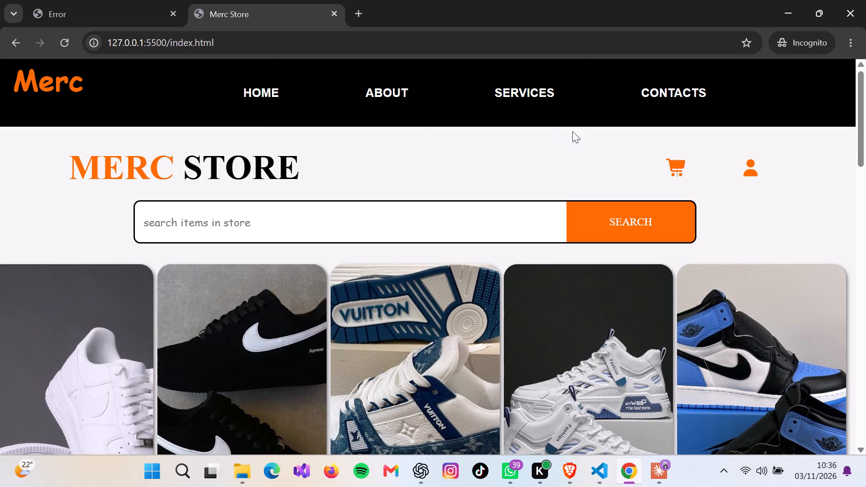
Open the admin dashboard from the storefront and start a new product named Jordans 1 - White & Gray.
left_click(749, 171)
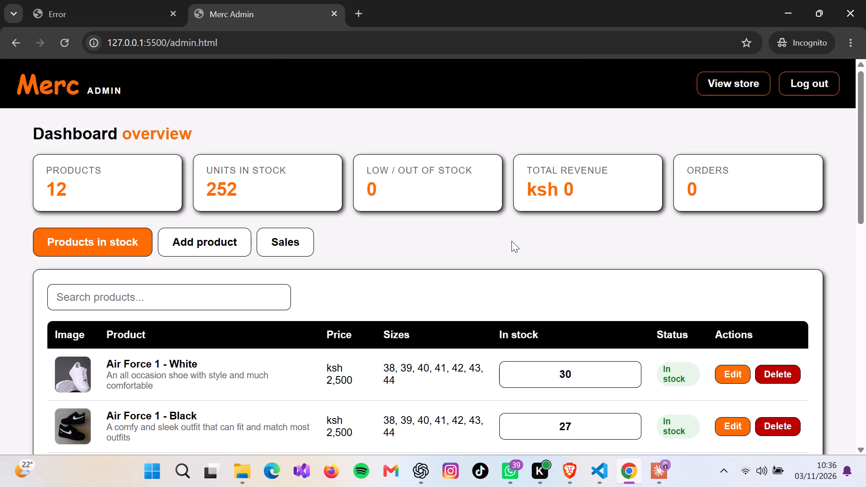
left_click(211, 243)
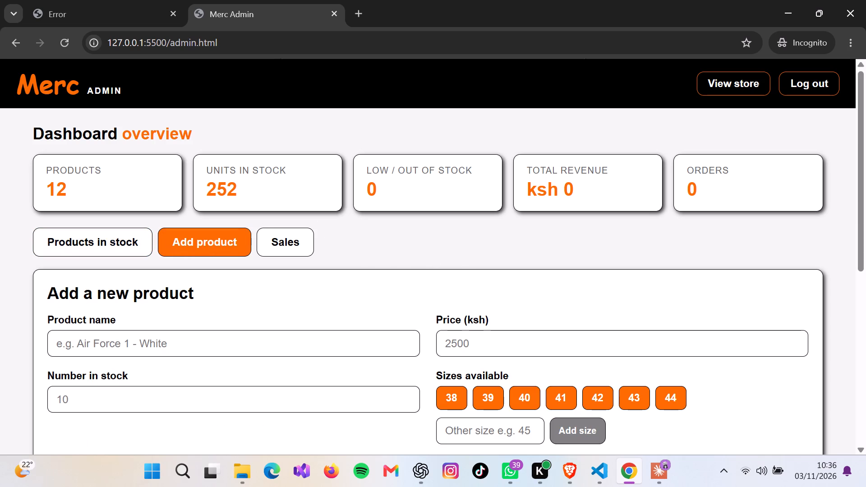
left_click(148, 341)
type("Jordan")
key("space")
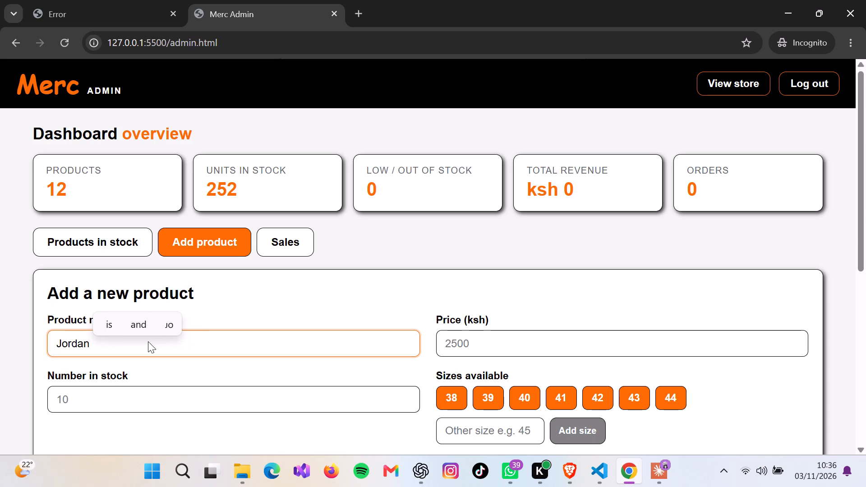
key("BackSpace")
type("s 1")
key("space")
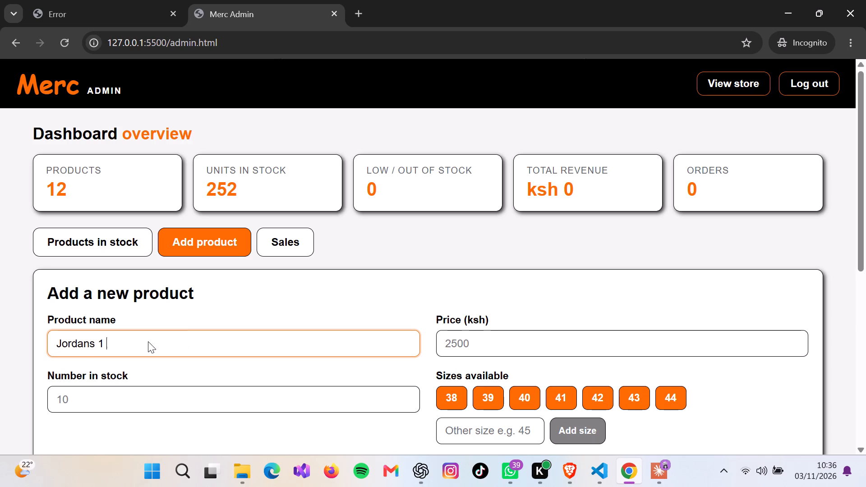
type("-")
key("space")
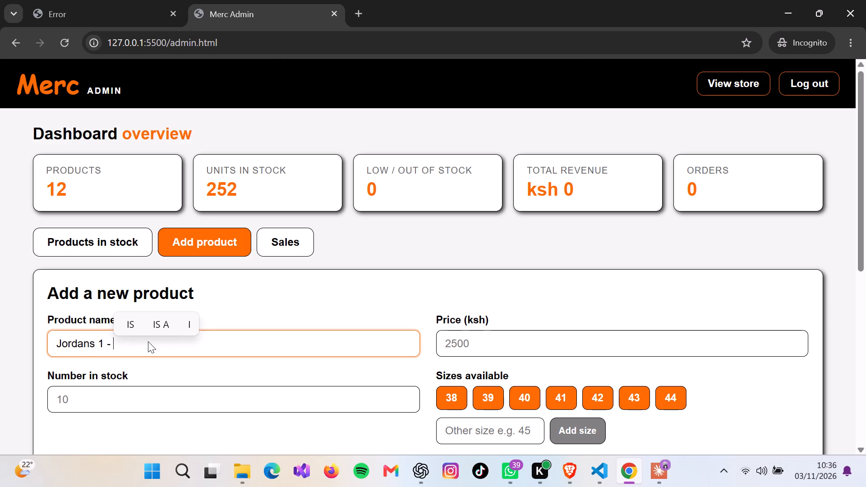
type("White &")
key("space")
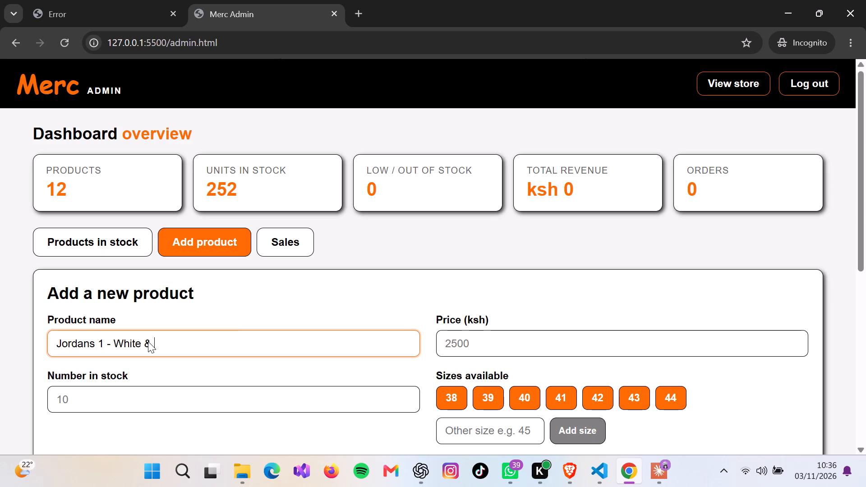
type("Gra")
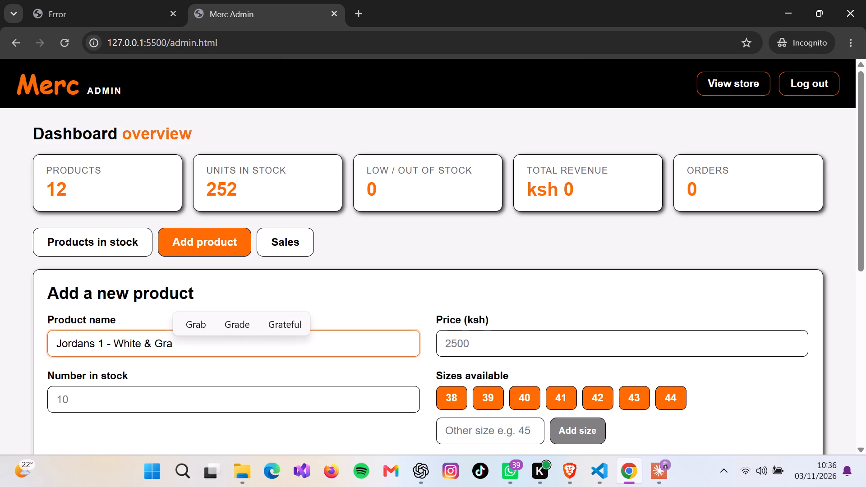
key("y")
Set the Jordans 1 - White & Gray price to 2000 ksh and its number in stock to 20.
left_click(530, 339)
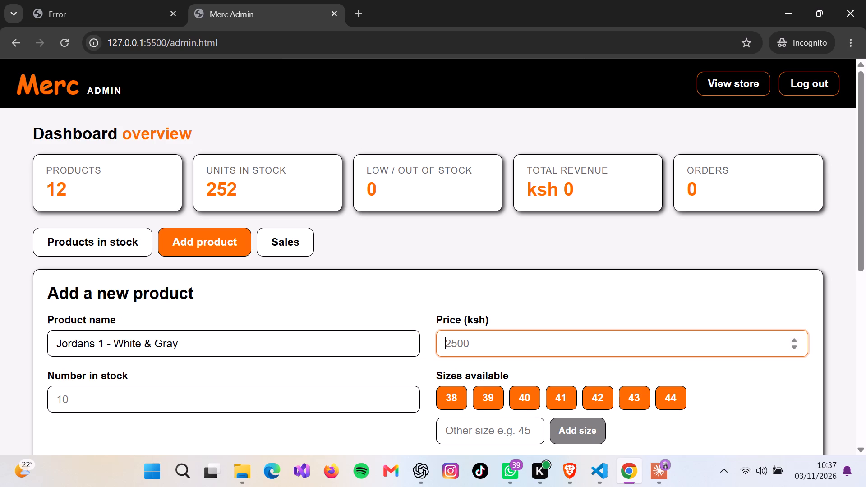
type("2000")
left_click(343, 401)
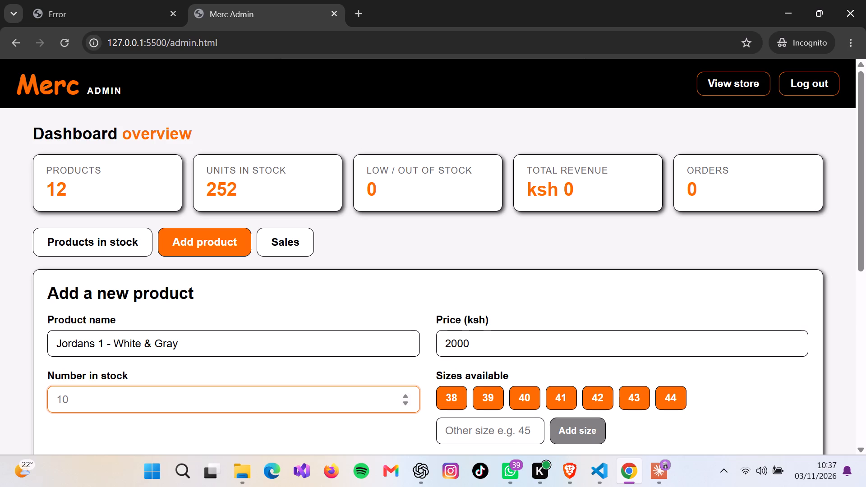
key("2")
key("0")
Enter the product description "Top quality sneaker" for Jordans 1 - White & Gray.
scroll(419, 414, "down", 3)
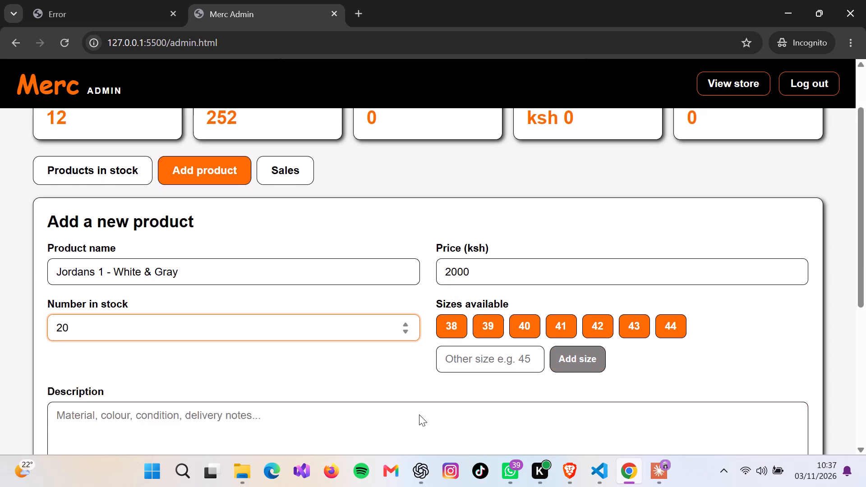
scroll(419, 414, "down", 2)
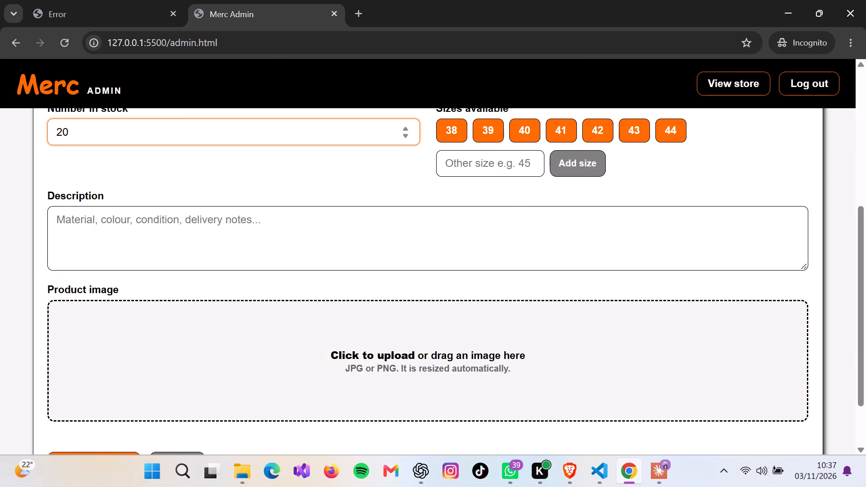
left_click(268, 241)
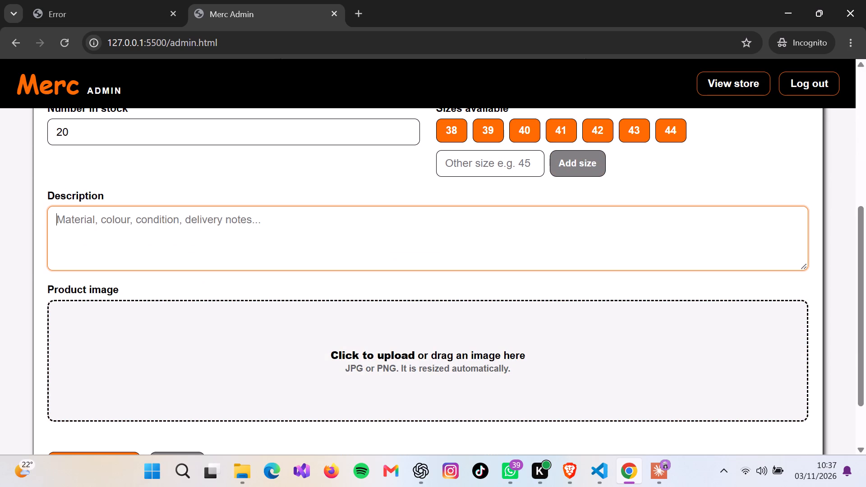
type("Qu")
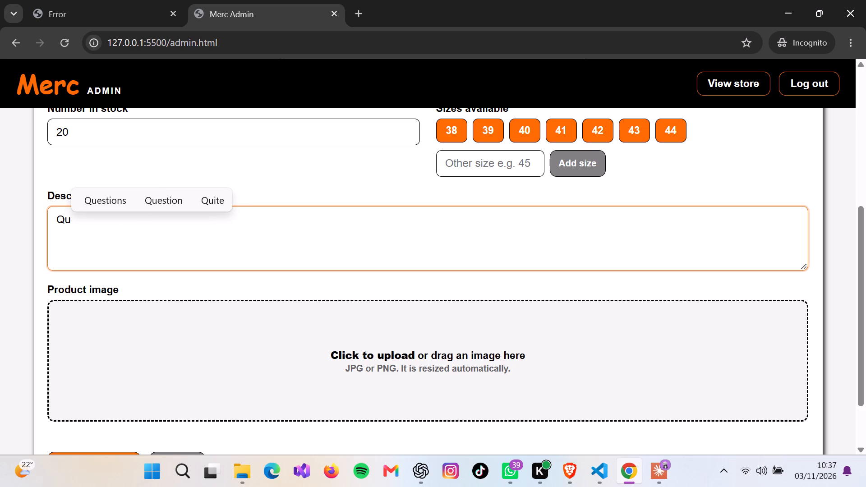
key("l")
key("BackSpace")
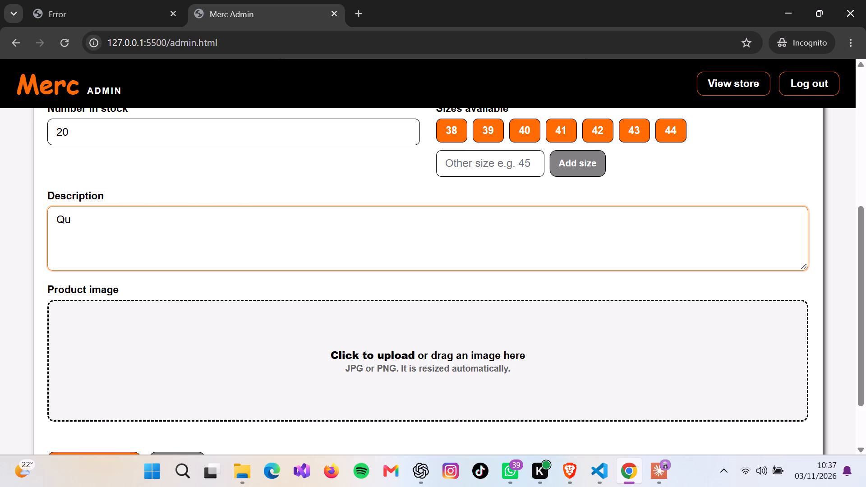
key("BackSpace")
key("BackSpace")
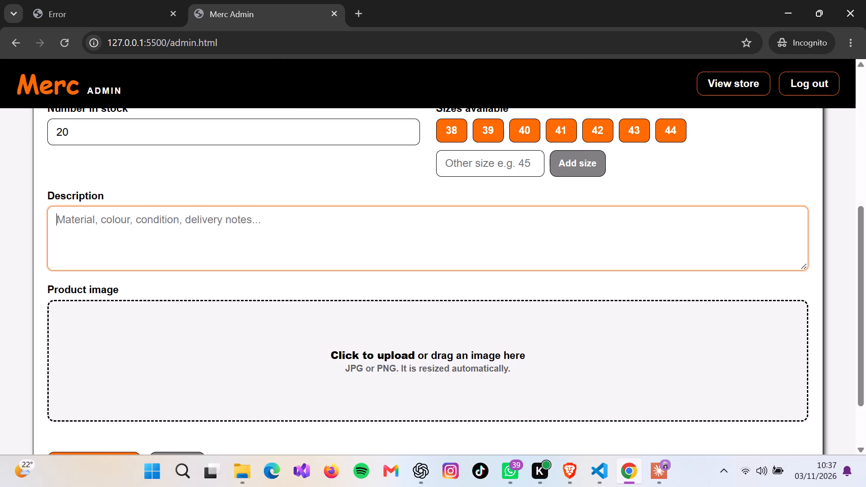
type("Top")
key("space")
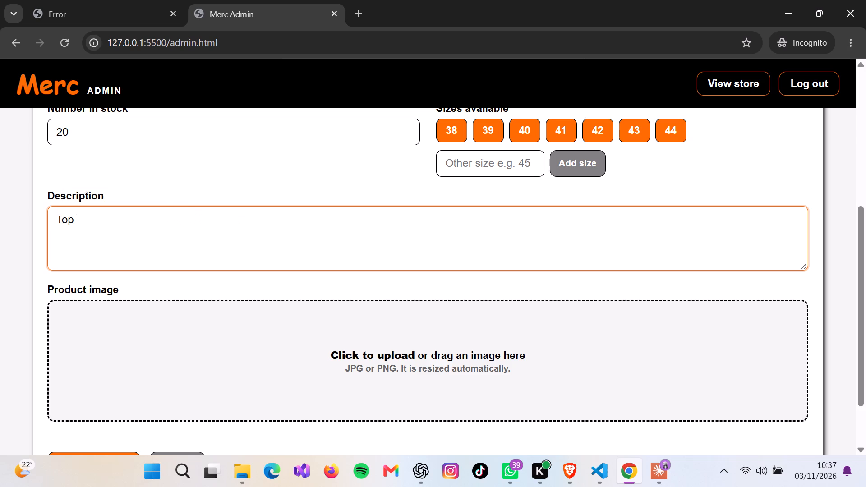
type("quality sna")
key("BackSpace")
type("eaker")
Upload NikeAir.jpg from Downloads as the product image and add the Jordans 1 - White & Gray product to the store.
left_click(297, 346)
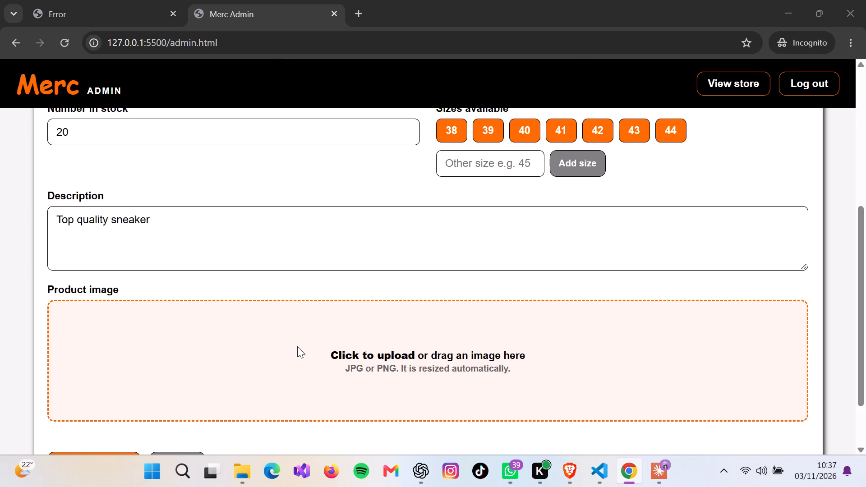
scroll(244, 278, "down", 1)
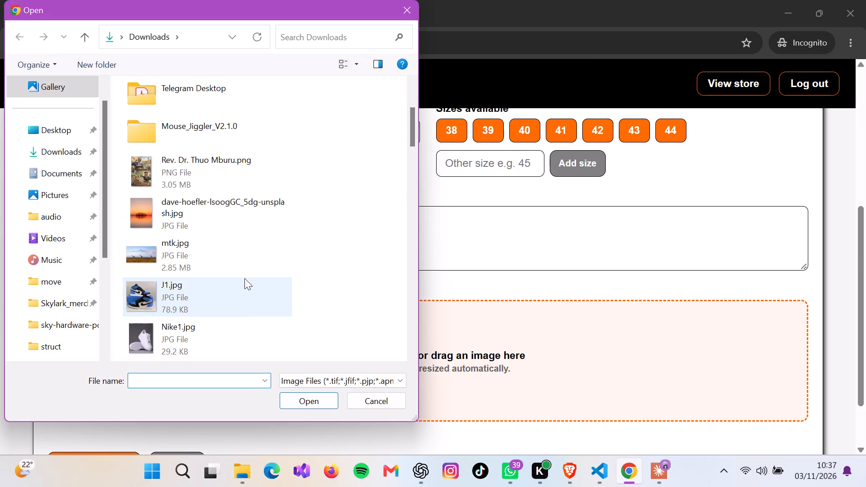
scroll(244, 278, "down", 1)
left_click(210, 283)
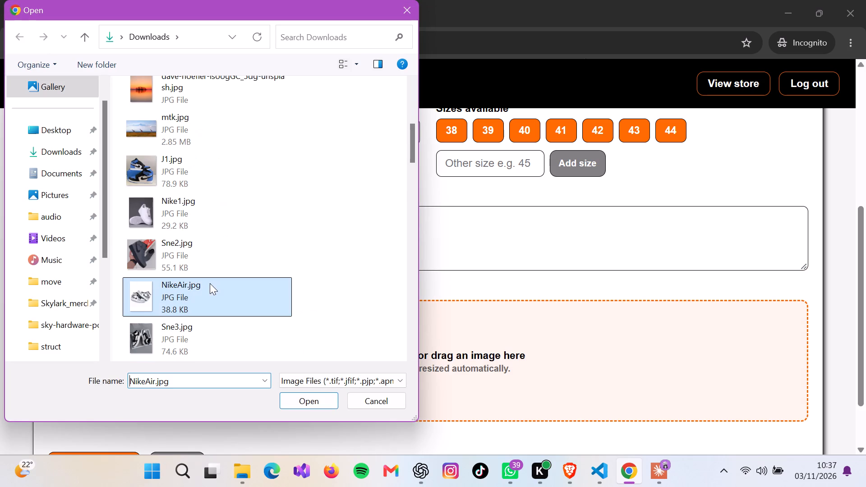
left_click(301, 401)
scroll(301, 401, "down", 4)
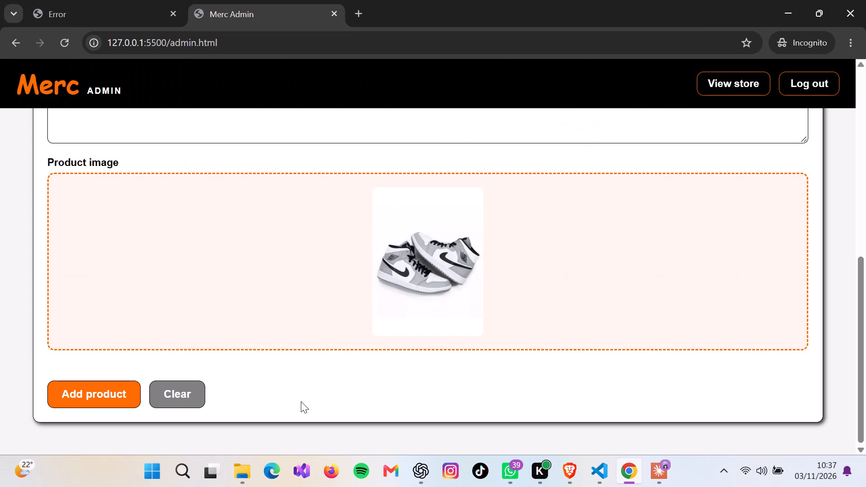
left_click(115, 392)
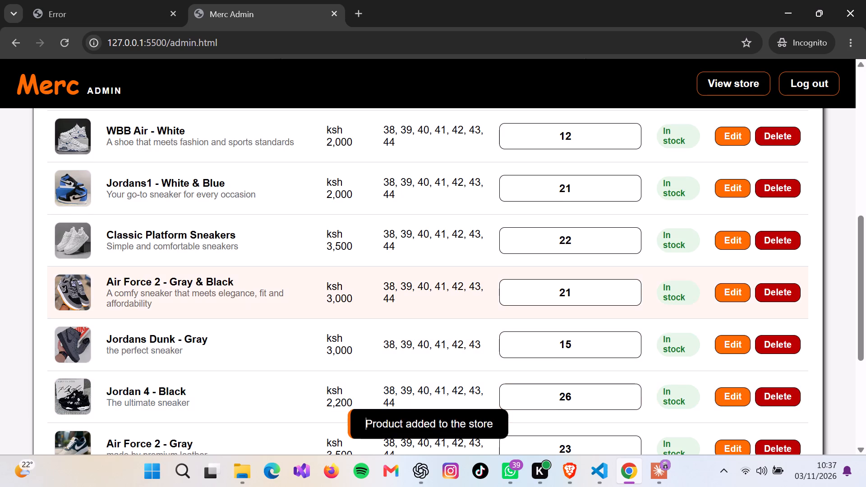
Start another new product and name it Loafers - Black.
scroll(274, 294, "down", 2)
scroll(274, 294, "up", 5)
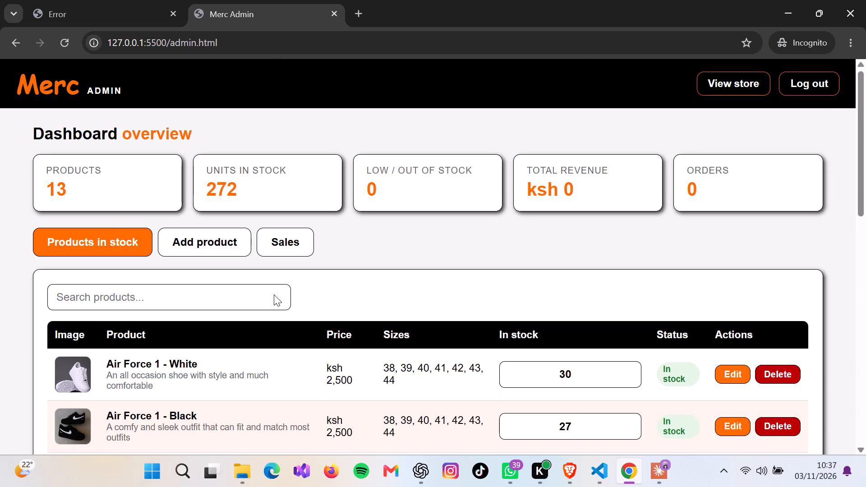
left_click(204, 242)
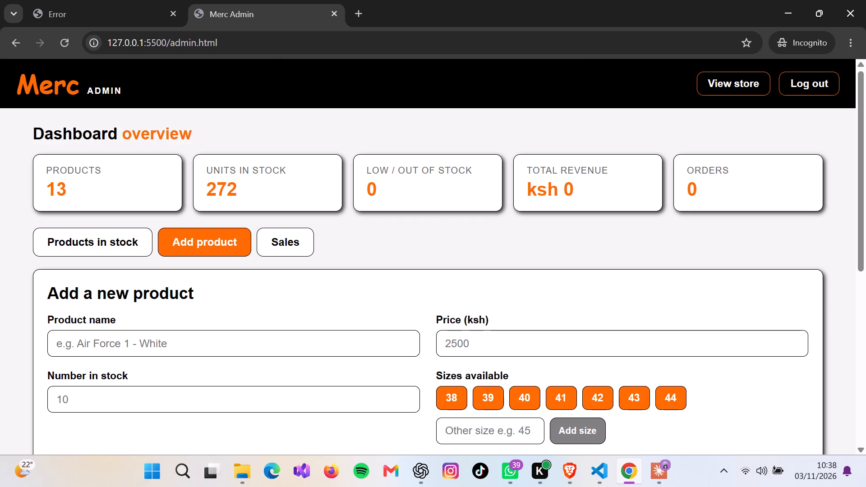
left_click(206, 343)
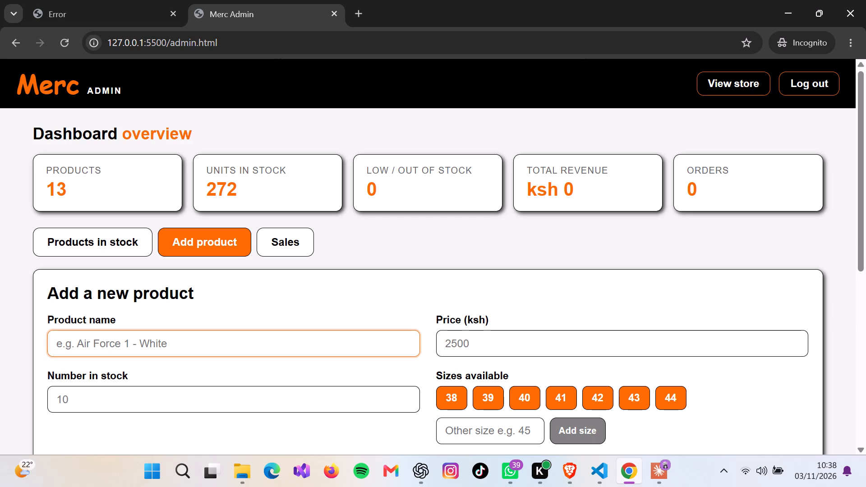
type("Loafers")
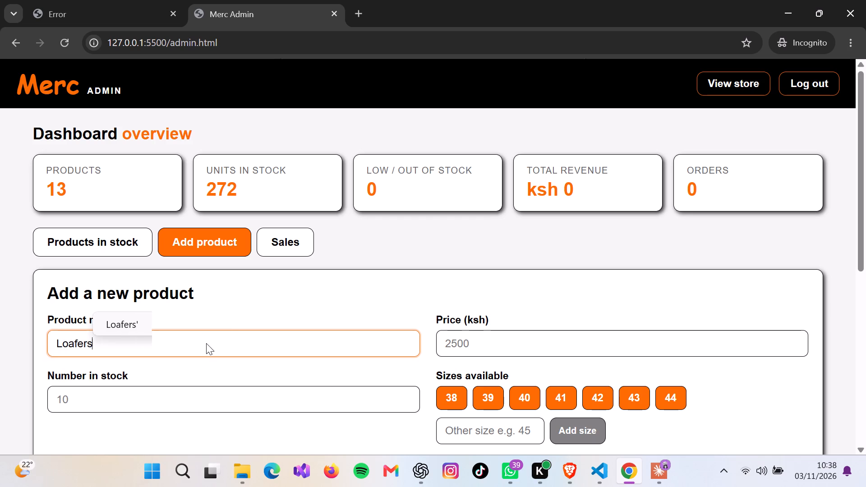
key("space")
key("space")
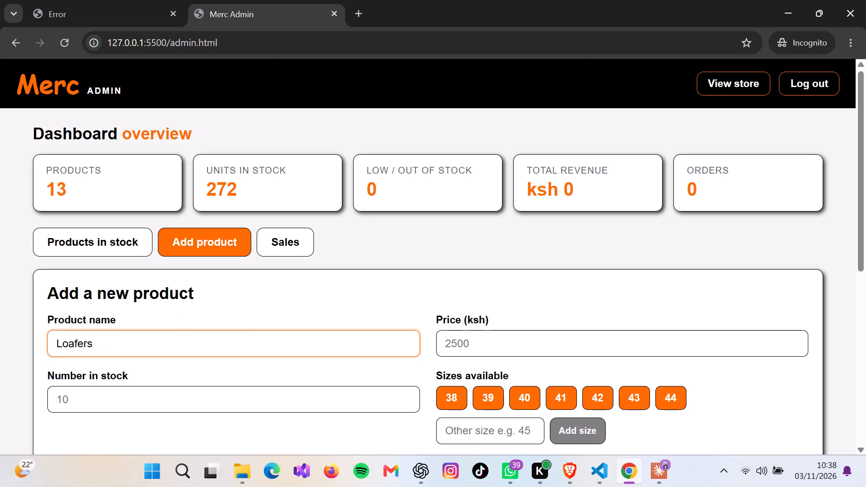
key("BackSpace")
type("-")
key("space")
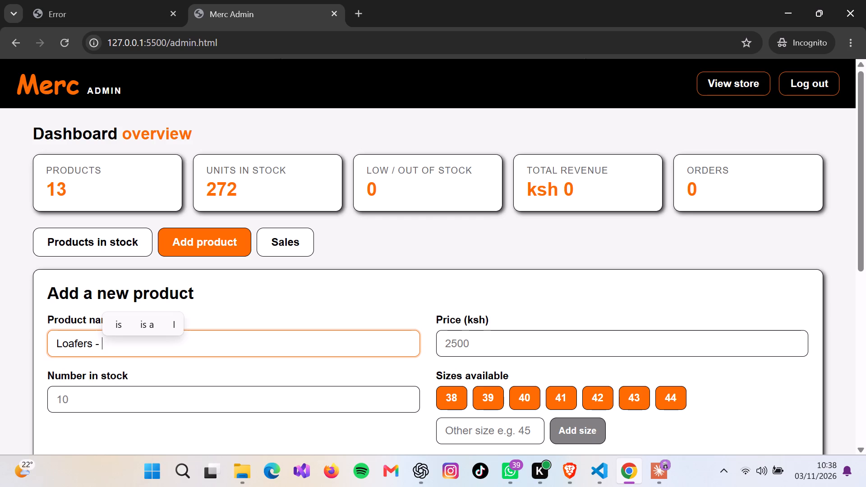
type("Black")
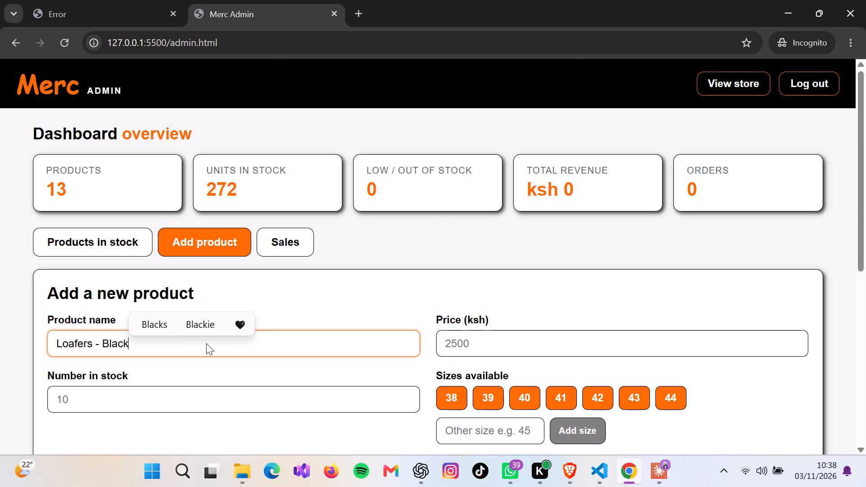
Fill in the Loafers - Black price as 3500 ksh, number in stock as 12 and other size as 45.
left_click(494, 335)
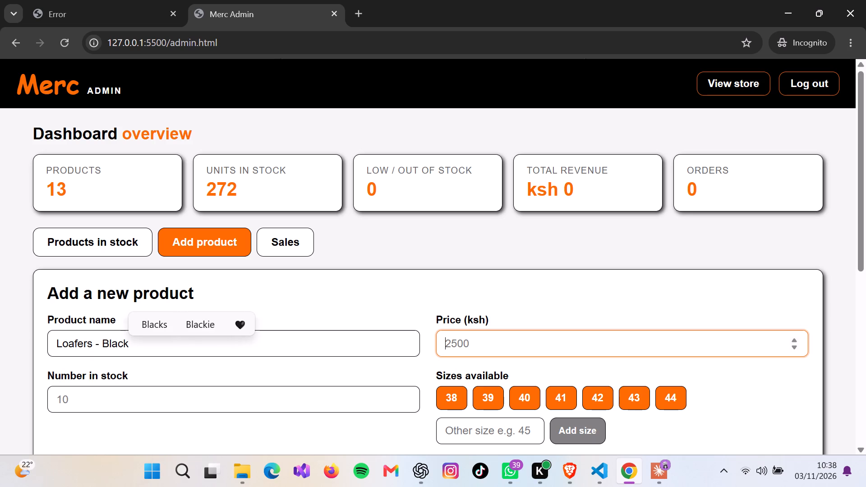
type("3500")
left_click(344, 401)
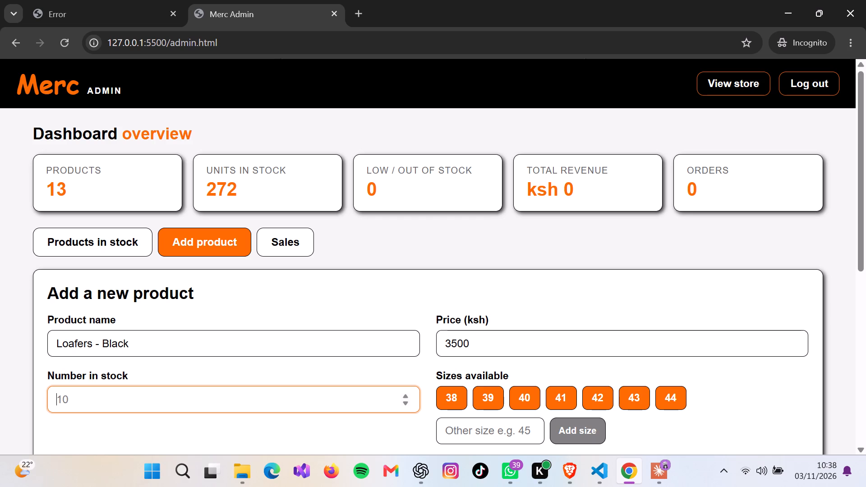
type("12")
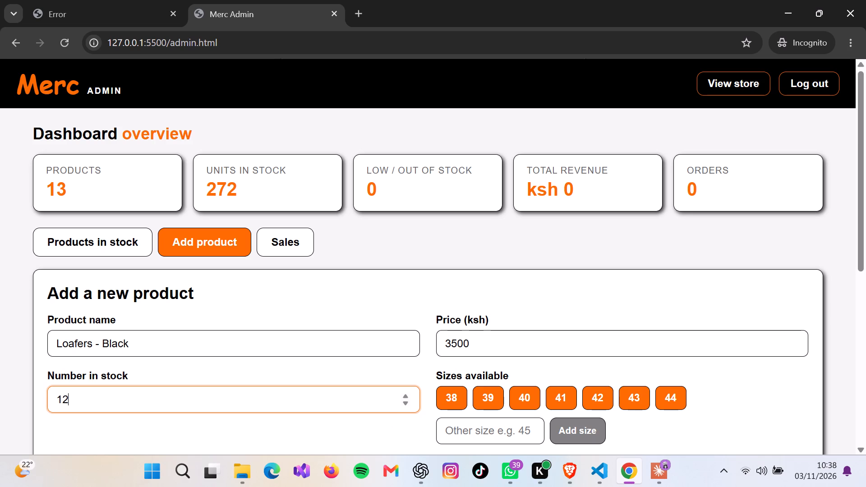
left_click(484, 436)
type("45")
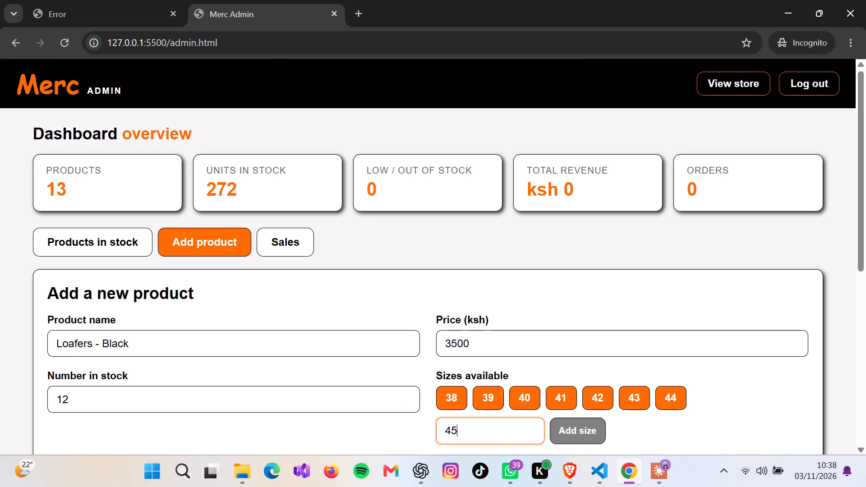
Enter the product description "Premium leather" for Loafers - Black.
scroll(369, 432, "down", 3)
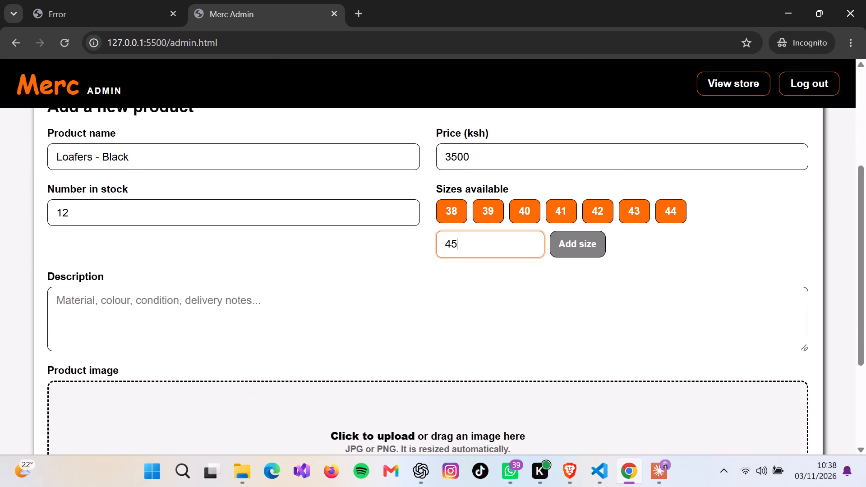
left_click(202, 312)
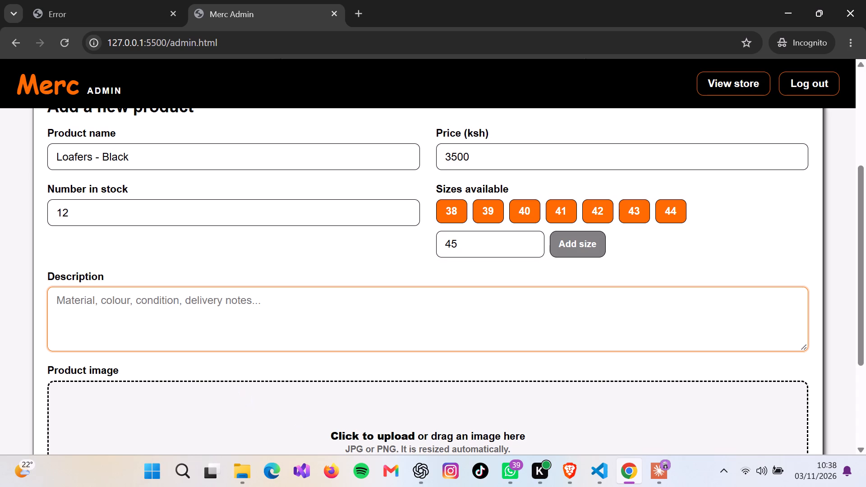
type("Premu")
key("BackSpace")
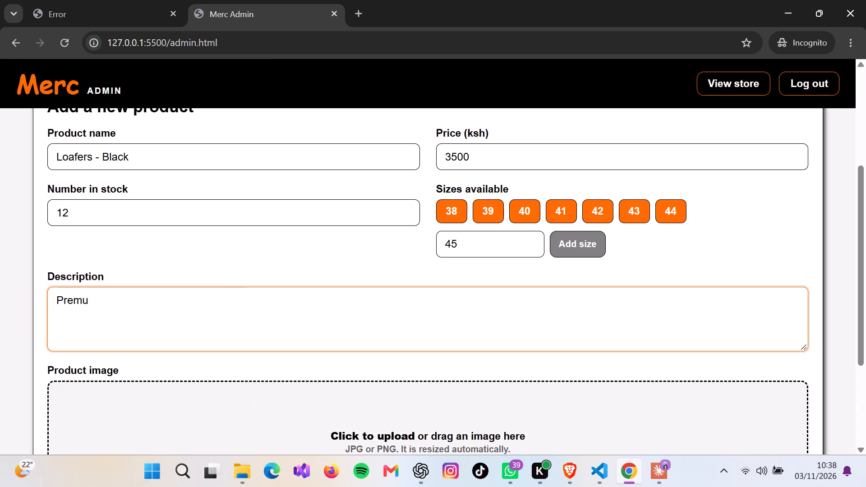
type("ium leather")
Upload Dre.jpg from Downloads as the product image and add the Loafers - Black product to the store.
scroll(202, 312, "down", 4)
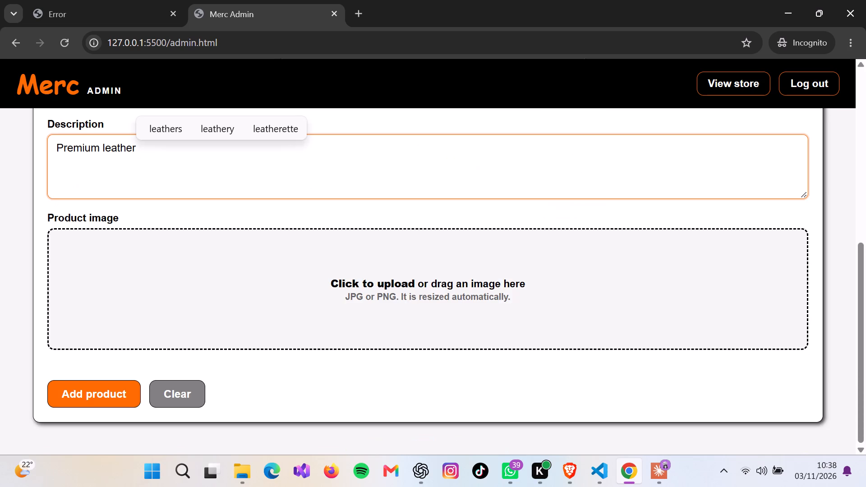
left_click(267, 291)
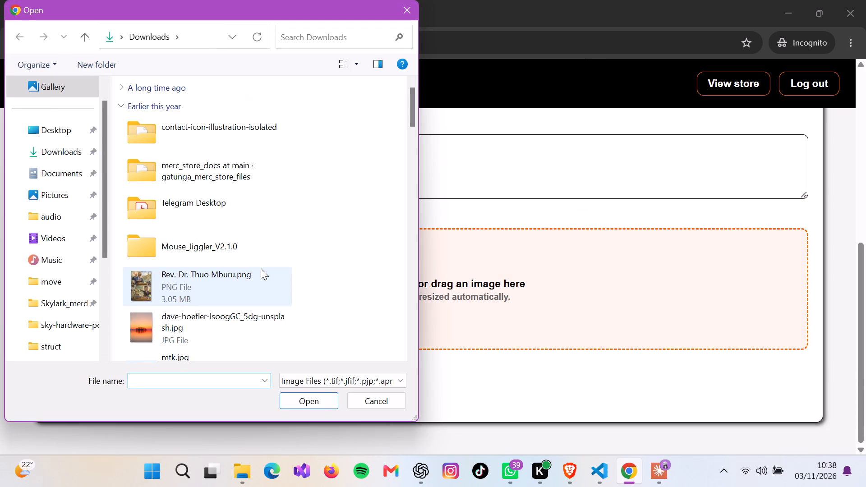
scroll(210, 299, "down", 1)
scroll(195, 243, "down", 1)
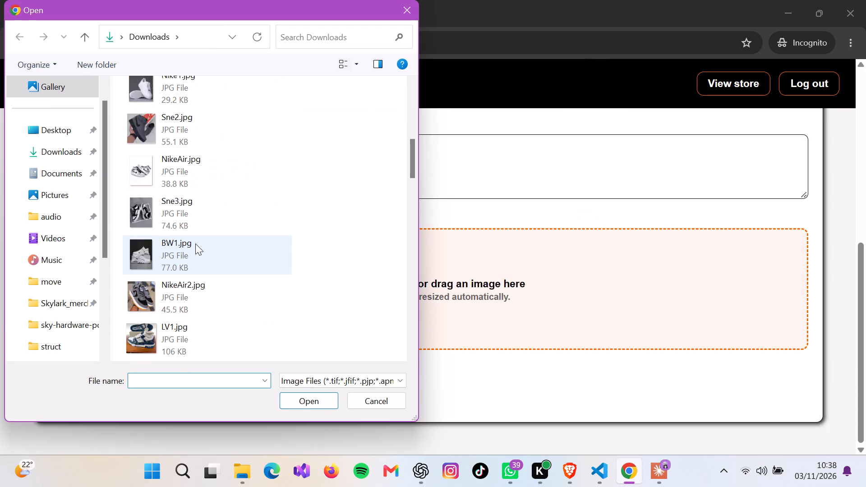
scroll(195, 243, "down", 1)
scroll(181, 207, "down", 1)
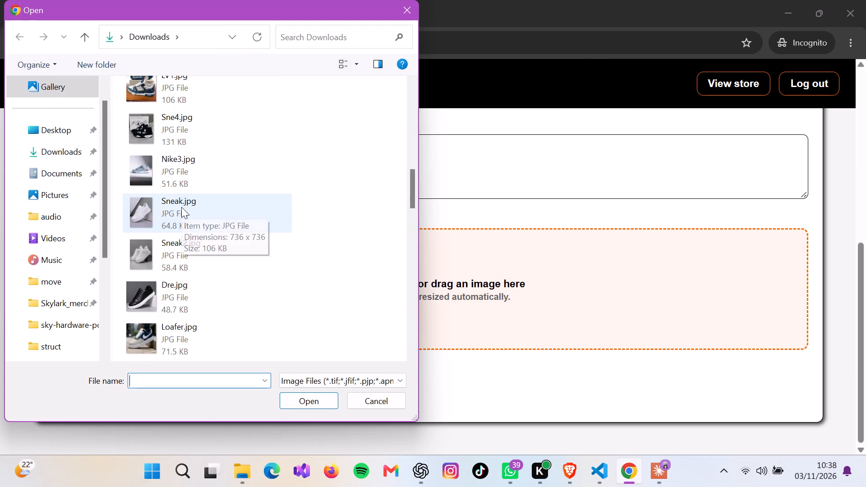
scroll(181, 207, "down", 1)
left_click(174, 176)
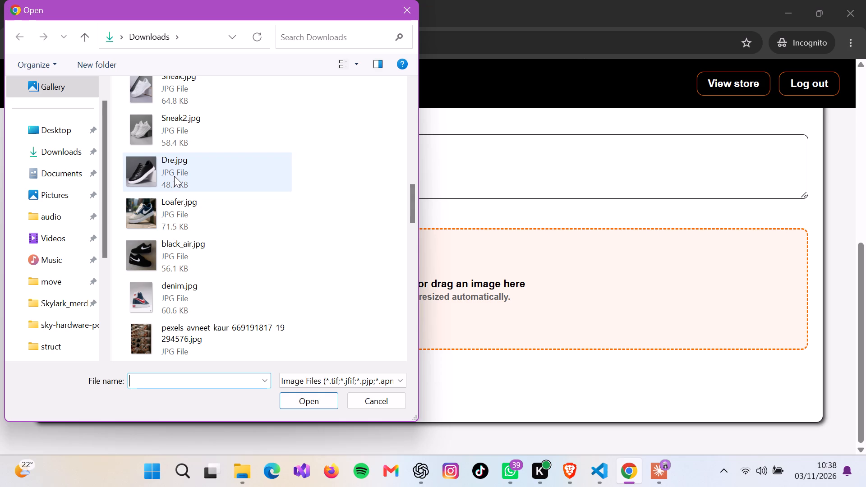
left_click(316, 401)
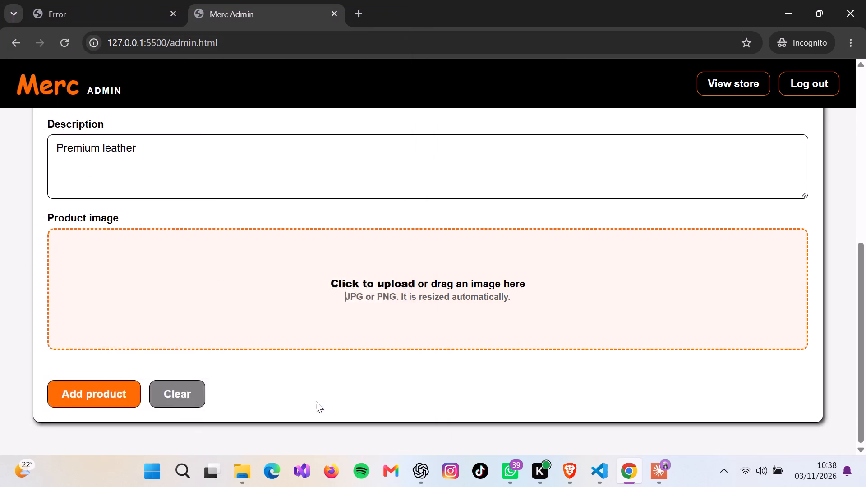
left_click(94, 443)
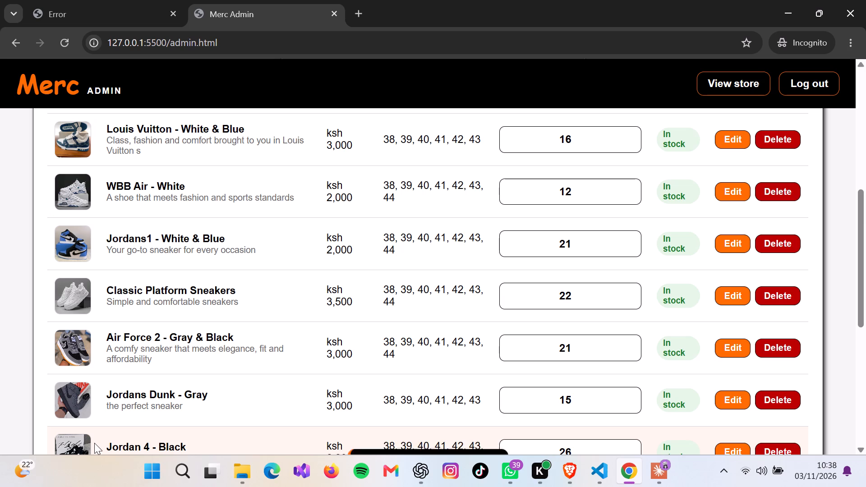
Start another new product and name it Samba - White & Black.
scroll(162, 346, "down", 4)
scroll(162, 346, "up", 4)
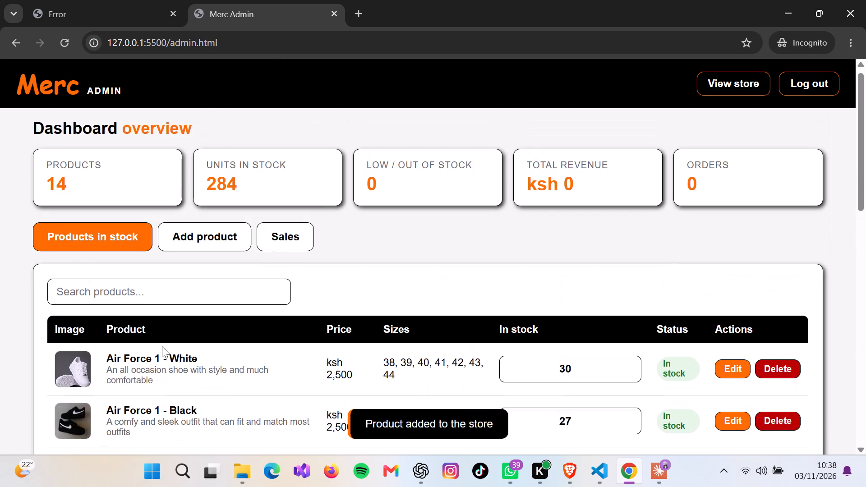
left_click(183, 242)
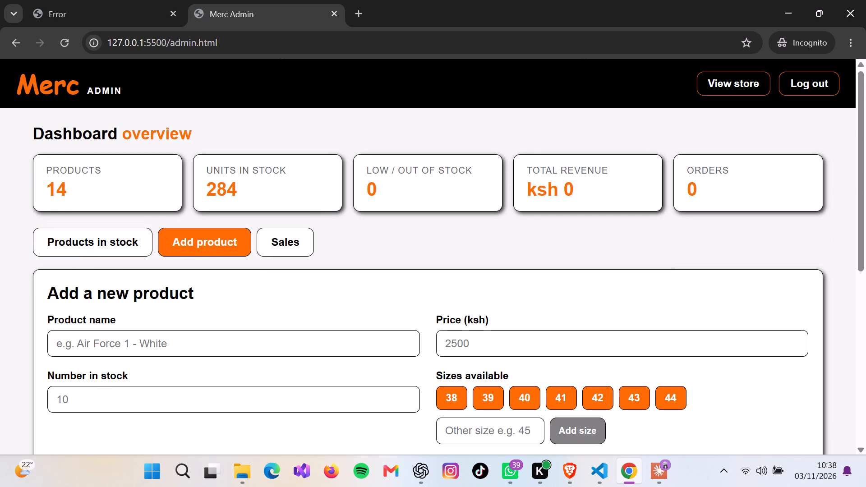
left_click(183, 344)
type("Sa")
key("m")
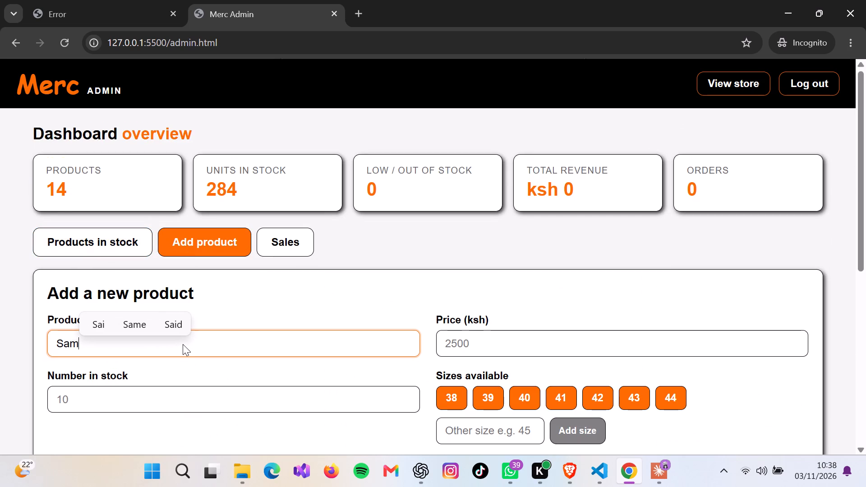
type("ba")
key("space")
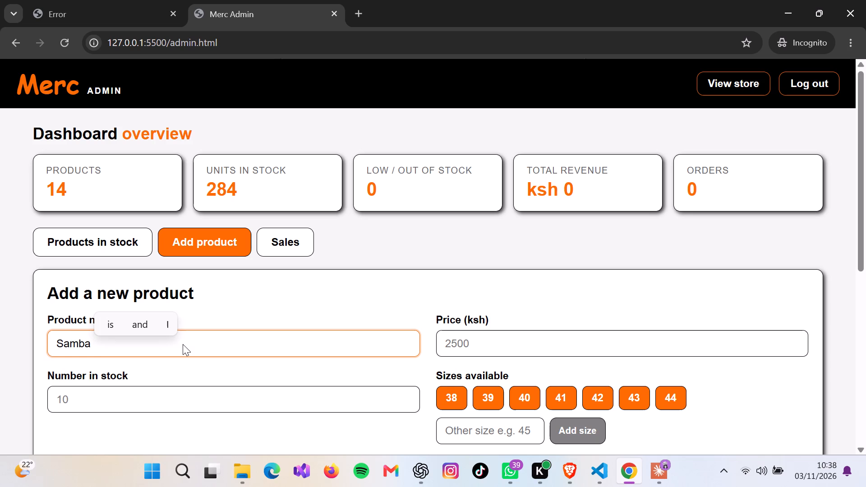
type("-")
key("space")
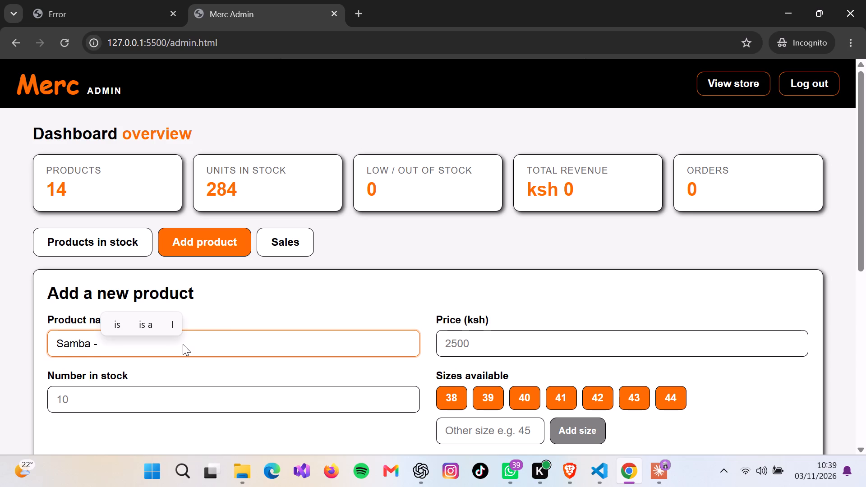
type("White")
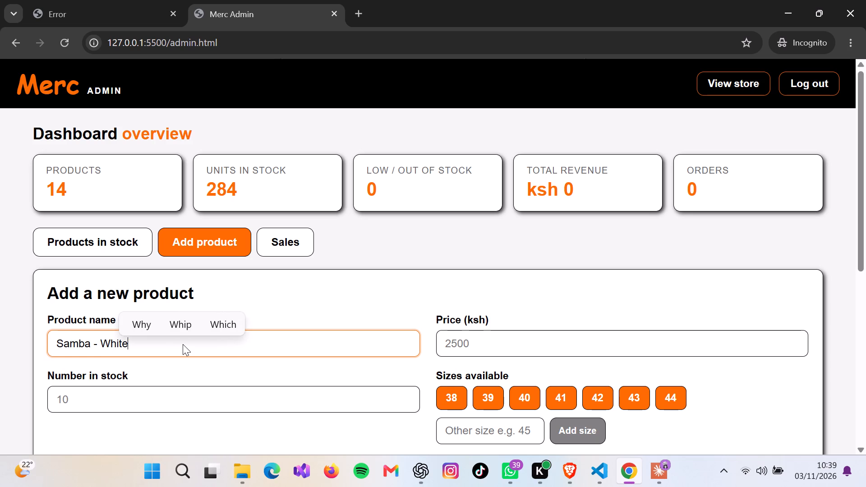
key("space")
type("& Black")
Set the Samba - White & Black price to 2500 ksh and the number in stock to 20.
left_click(482, 347)
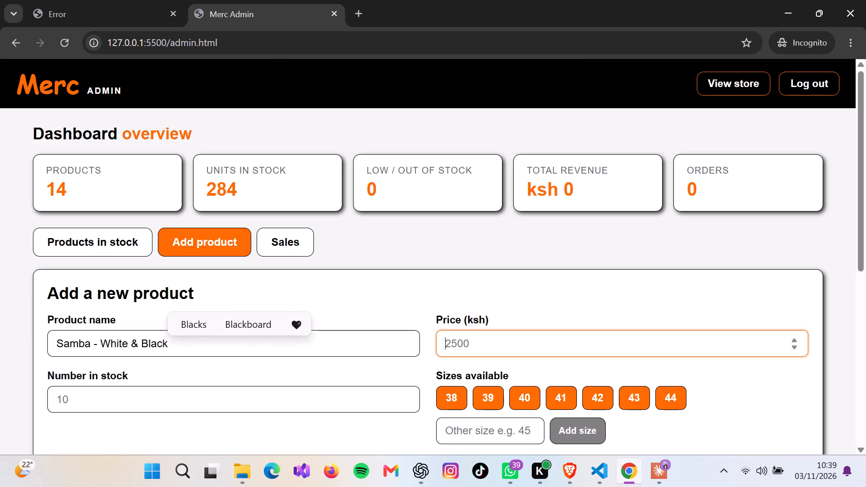
key("2")
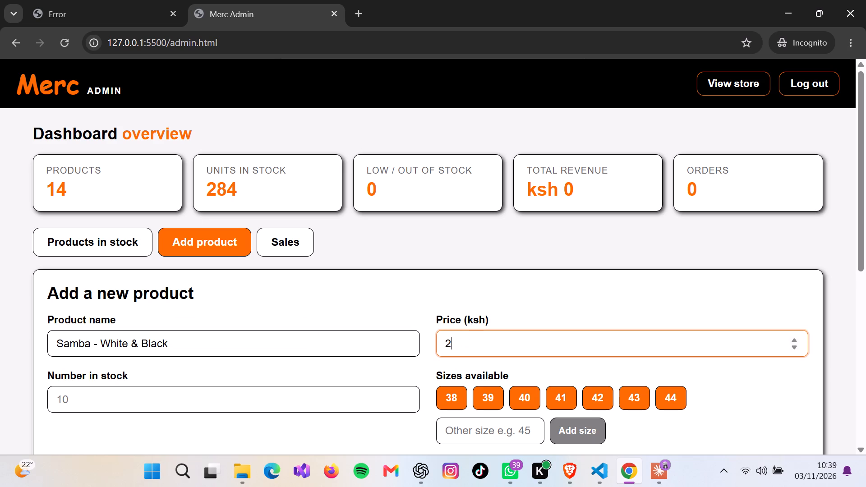
type("500")
left_click(320, 407)
key("2")
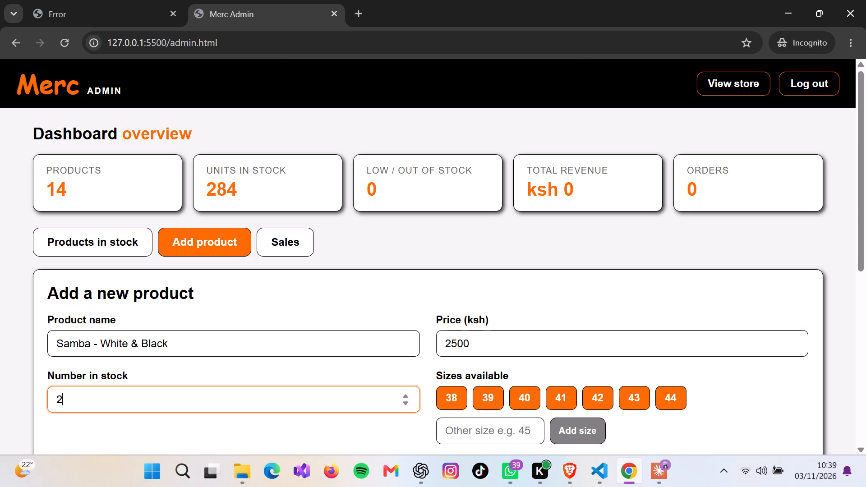
key("0")
Enter the product description "A comfortable day-to-day sneaker" for Samba - White & Black.
scroll(404, 416, "down", 1)
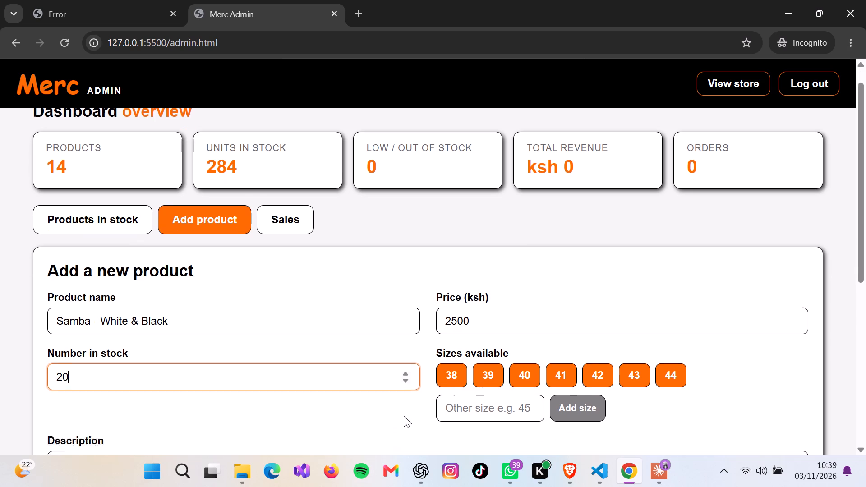
scroll(404, 416, "down", 2)
left_click(251, 390)
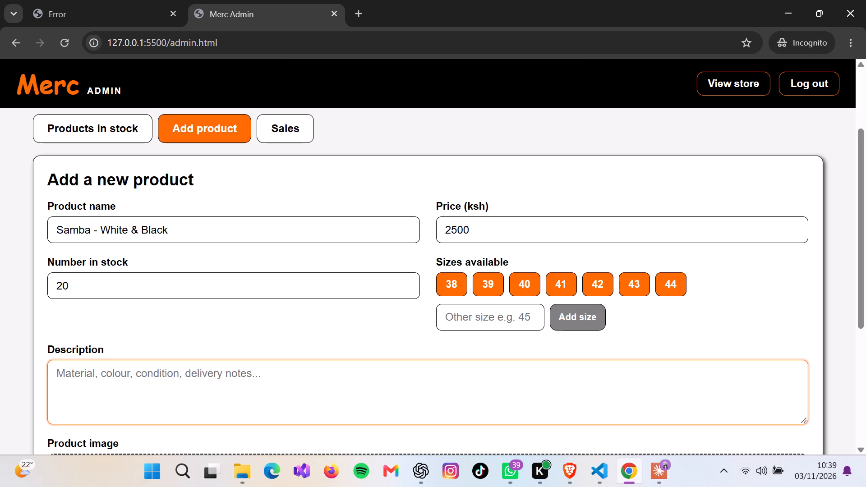
type("A com")
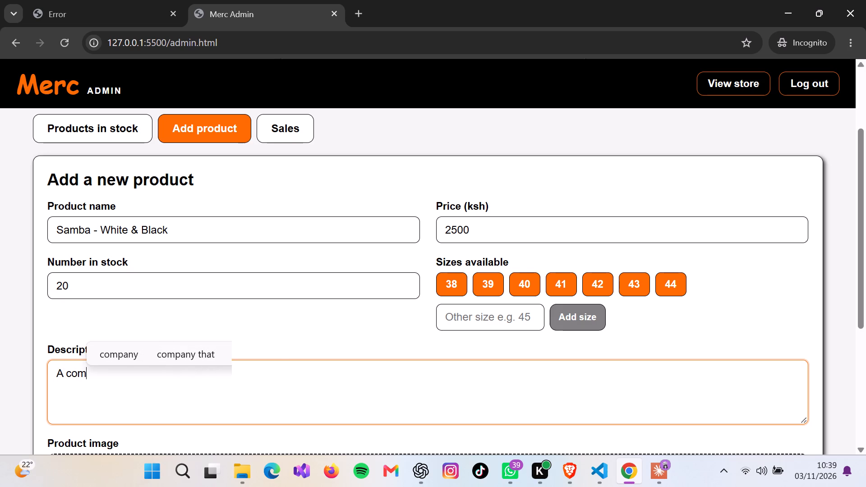
type("forta")
type("ble")
key("space")
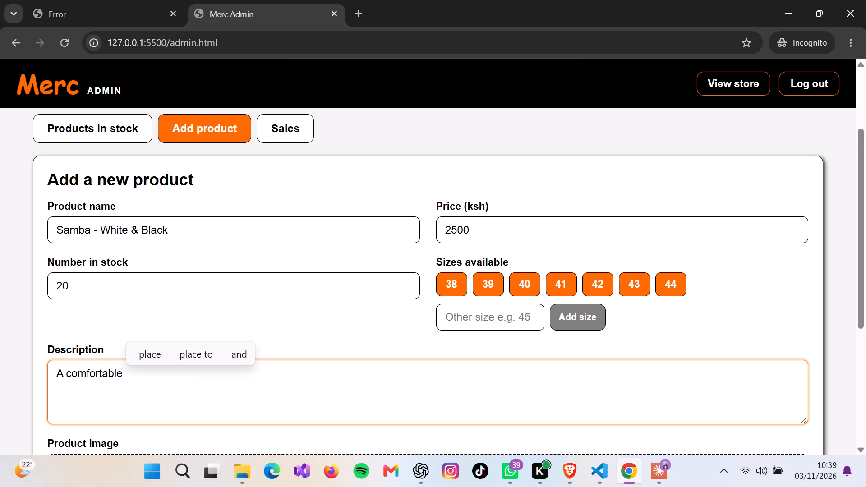
type("day")
type("-to")
key("minus")
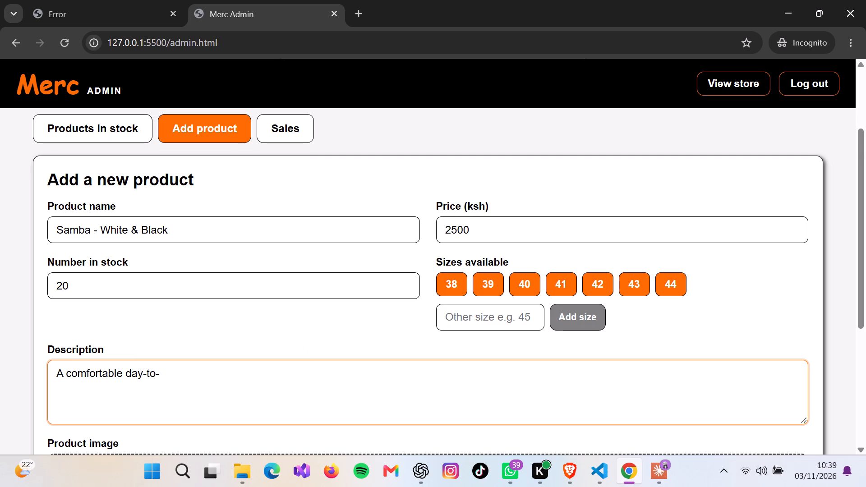
type("day snea")
type("ker")
Upload Sne3.jpg from Downloads as the product image and add the Samba - White & Black product to the store.
scroll(251, 390, "down", 4)
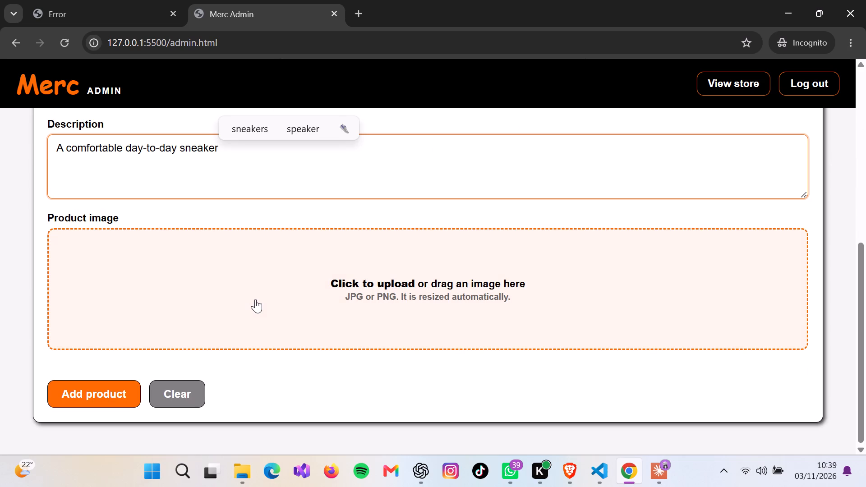
left_click(400, 276)
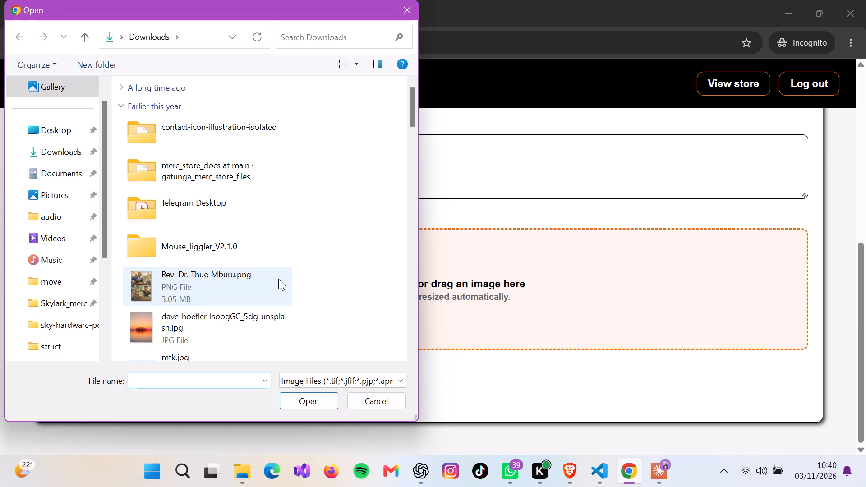
scroll(278, 279, "down", 3)
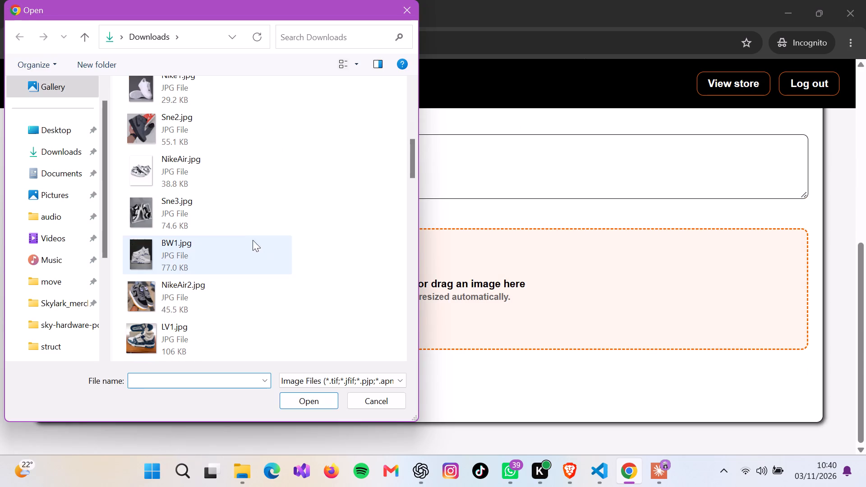
left_click(244, 228)
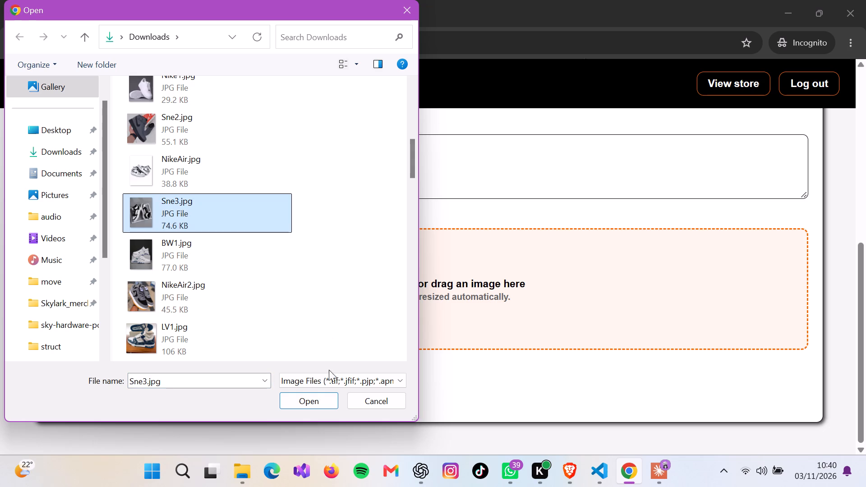
left_click(313, 401)
scroll(199, 376, "down", 2)
left_click(76, 390)
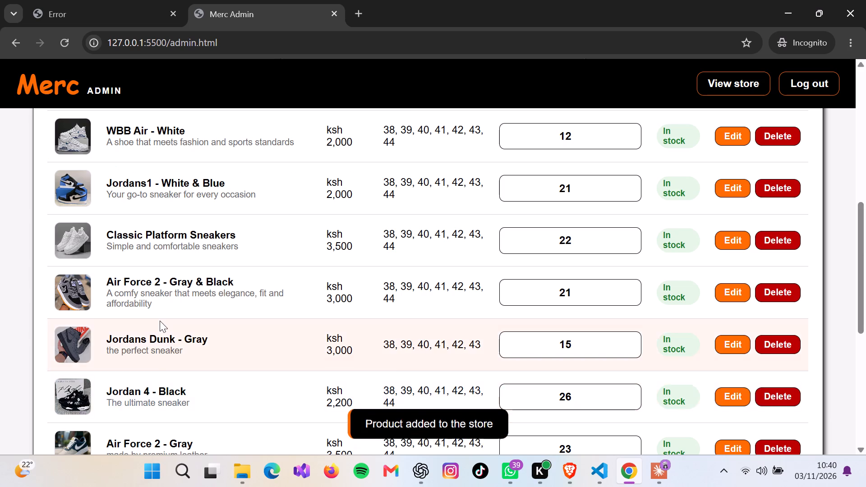
scroll(160, 321, "up", 3)
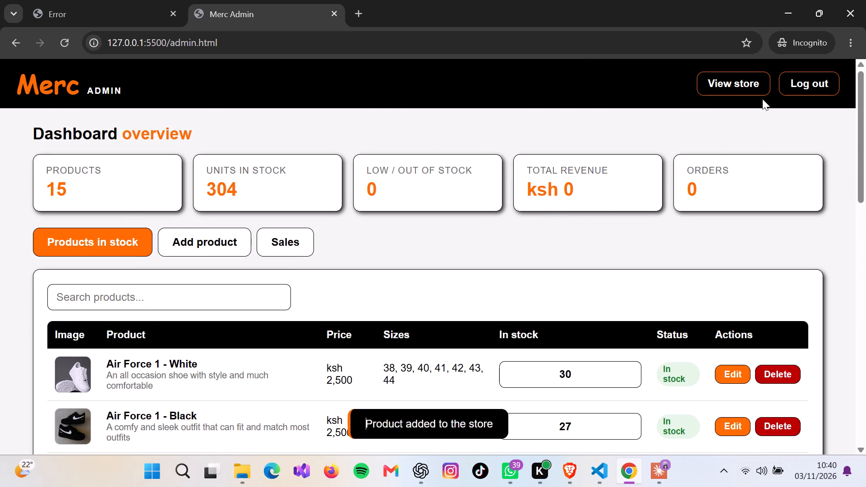
left_click(755, 94)
scroll(473, 271, "down", 5)
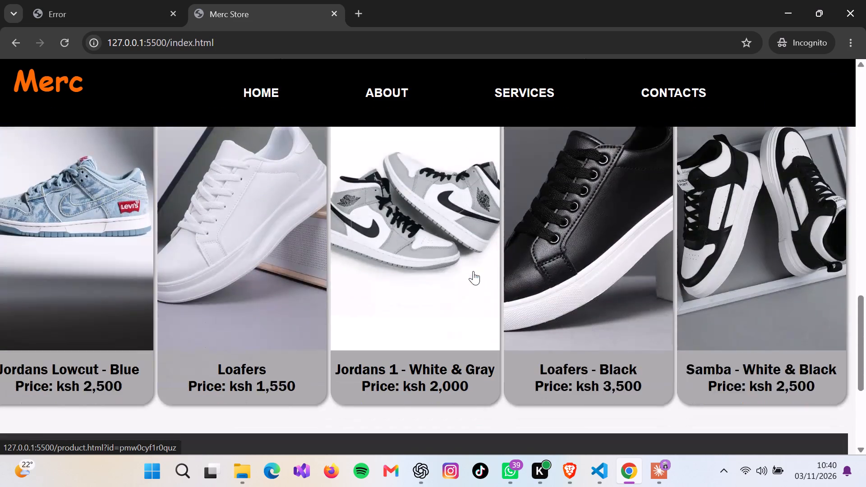